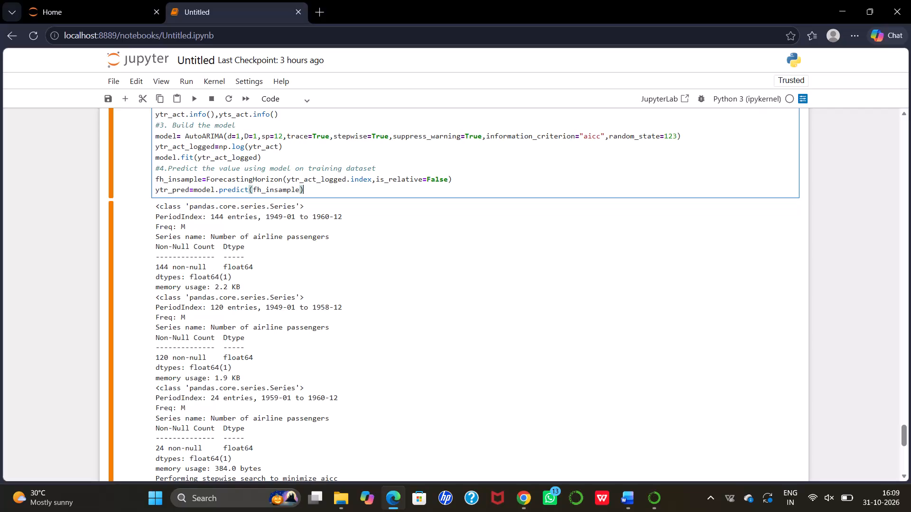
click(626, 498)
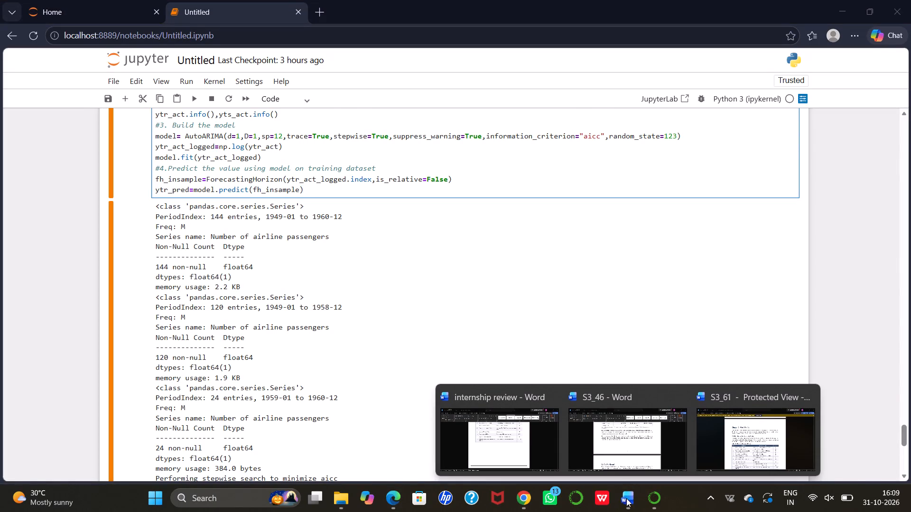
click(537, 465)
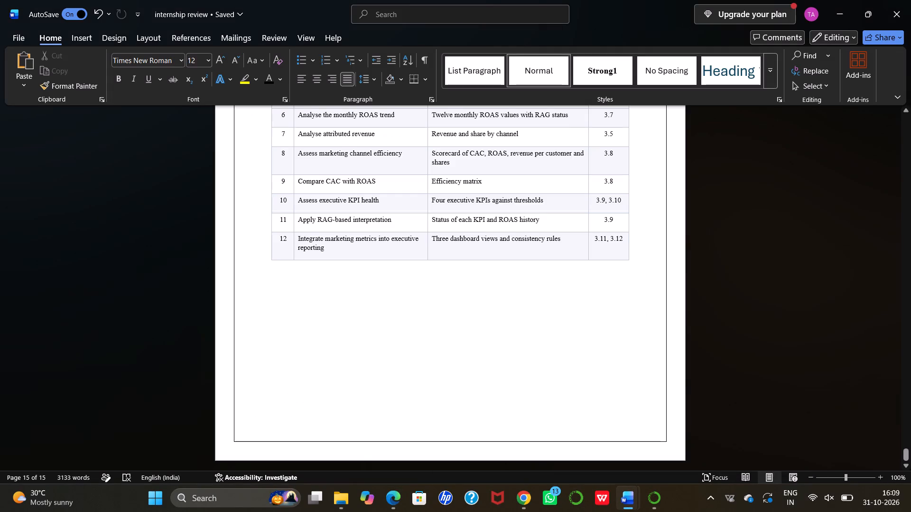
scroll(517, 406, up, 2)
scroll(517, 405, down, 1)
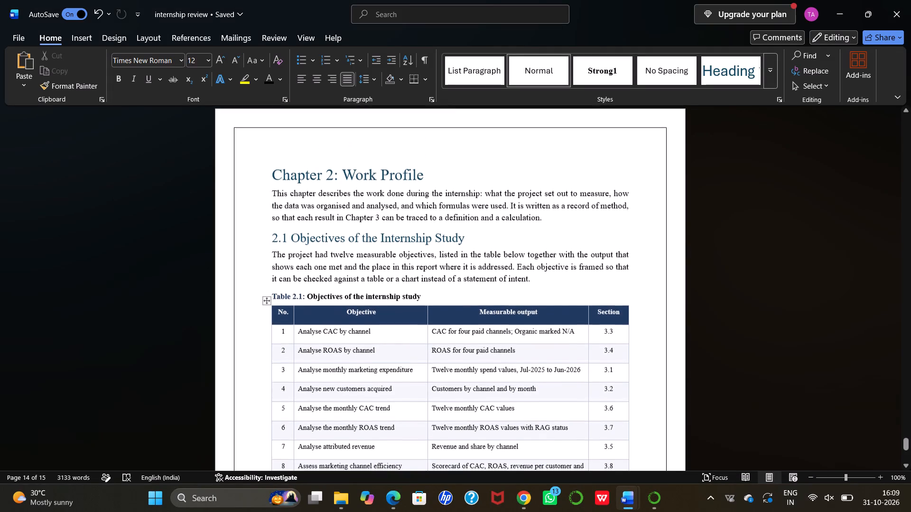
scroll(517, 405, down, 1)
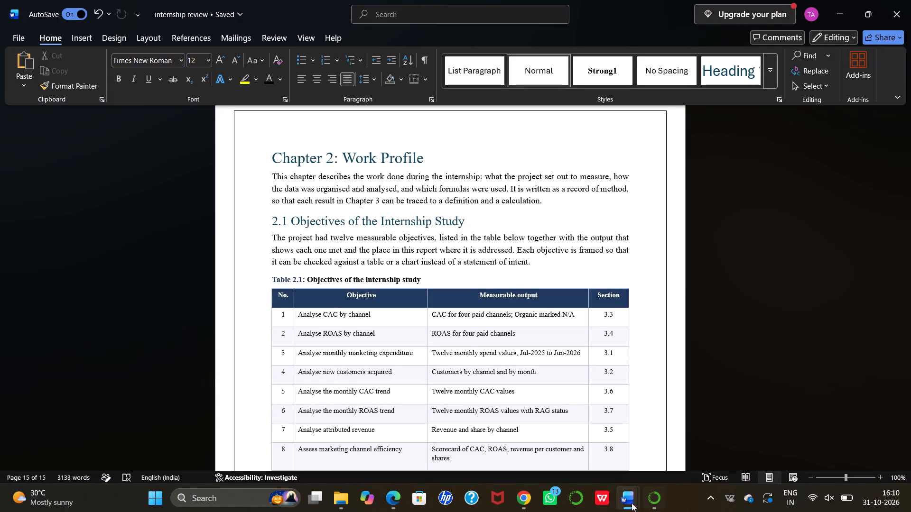
Return to the Jupyter notebook in Edge, add the line ytr_pred.head() at the end of the AutoARIMA cell and run it.
click(384, 504)
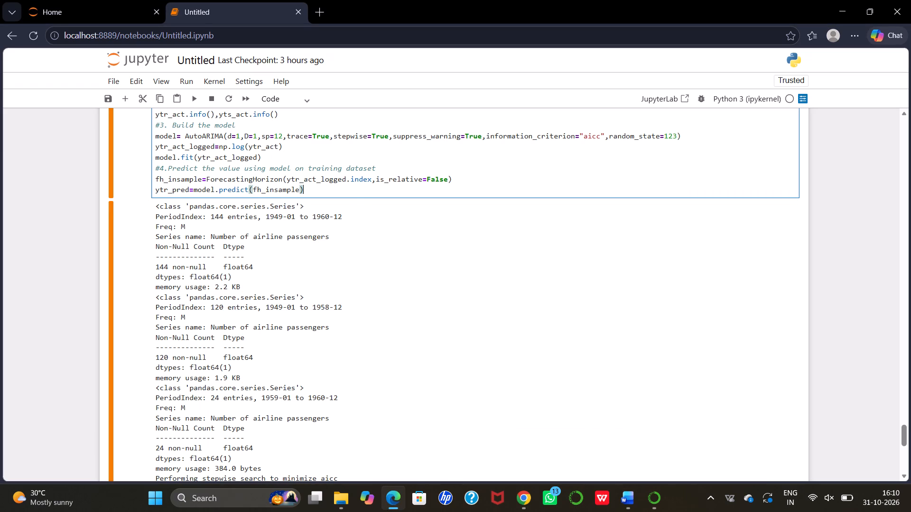
key(Return)
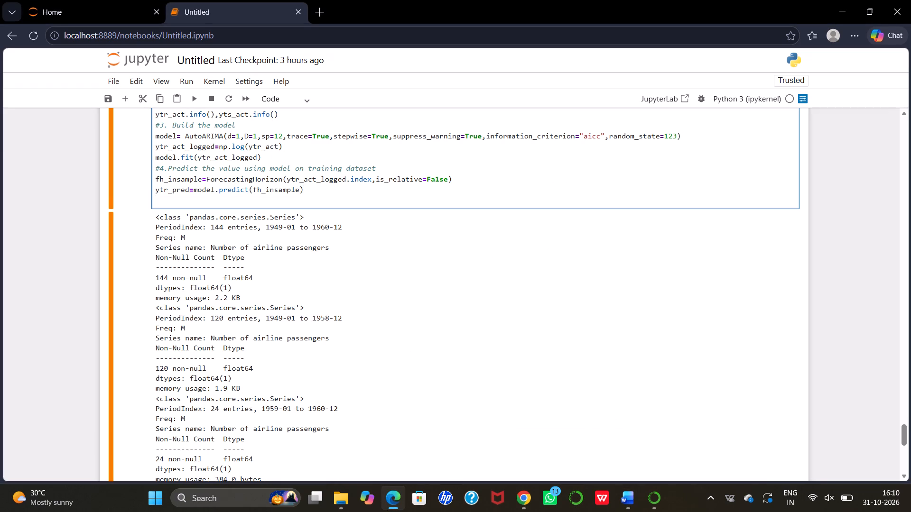
text(ytr_)
text(pred)
text(.hew)
key(BackSpace)
text(ad())
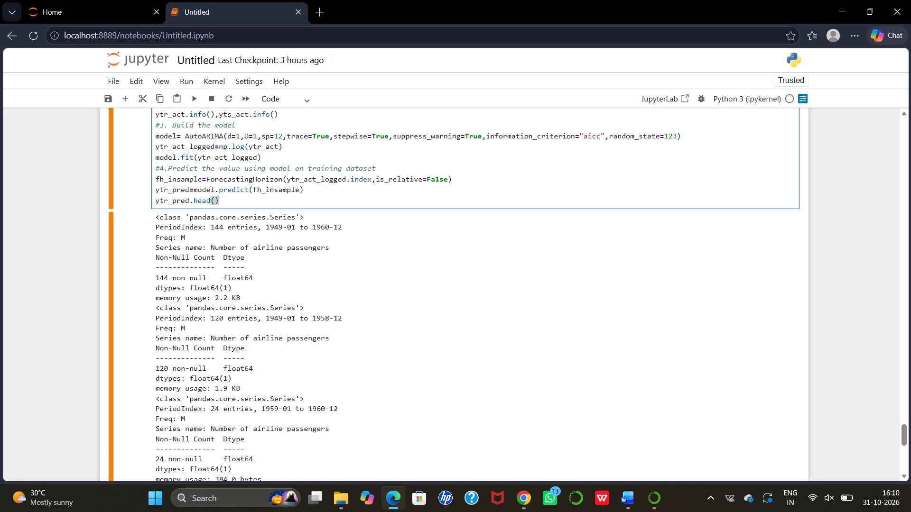
key(ctrl+Return)
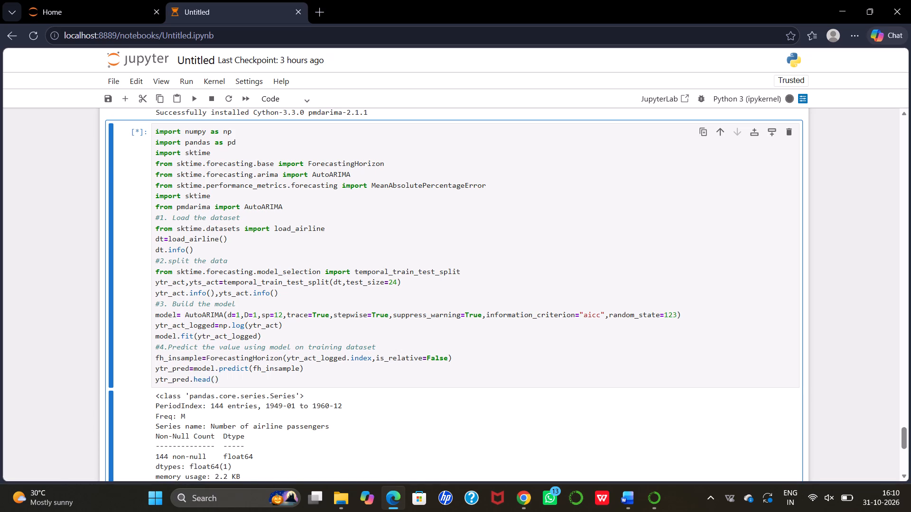
Examine the rerun cell's output, from the stepwise ARIMA search through the traceback for the predict call.
scroll(344, 190, down, 7)
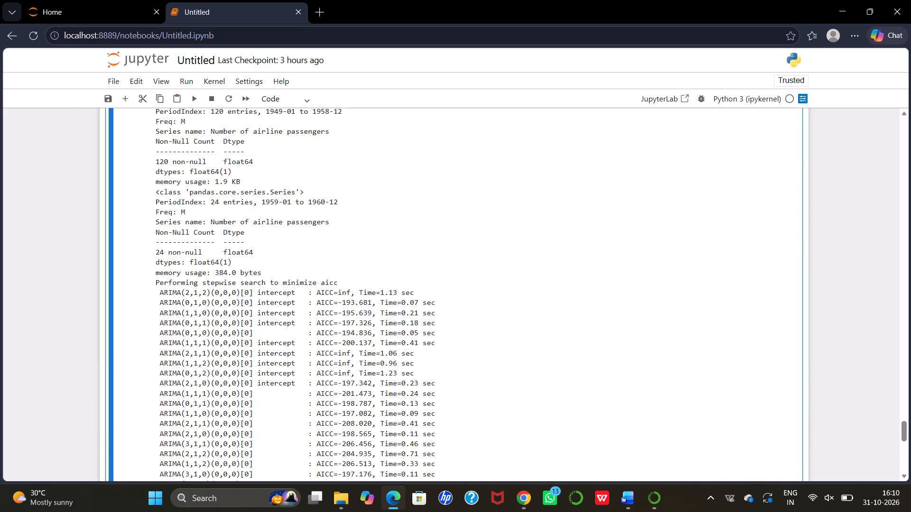
scroll(344, 190, down, 6)
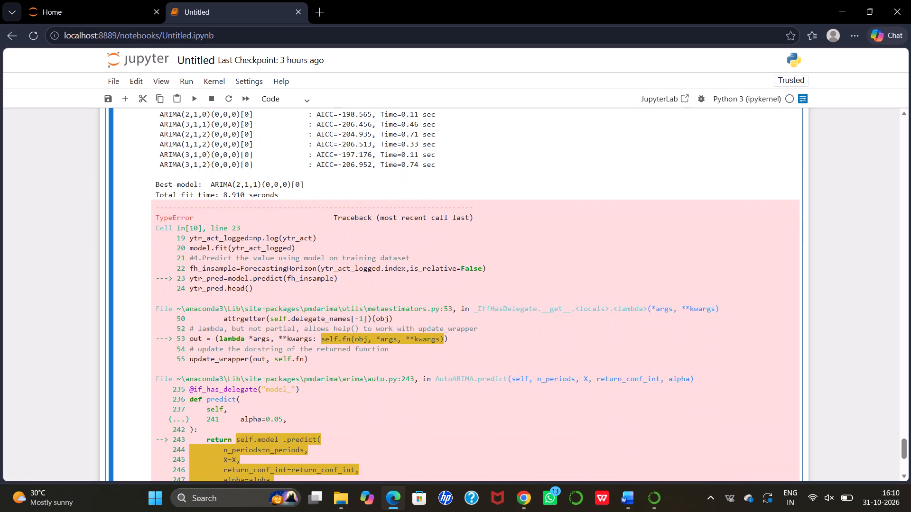
scroll(344, 190, down, 4)
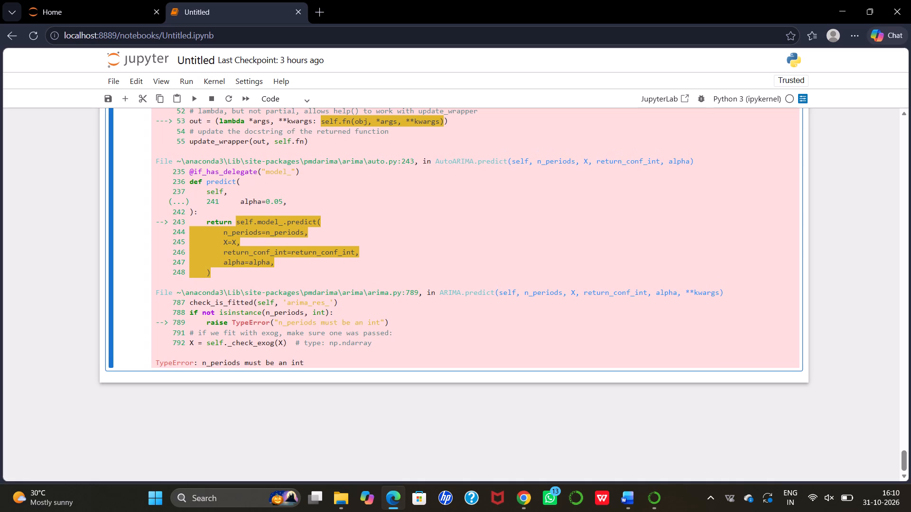
scroll(344, 190, up, 1)
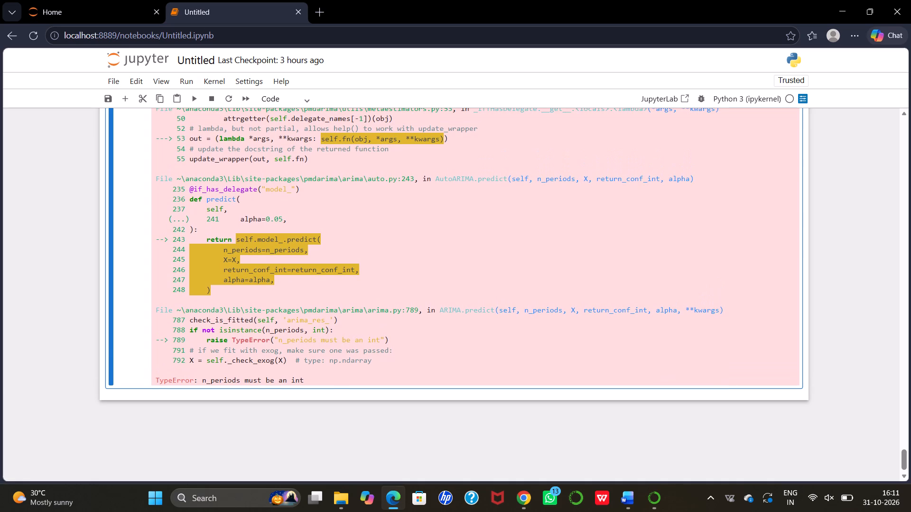
scroll(344, 190, up, 1)
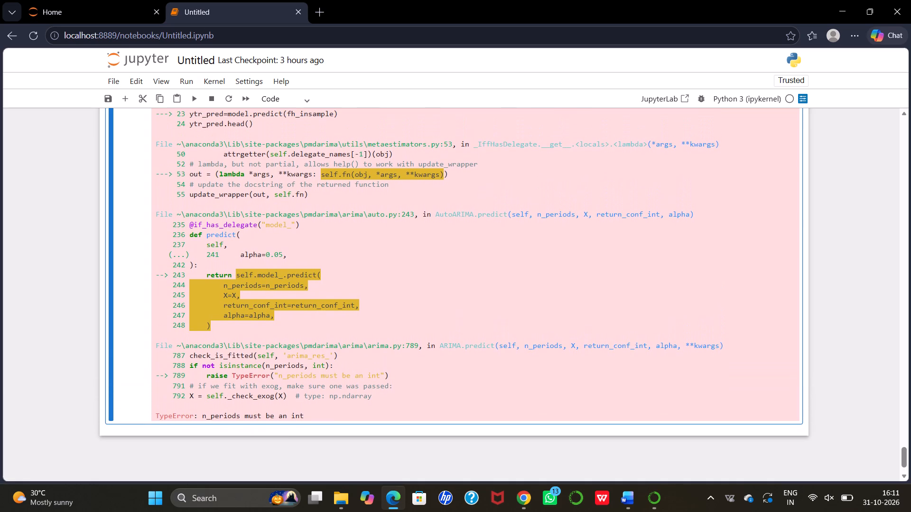
scroll(344, 190, up, 1)
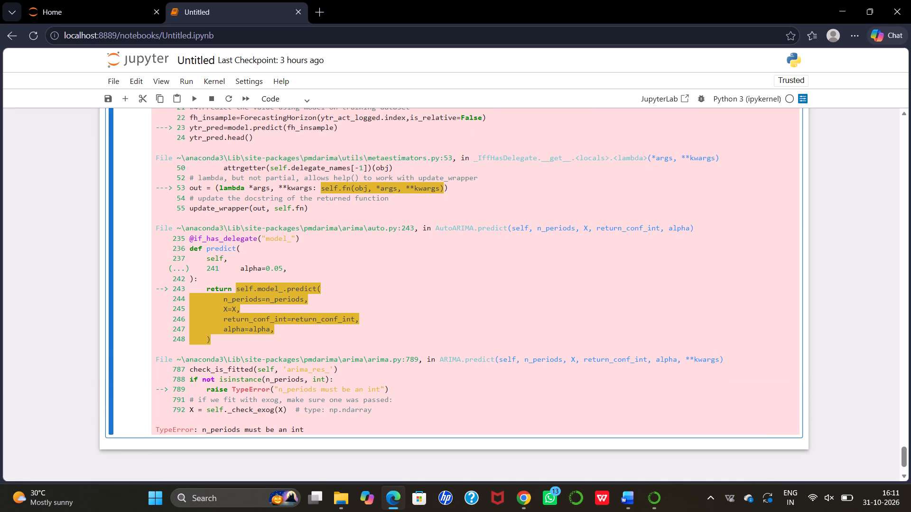
scroll(344, 190, up, 1)
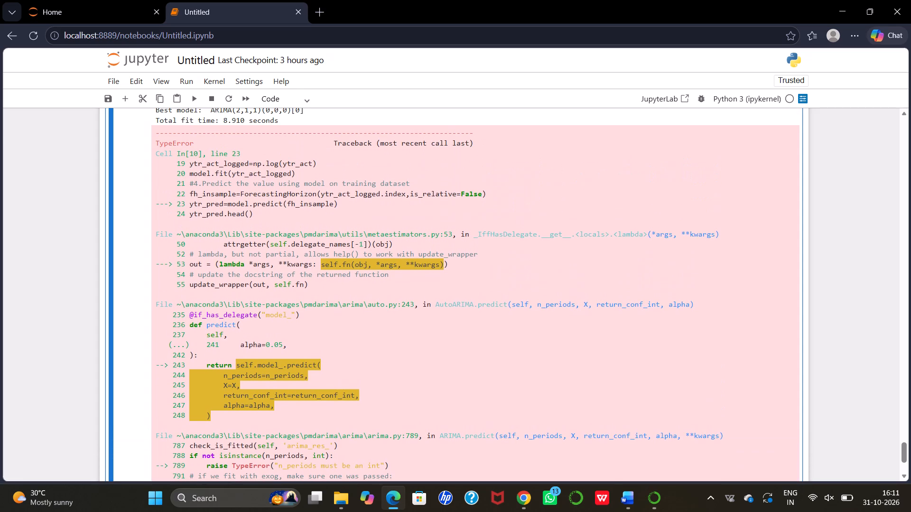
scroll(344, 190, up, 1)
scroll(344, 190, down, 15)
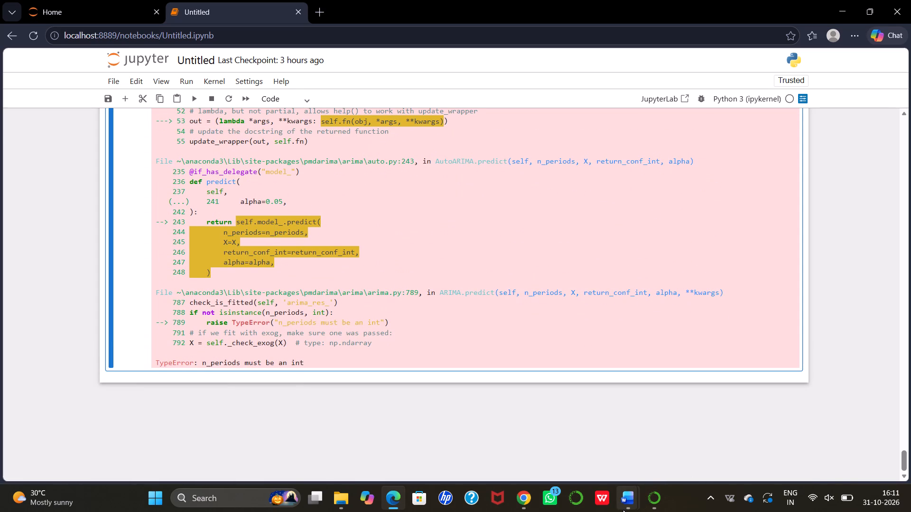
Switch to Word, find section 2.2 Methodology in S3_46, and compare it with where the internship review document ends after Table 2.1.
click(618, 509)
click(534, 458)
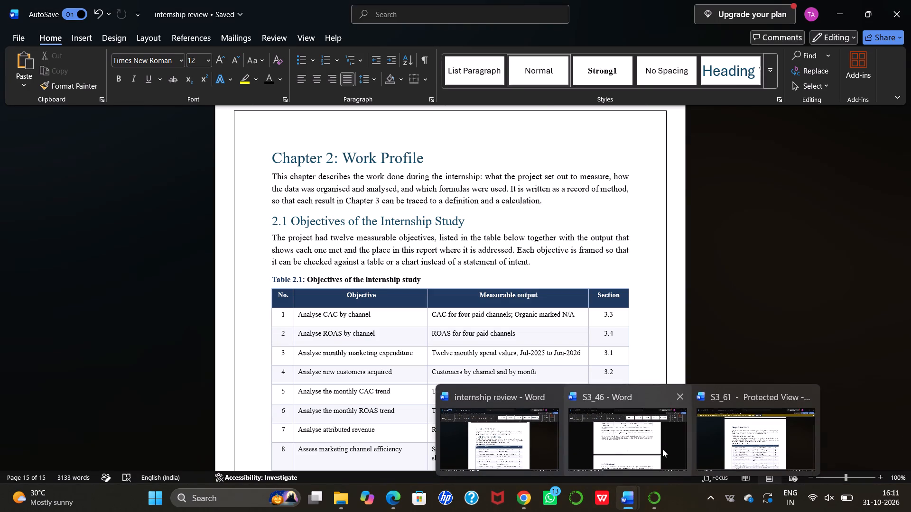
click(662, 449)
scroll(561, 381, up, 1)
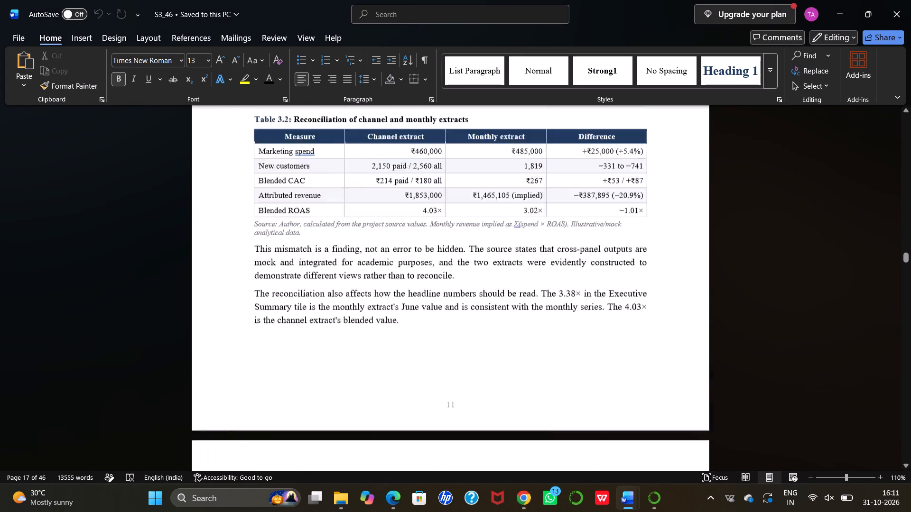
scroll(561, 381, up, 1)
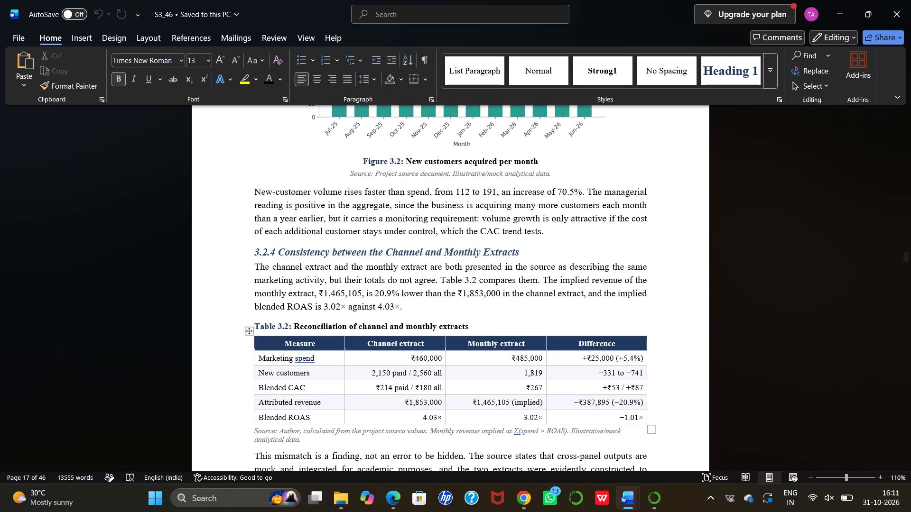
scroll(561, 381, up, 3)
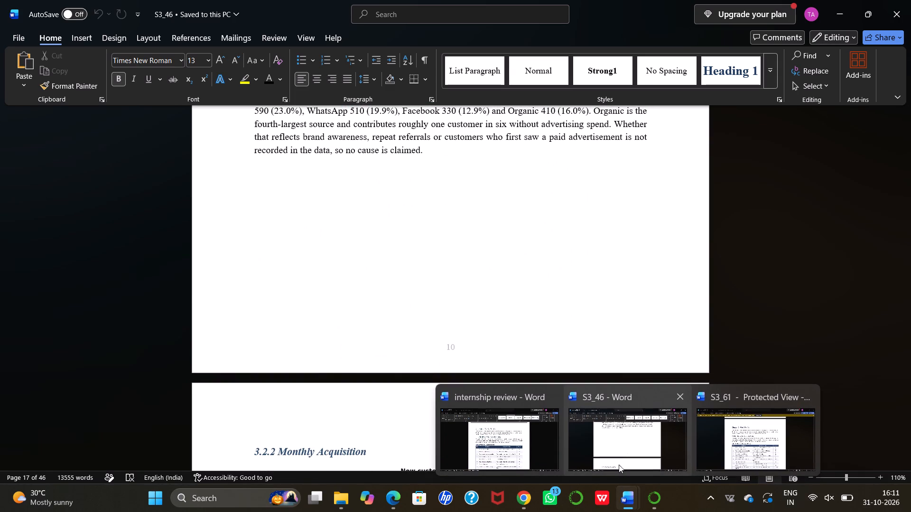
click(620, 453)
scroll(470, 327, up, 2)
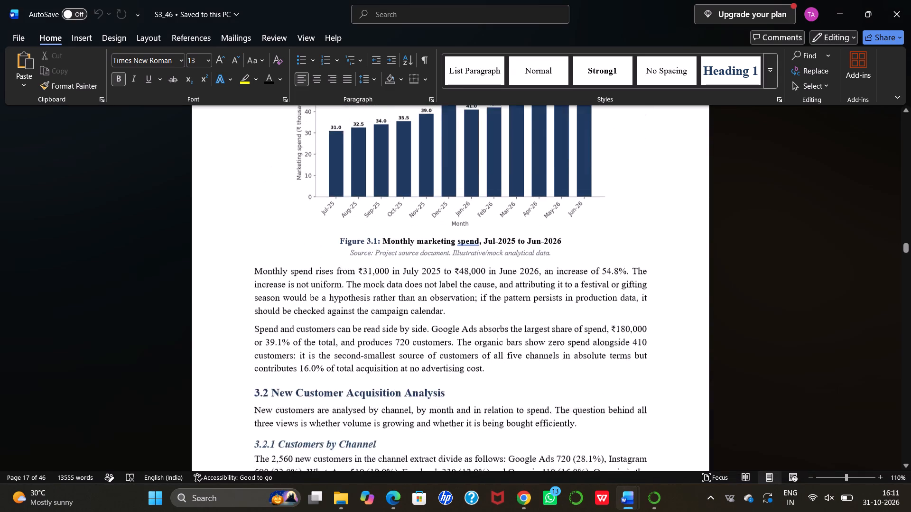
scroll(470, 327, up, 6)
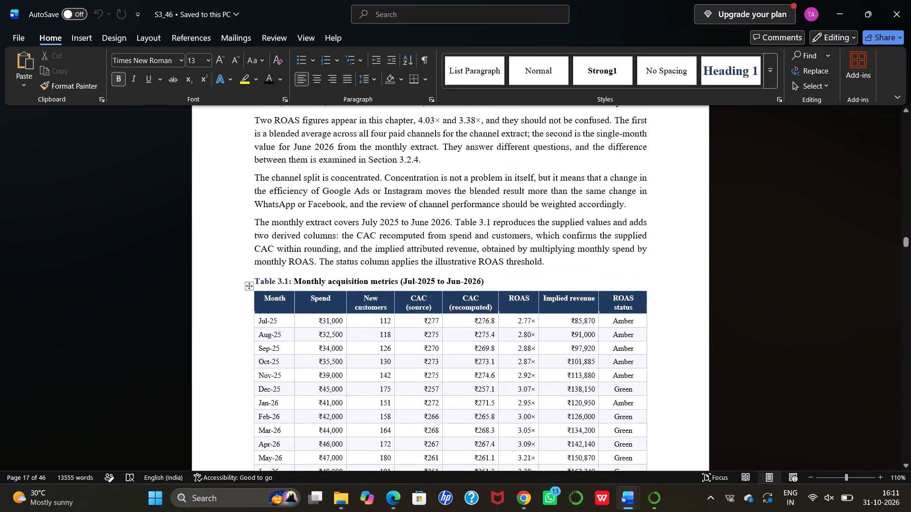
scroll(470, 327, up, 6)
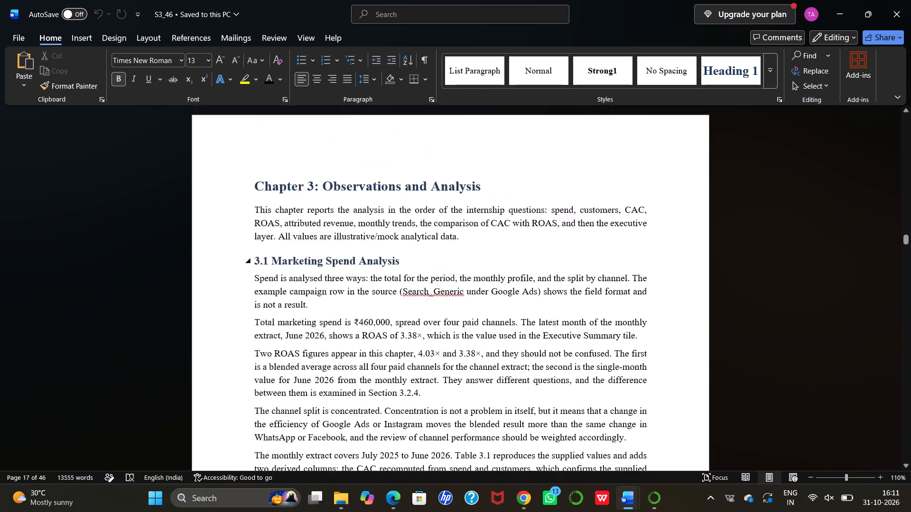
scroll(470, 327, up, 4)
scroll(470, 327, down, 1)
scroll(470, 327, up, 1)
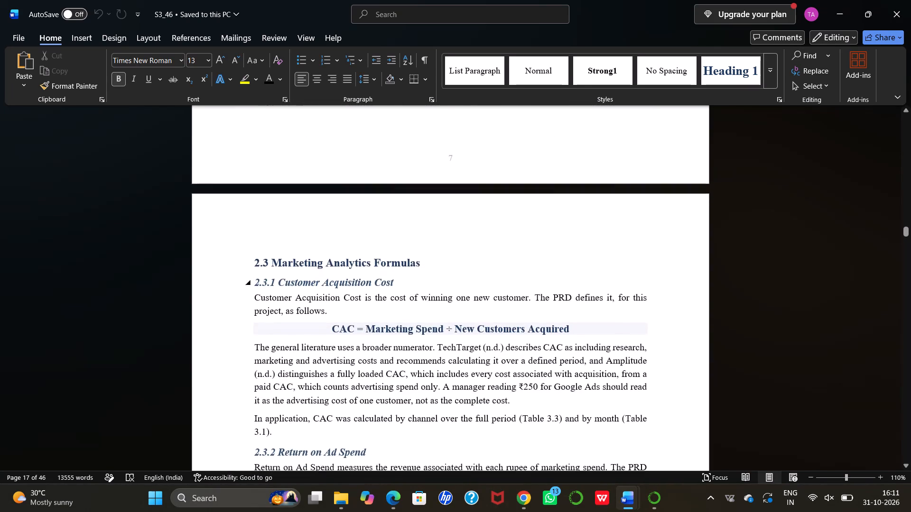
scroll(470, 327, up, 3)
scroll(470, 327, down, 1)
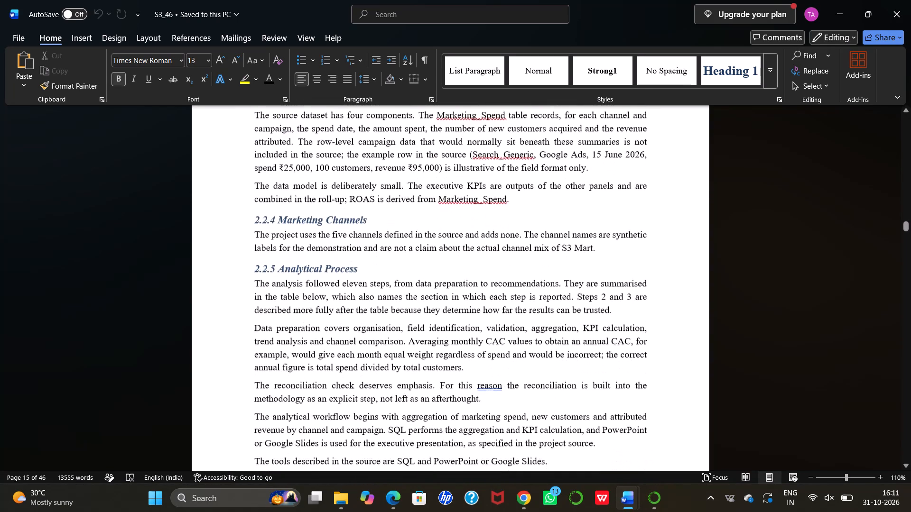
scroll(470, 327, up, 3)
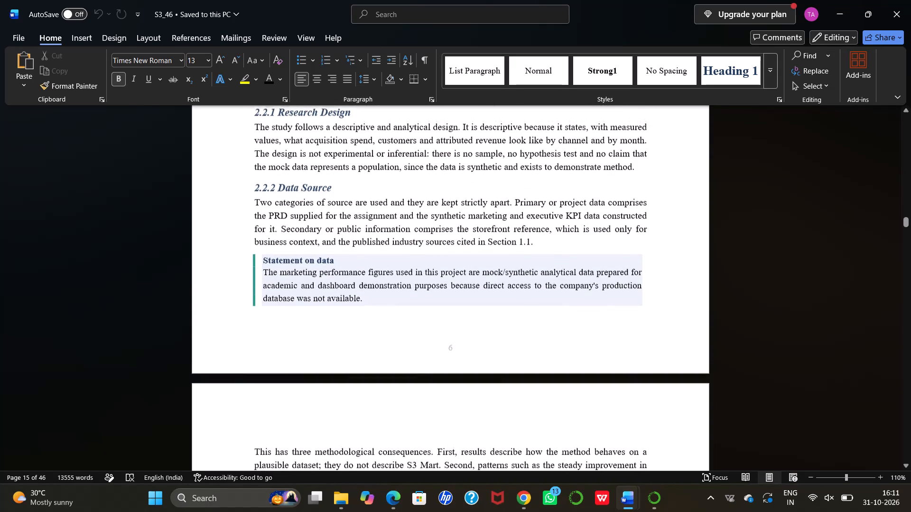
scroll(470, 327, up, 1)
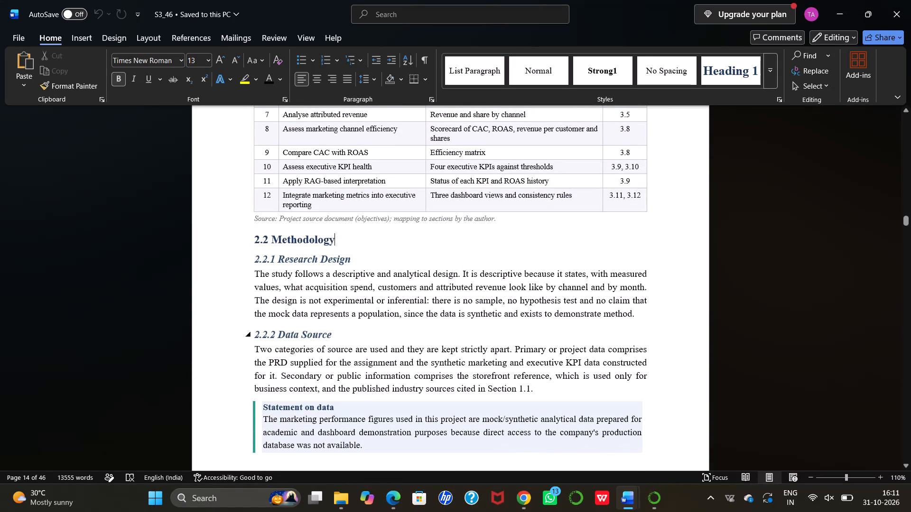
scroll(470, 327, up, 2)
scroll(470, 327, down, 2)
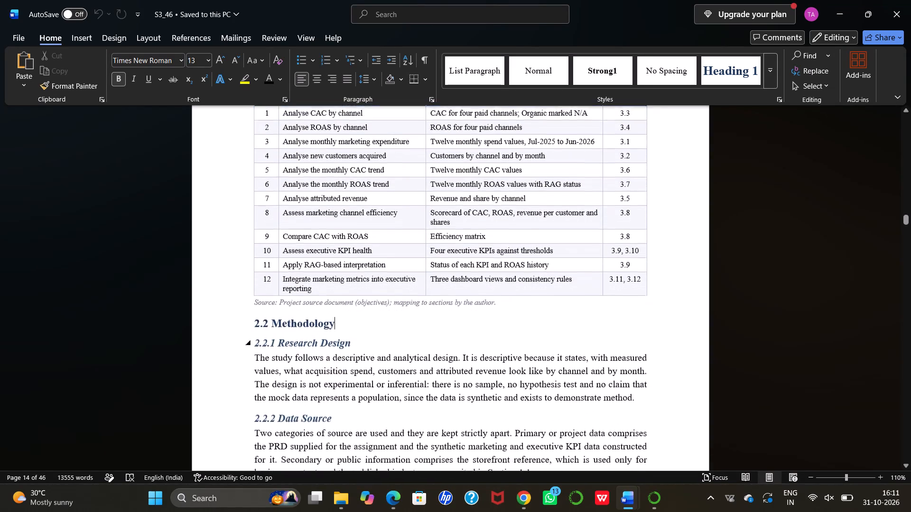
scroll(470, 327, down, 1)
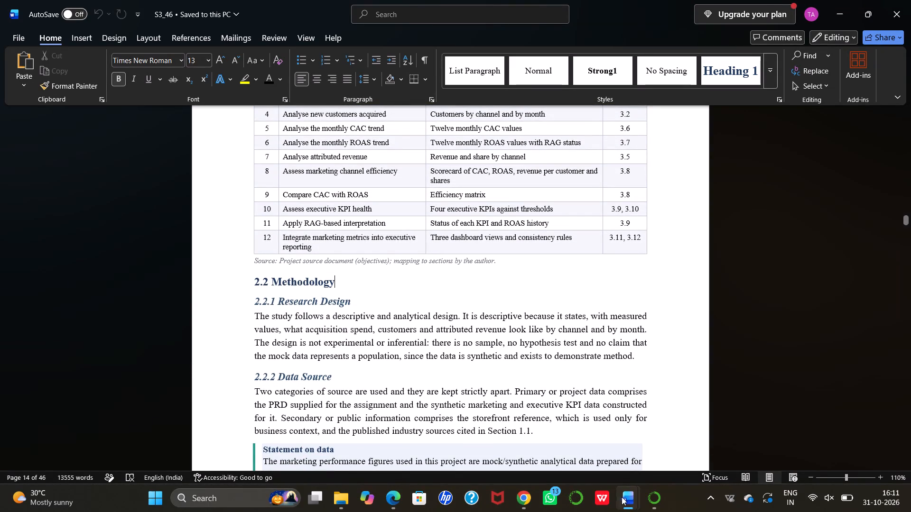
click(542, 465)
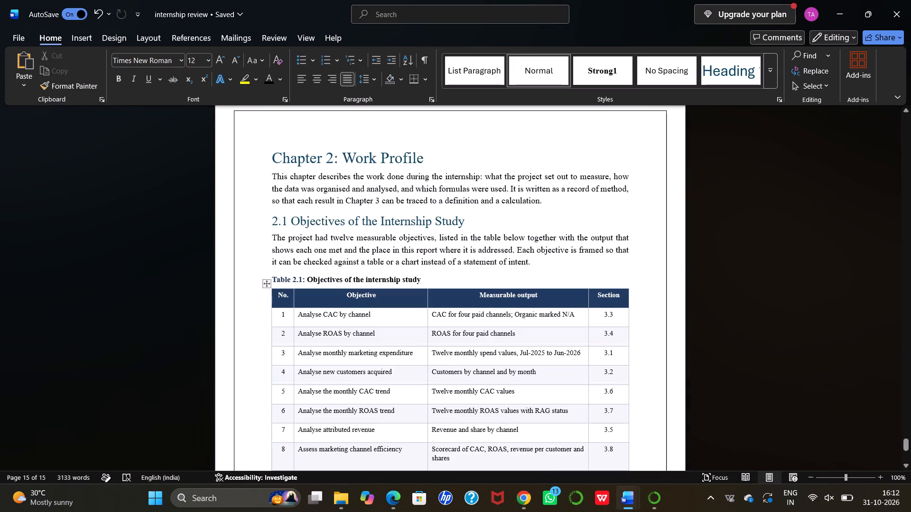
scroll(513, 429, down, 3)
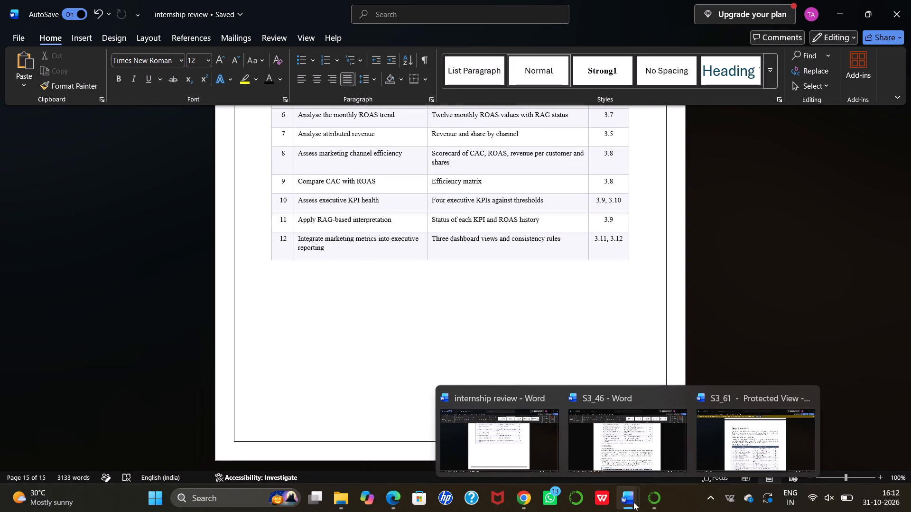
In S3_46, copy all of section 2.2 Methodology, from its heading through the last paragraph of 2.2.6 Integrity Considerations.
click(643, 456)
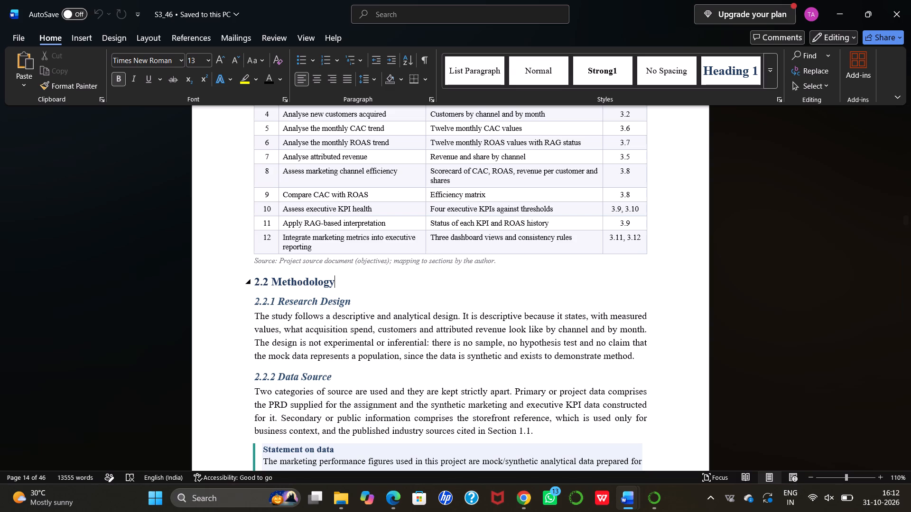
drag(254, 282, 340, 393)
scroll(331, 385, right, 1)
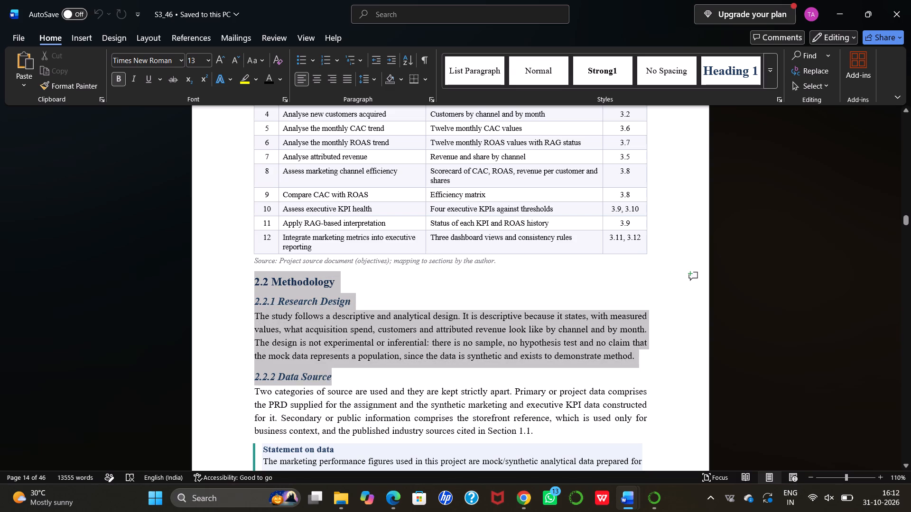
scroll(340, 393, right, 1)
drag(340, 393, 510, 431)
scroll(415, 398, right, 1)
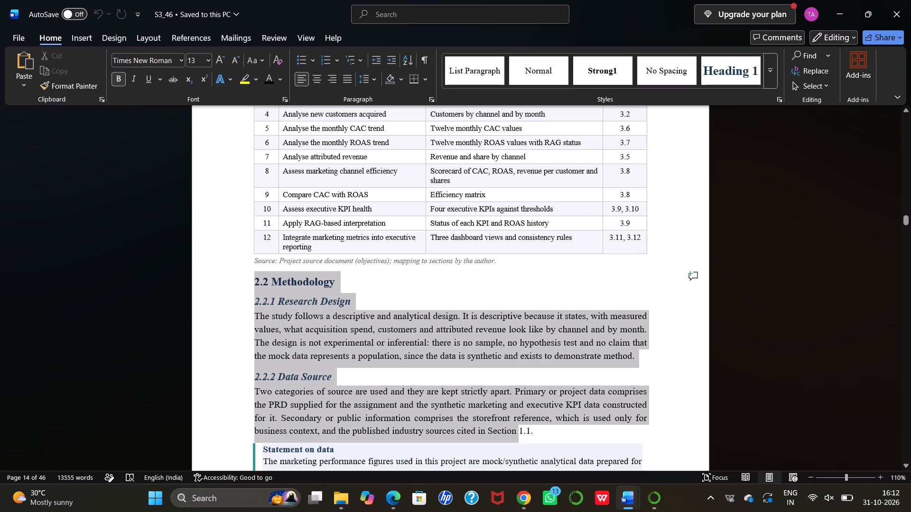
drag(510, 431, 536, 439)
drag(536, 439, 546, 472)
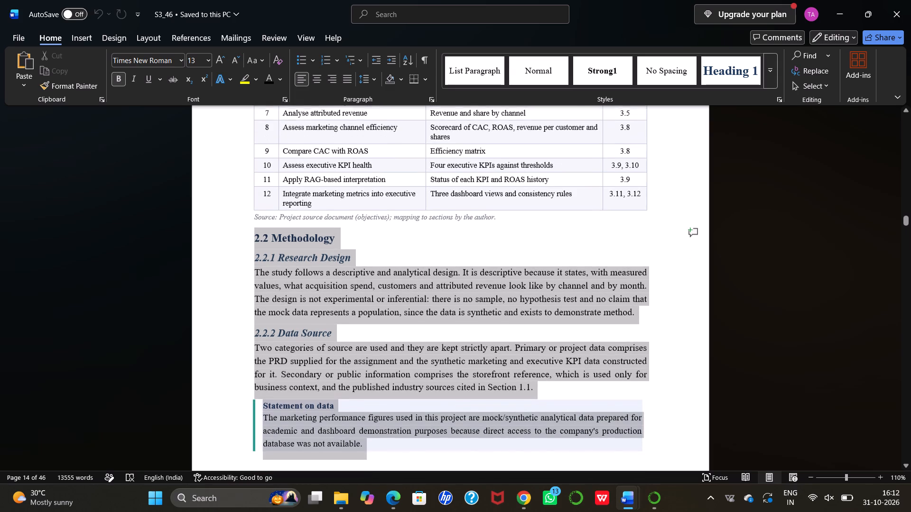
drag(546, 472, 529, 445)
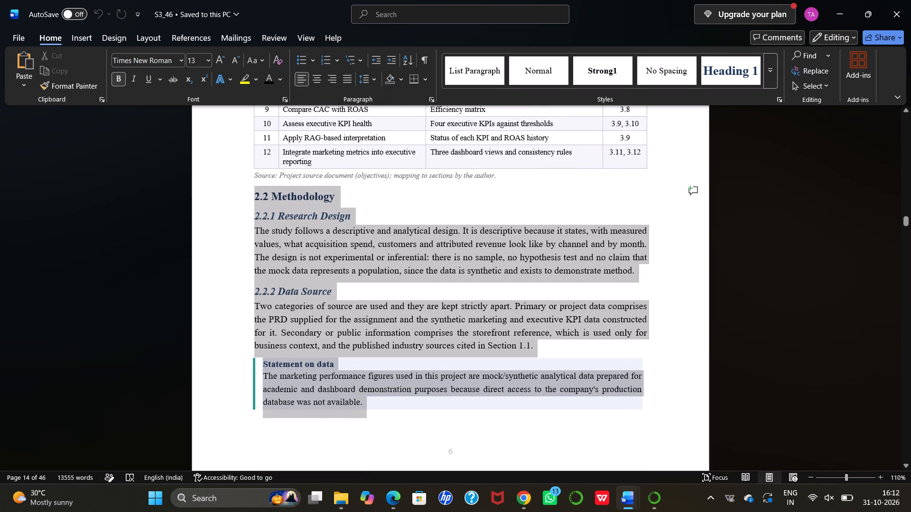
drag(529, 445, 494, 334)
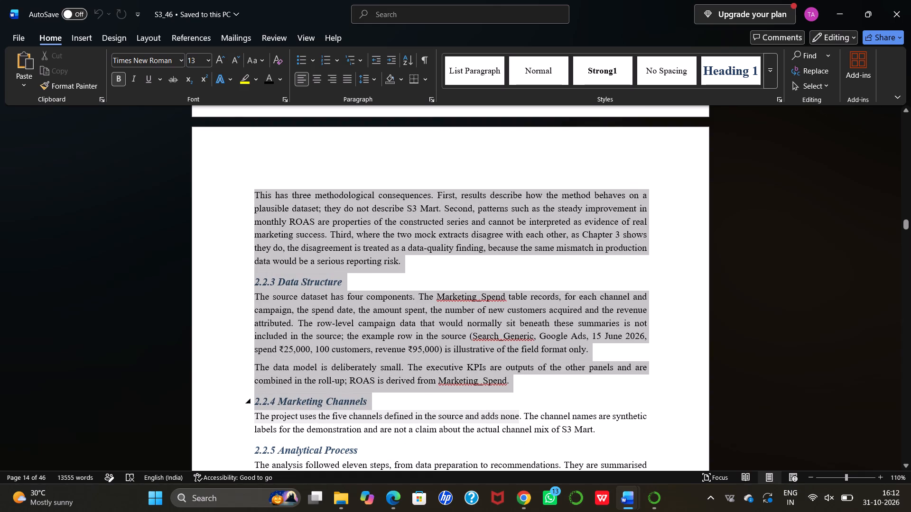
drag(494, 334, 492, 474)
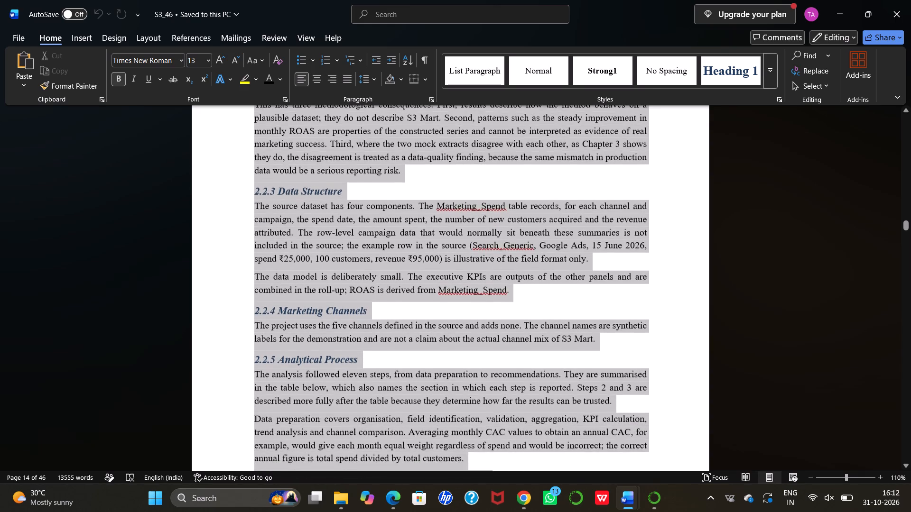
drag(492, 474, 483, 309)
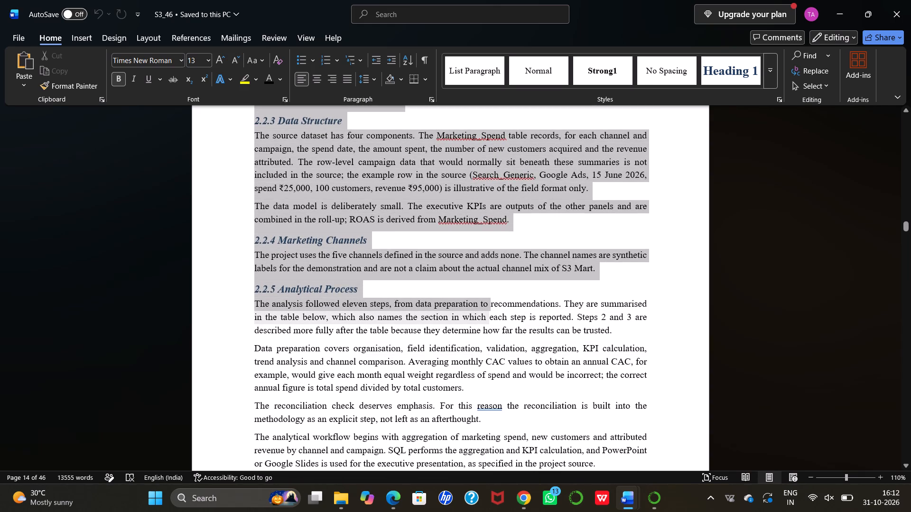
drag(483, 309, 594, 326)
scroll(553, 323, right, 1)
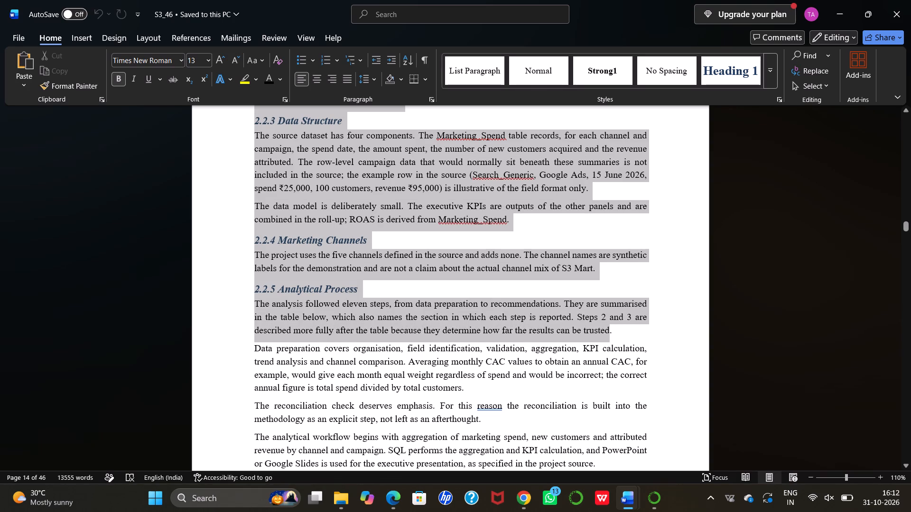
drag(594, 326, 621, 414)
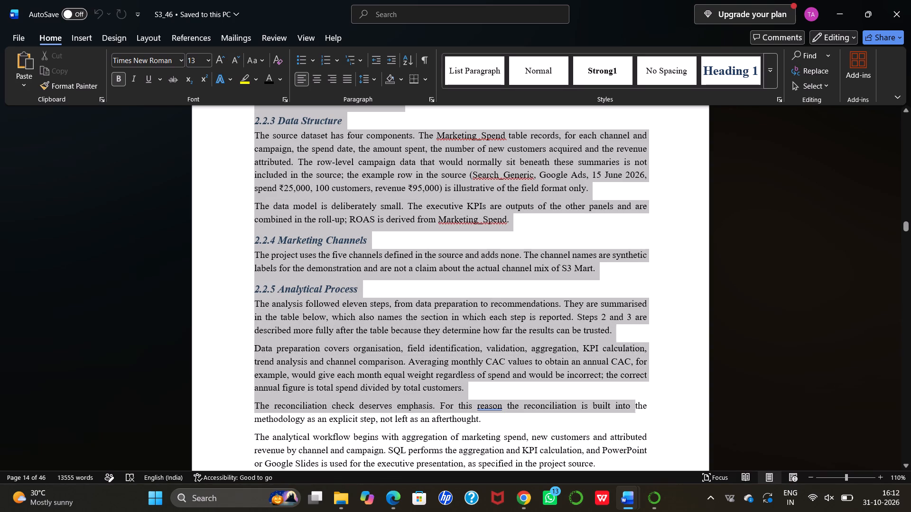
drag(621, 414, 616, 456)
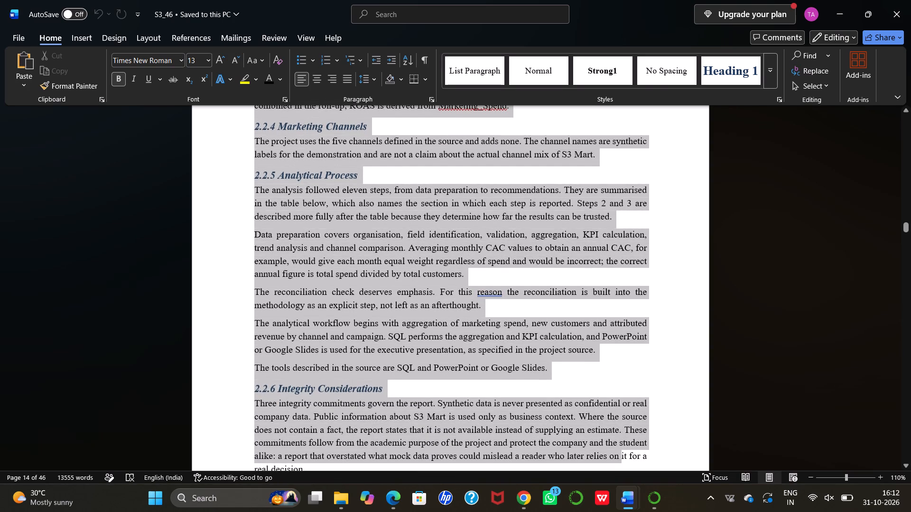
drag(616, 456, 618, 466)
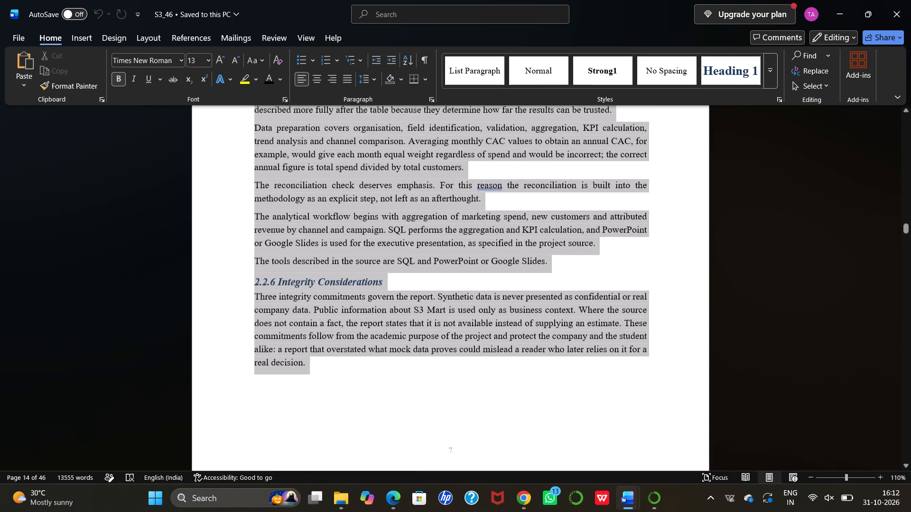
drag(618, 466, 619, 170)
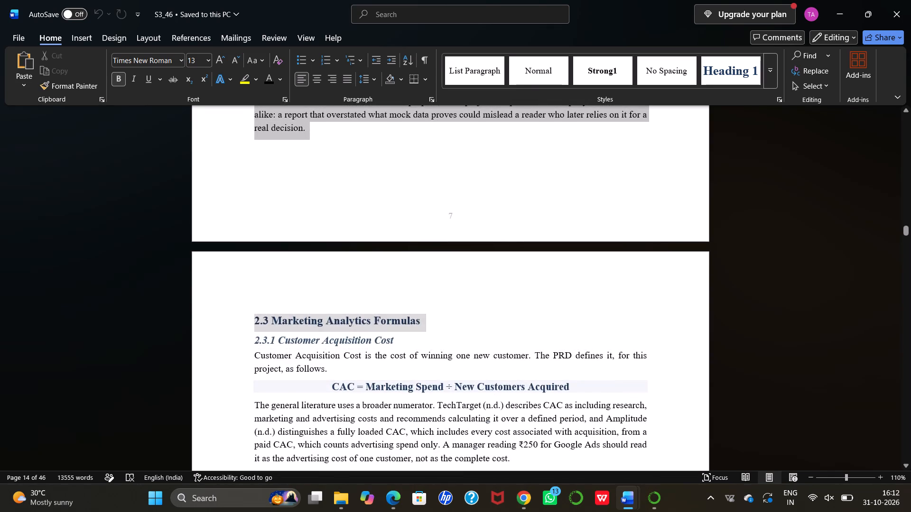
drag(619, 170, 603, 294)
key(ctrl+c)
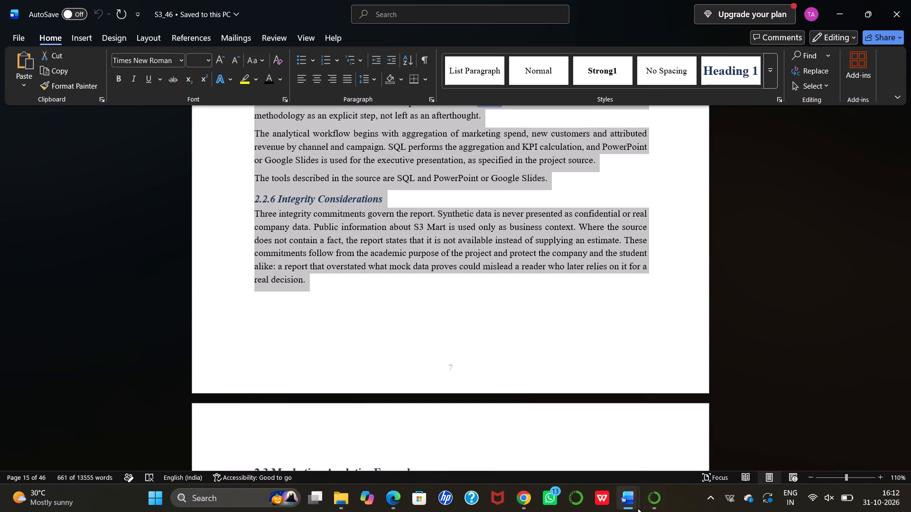
Paste the copied Methodology section into the internship review document directly below the objectives table at its end.
click(518, 430)
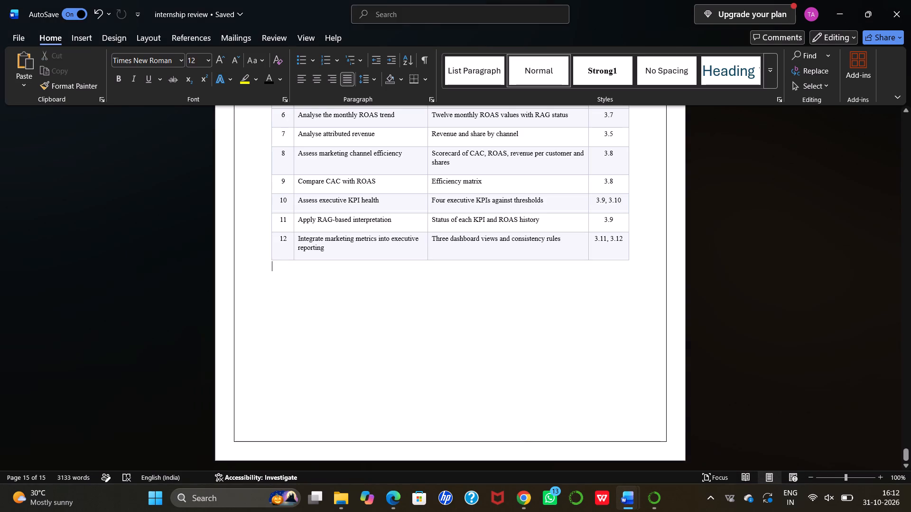
key(ctrl+v)
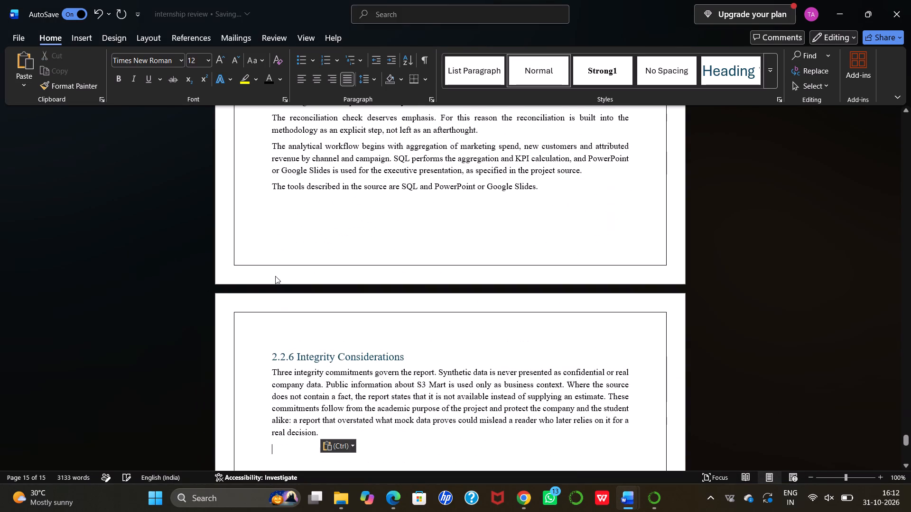
scroll(275, 276, down, 1)
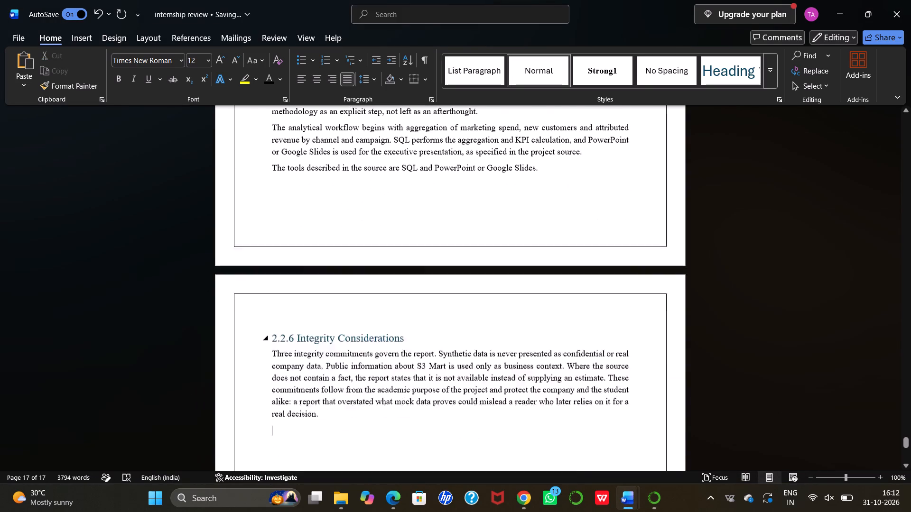
scroll(275, 276, down, 1)
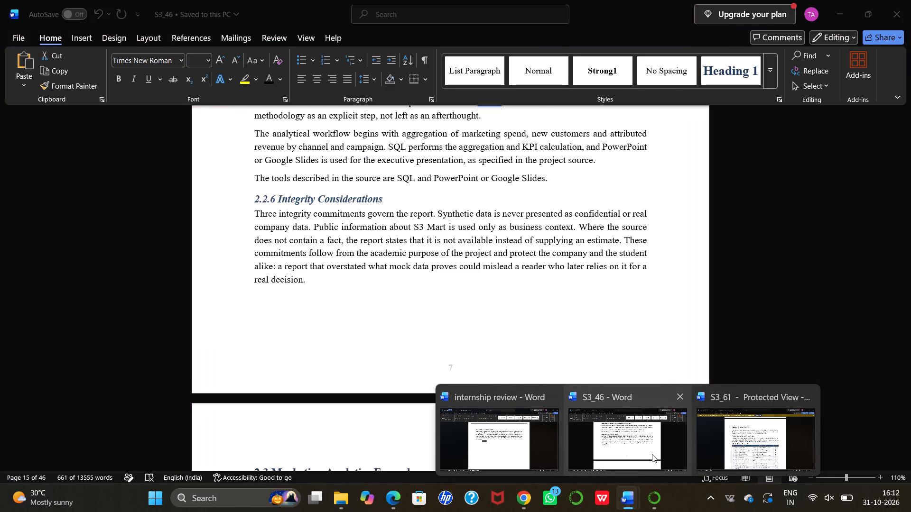
Return to S3_46 and look through section 2.3 Marketing Analytics Formulas, from 2.3.1 Customer Acquisition Cost to 2.3.5 Derived Measures.
click(652, 454)
click(453, 384)
scroll(453, 384, down, 1)
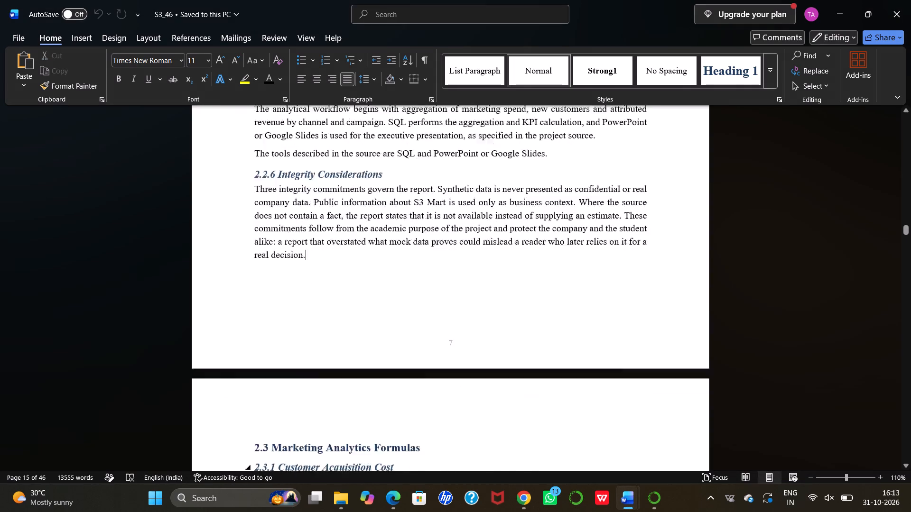
scroll(453, 384, down, 2)
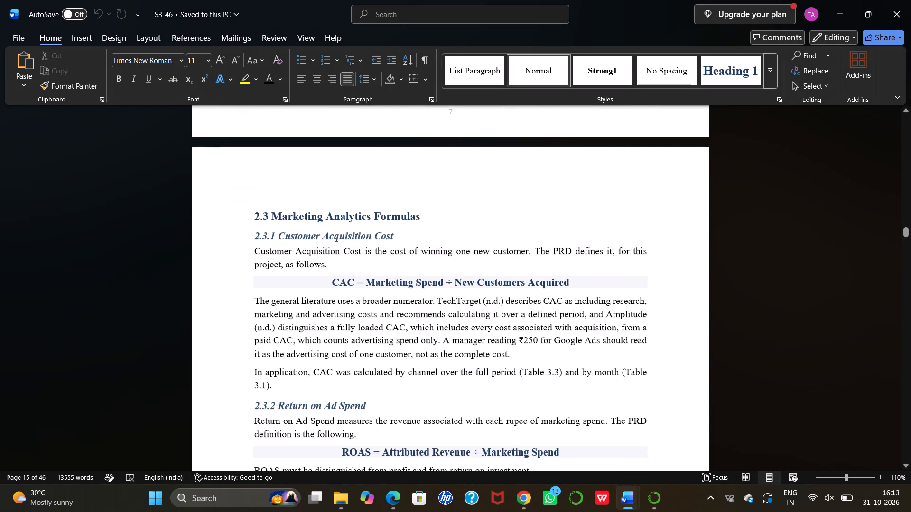
scroll(453, 384, down, 1)
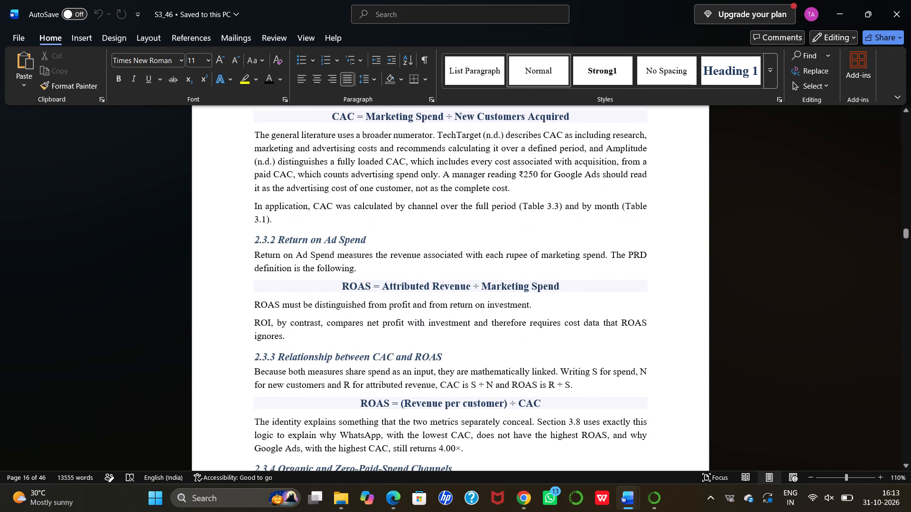
scroll(453, 384, down, 1)
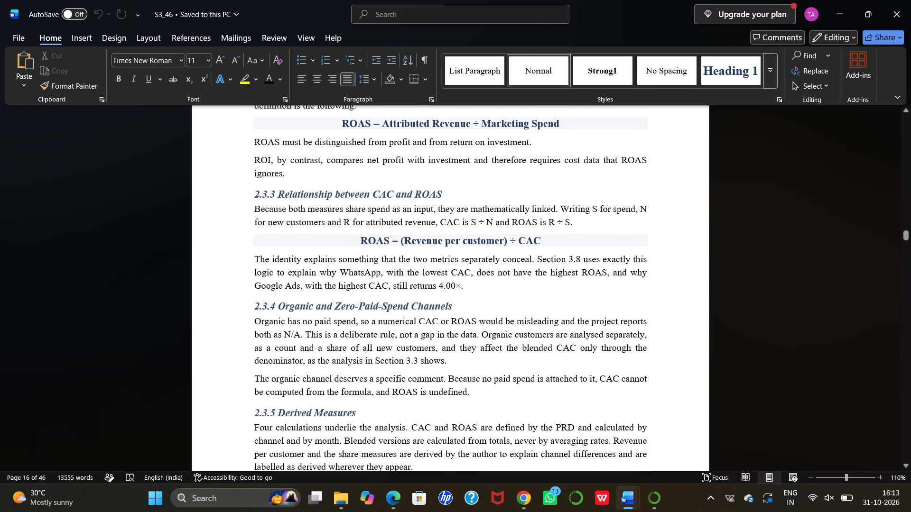
scroll(453, 384, down, 1)
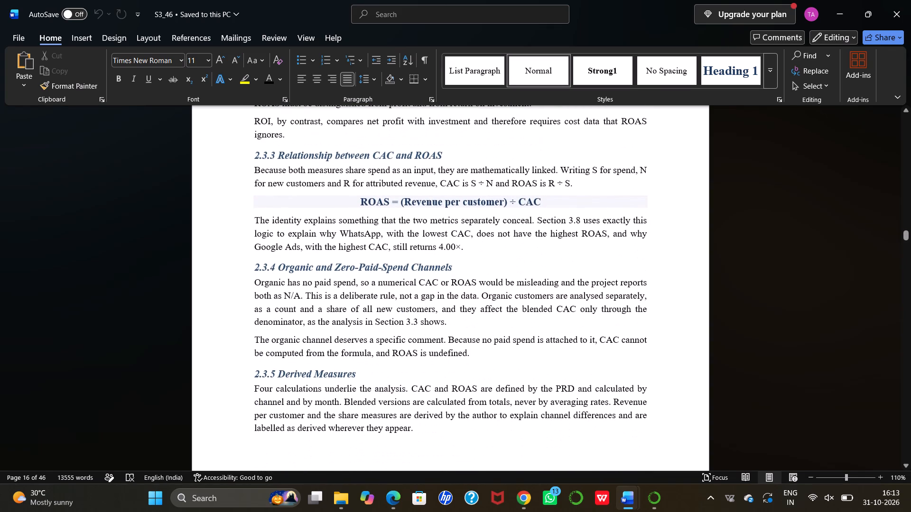
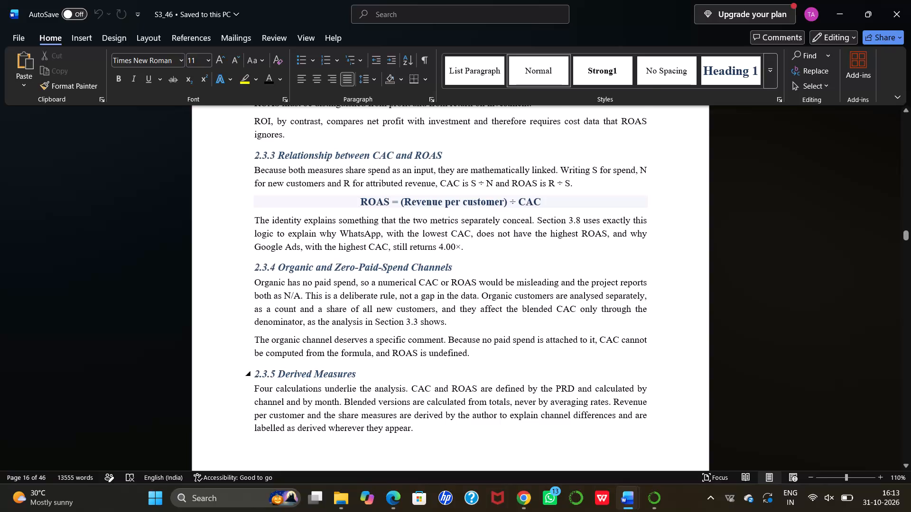
Look through sections 2.2.6 to 2.3.5 in S3_46 up to Chapter 3, and compare with where the internship review document ends.
scroll(425, 379, up, 5)
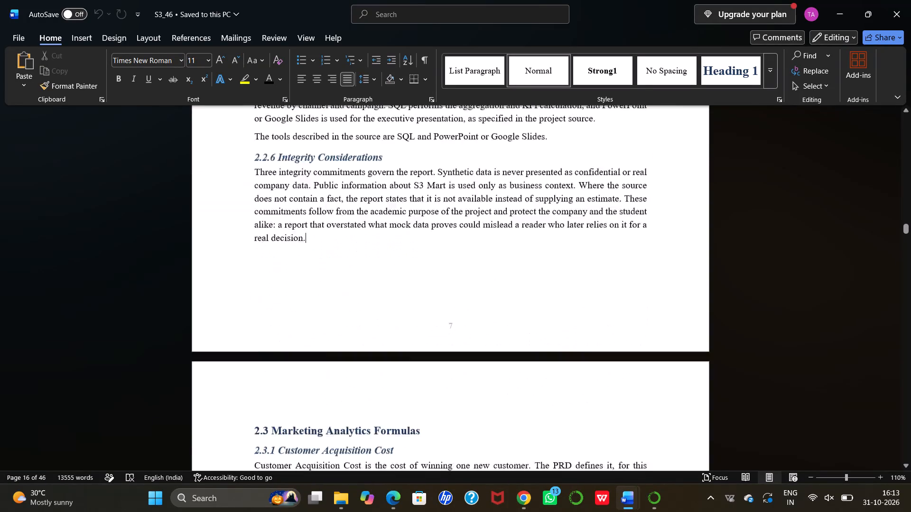
scroll(425, 379, up, 2)
scroll(425, 379, down, 3)
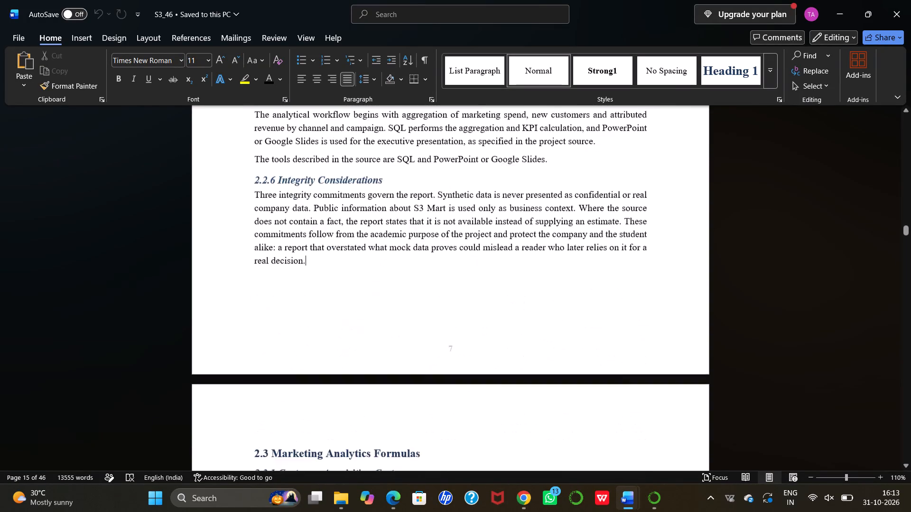
scroll(425, 379, down, 5)
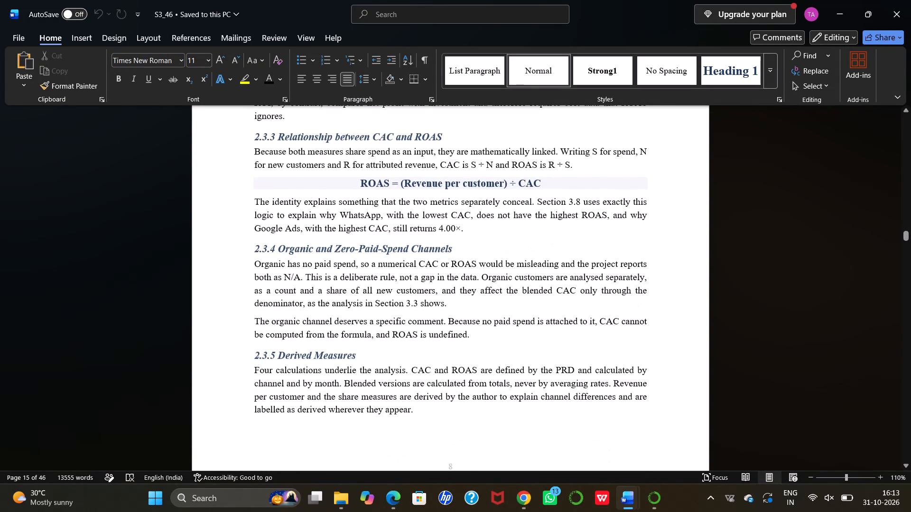
scroll(425, 379, down, 2)
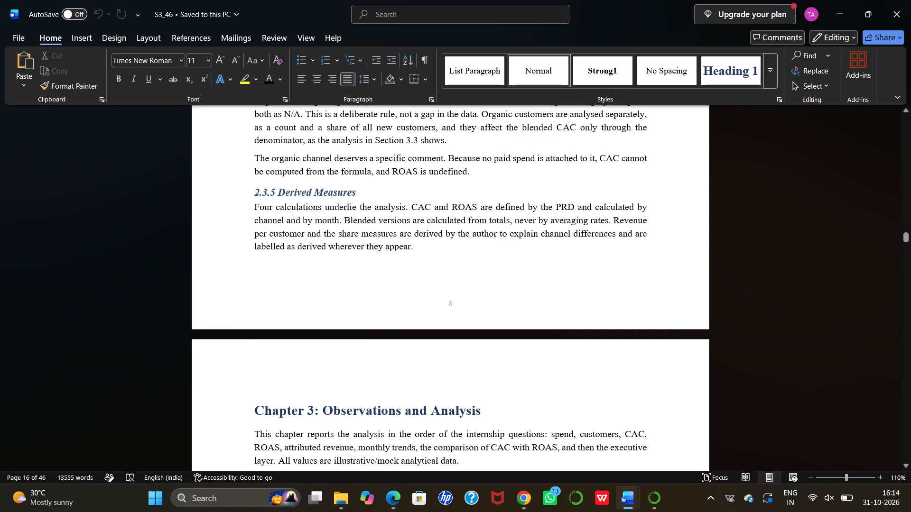
click(540, 472)
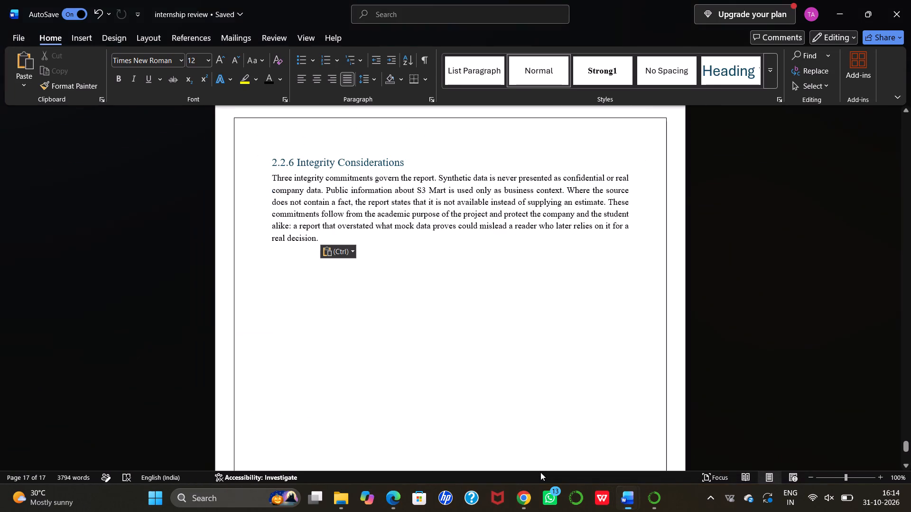
scroll(488, 328, down, 1)
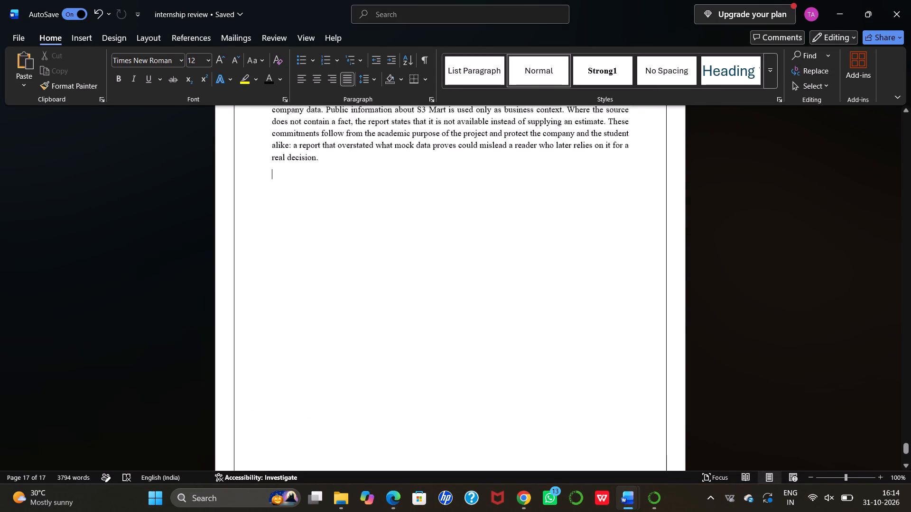
scroll(488, 328, down, 1)
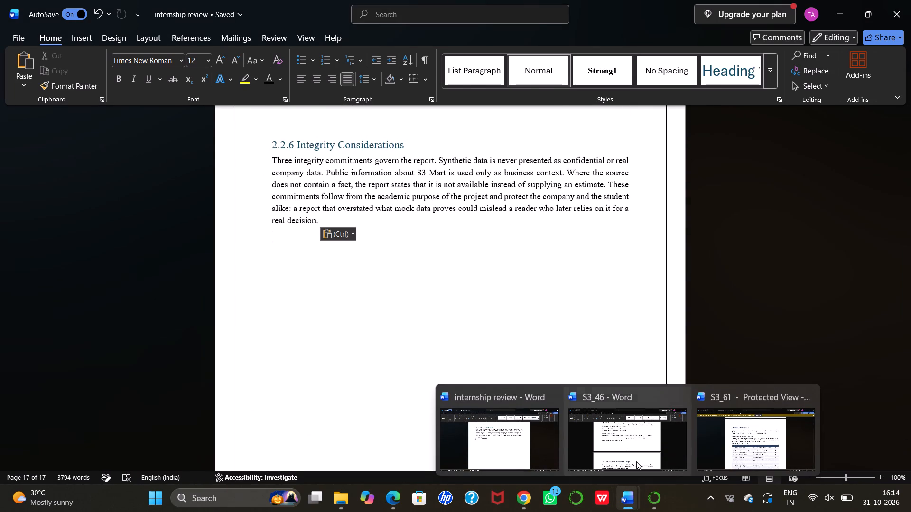
Copy S3_46's text from "4 Organic and Zero-Paid-Spend Channels" through 2.3.5 Derived Measures and paste it at the end of the internship review document.
click(636, 458)
scroll(509, 356, up, 1)
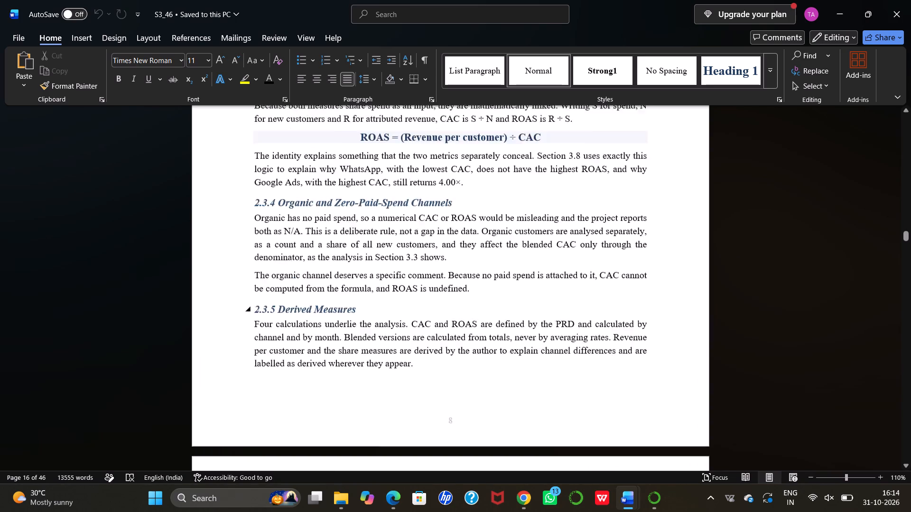
scroll(509, 356, up, 2)
scroll(509, 356, down, 1)
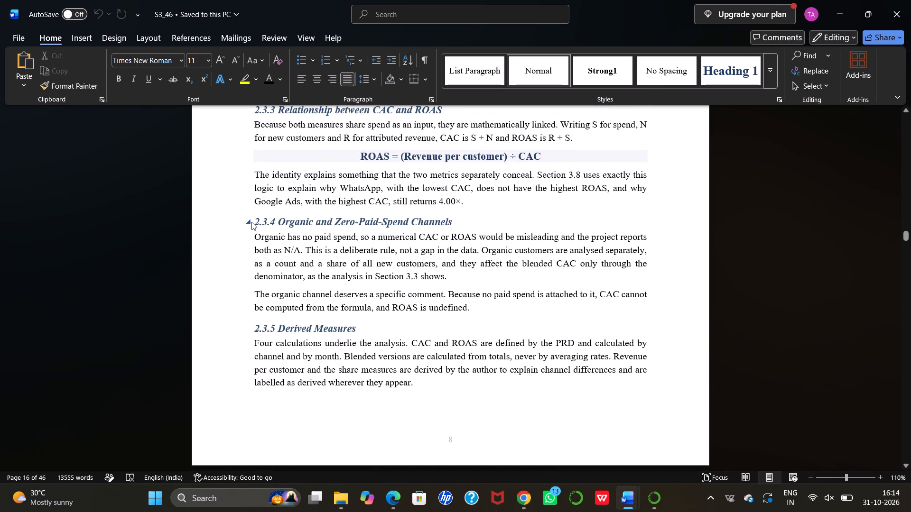
drag(277, 222, 398, 372)
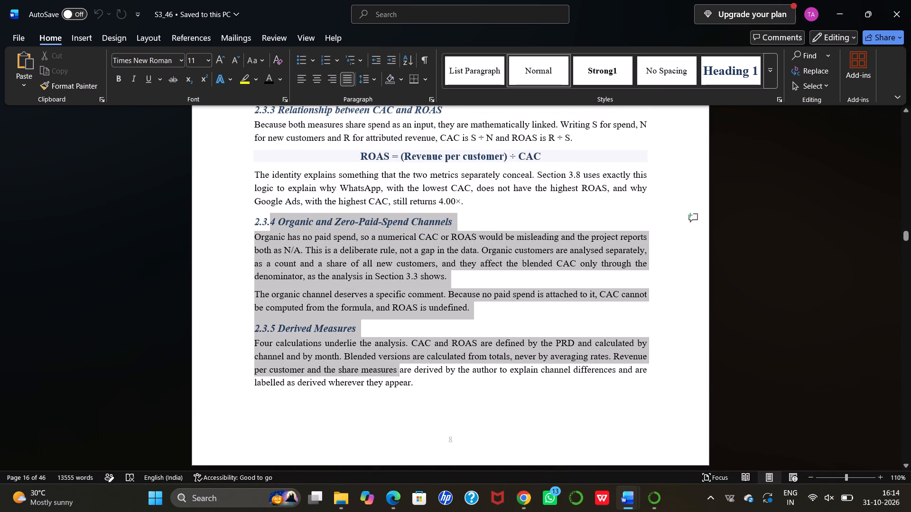
drag(398, 372, 425, 393)
key(ctrl+c)
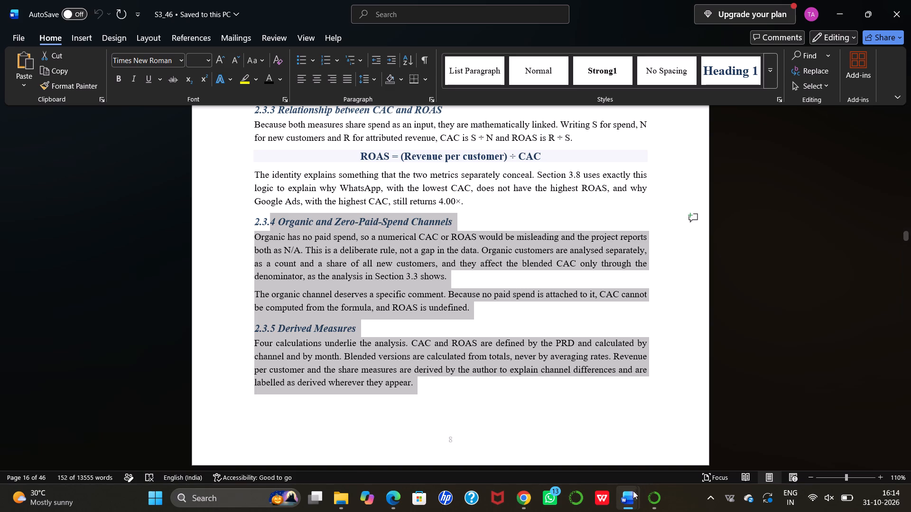
click(499, 456)
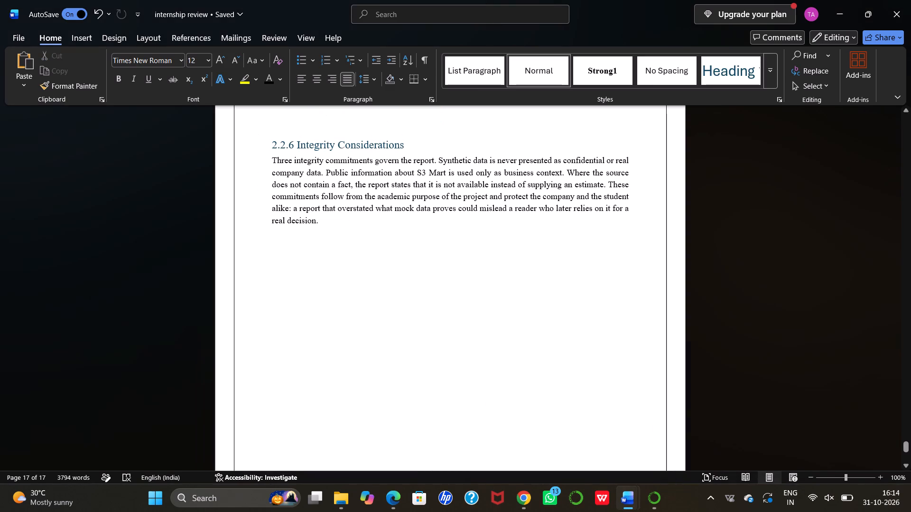
key(ctrl+v)
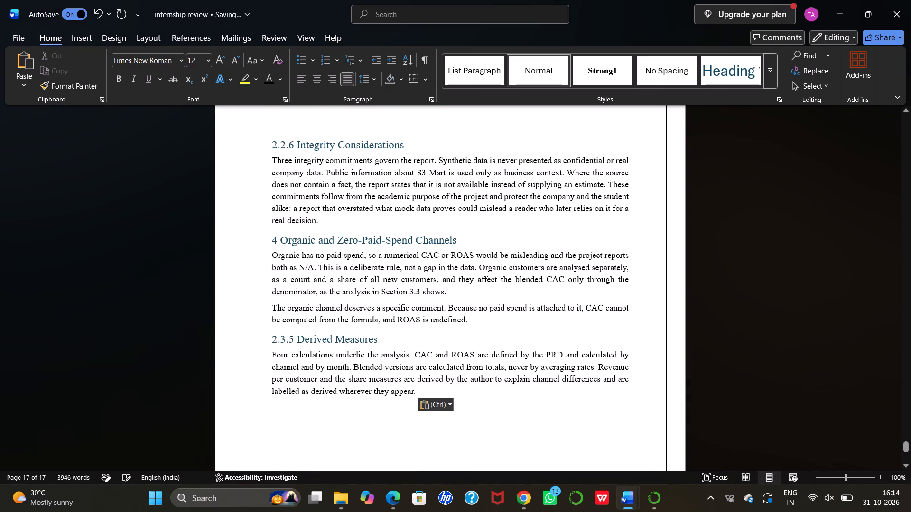
scroll(316, 198, up, 1)
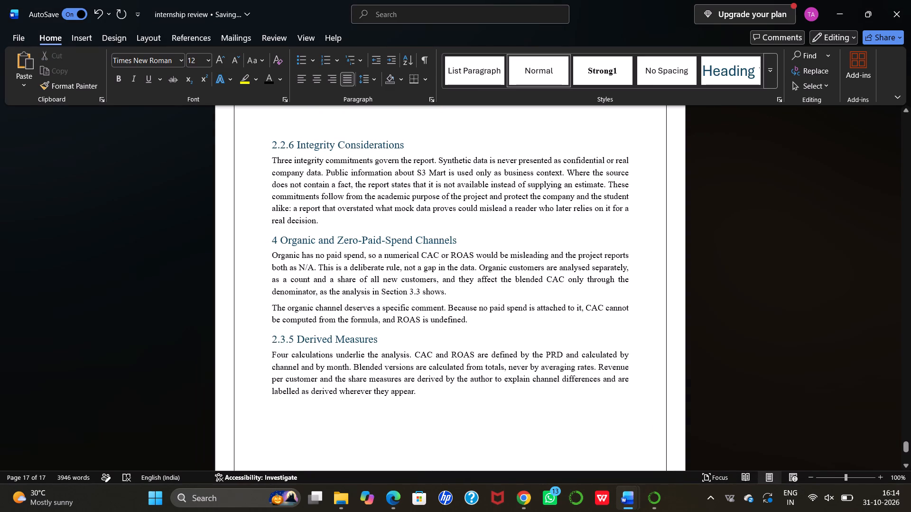
scroll(316, 198, up, 1)
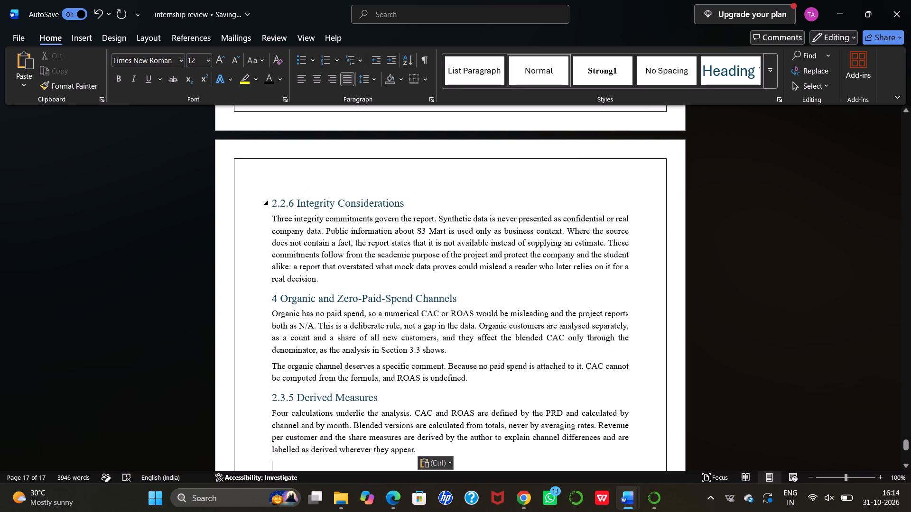
Select the entire contents of the internship review document.
key(ctrl+a)
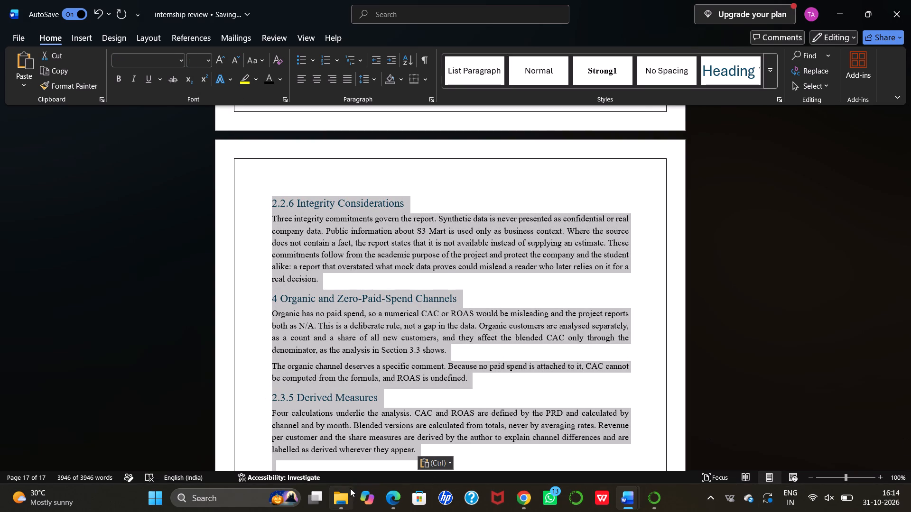
Switch to the Jupyter notebook in Edge and review the AutoARIMA cell's error, its search output and its code.
click(395, 498)
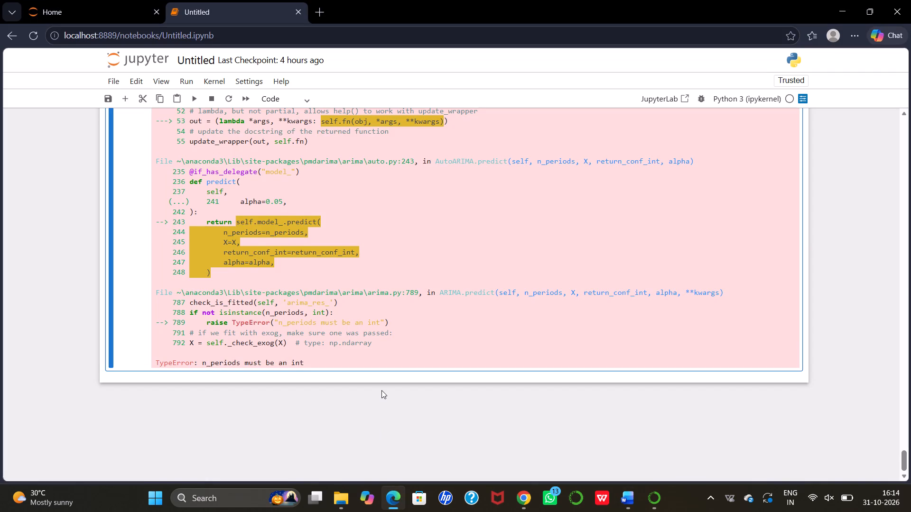
scroll(381, 390, down, 6)
scroll(381, 390, up, 5)
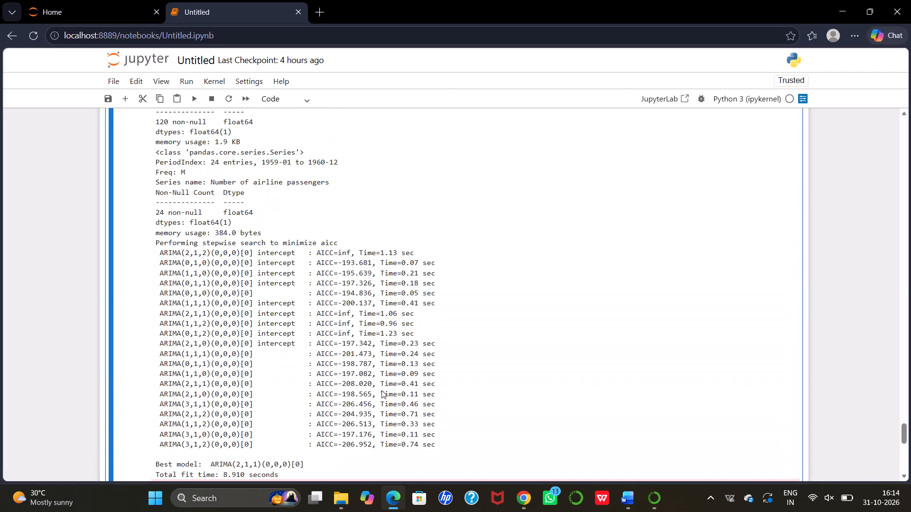
scroll(381, 390, up, 2)
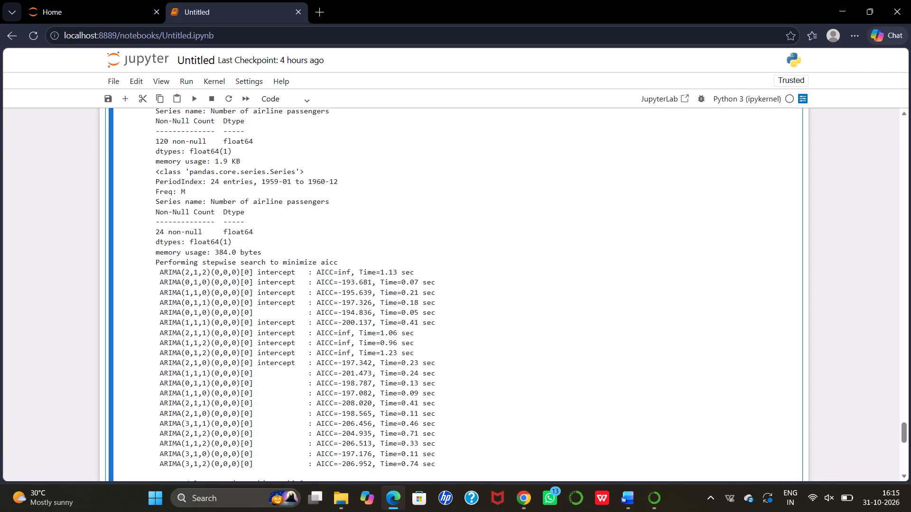
scroll(381, 390, up, 8)
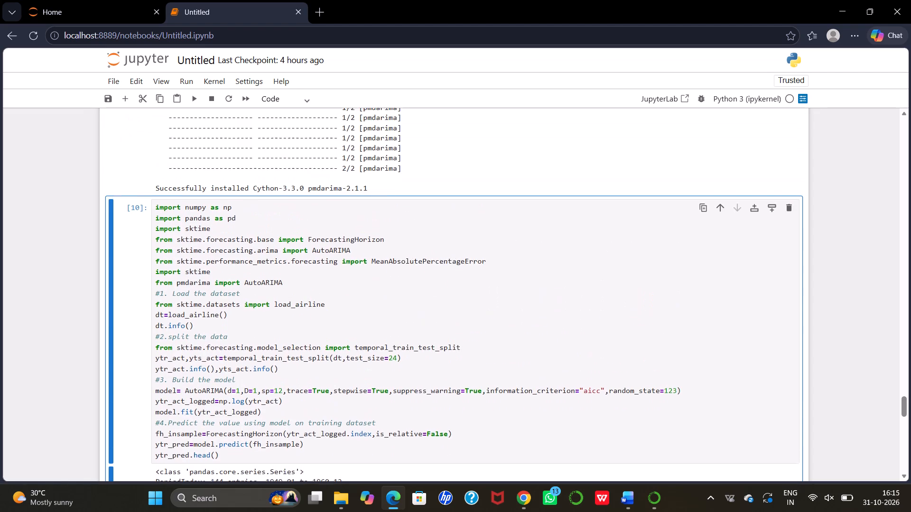
scroll(381, 390, up, 1)
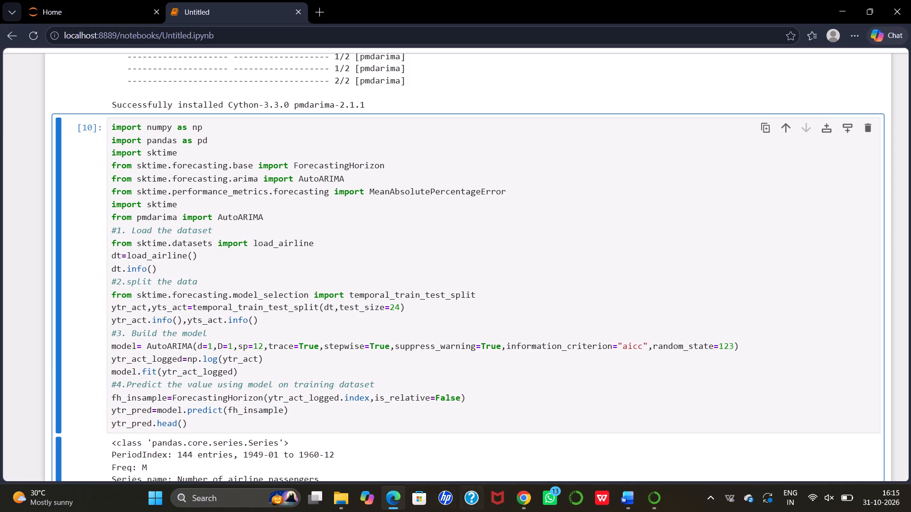
Switch back to the internship review document in Word and set the font size of all its selected text to 12.
click(522, 438)
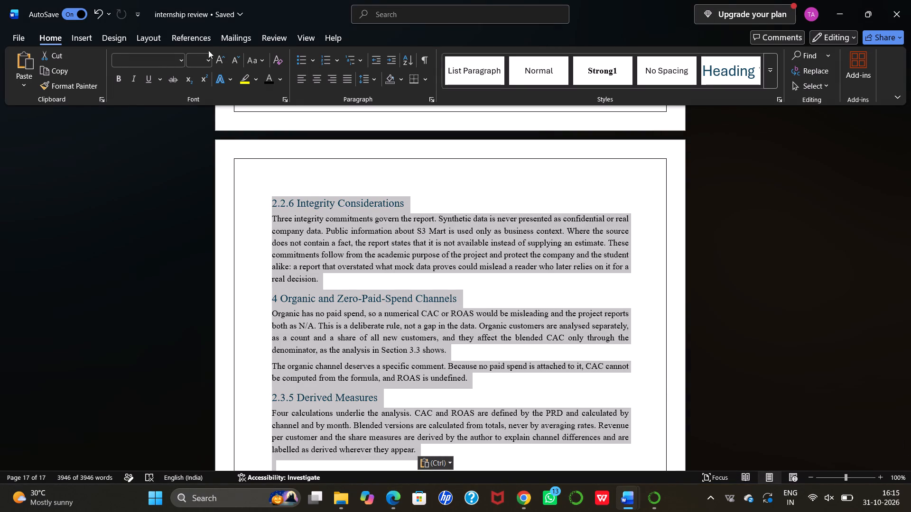
click(207, 56)
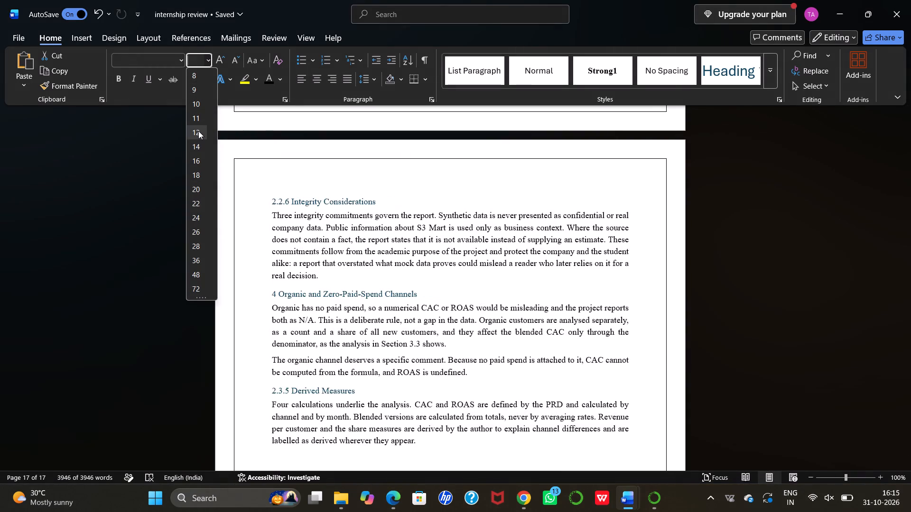
click(198, 131)
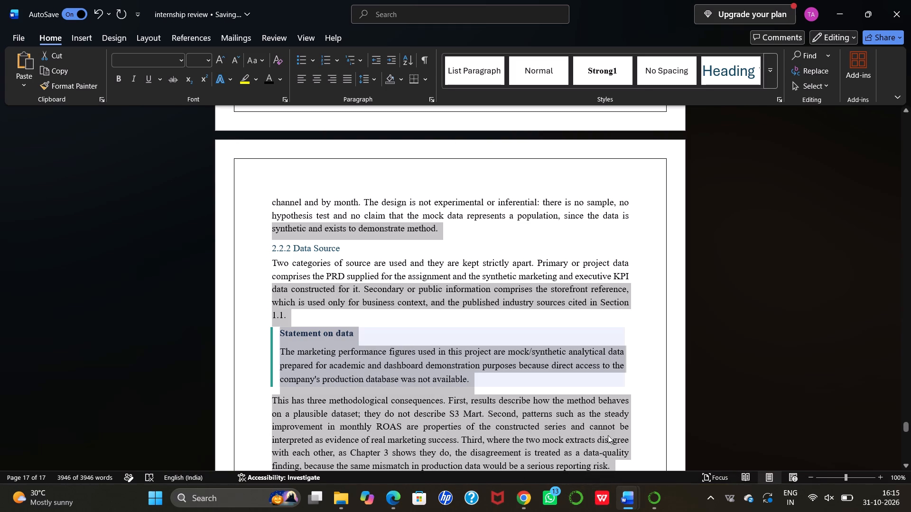
click(640, 351)
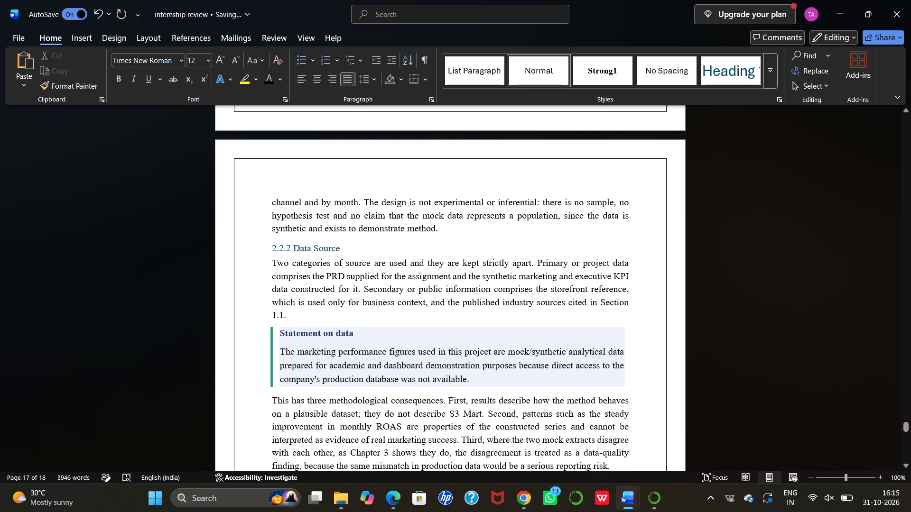
Remove the Statement on data block from section 2.2.2 Data Source and paste it back on a new line below that section's first paragraph.
drag(279, 331, 479, 375)
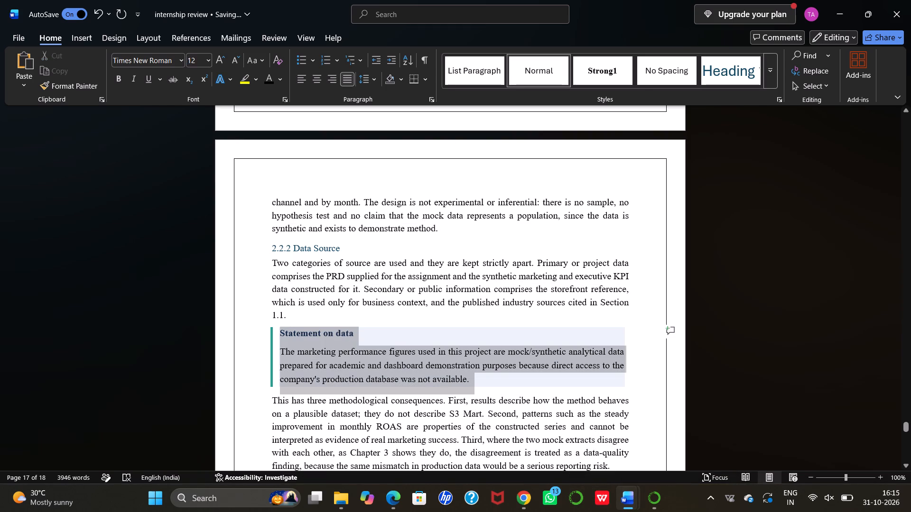
drag(479, 375, 481, 379)
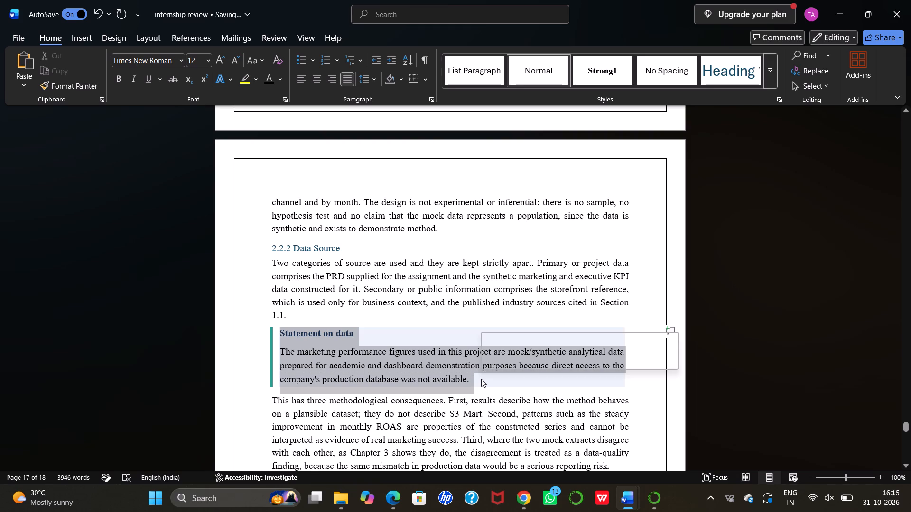
key(ctrl+c)
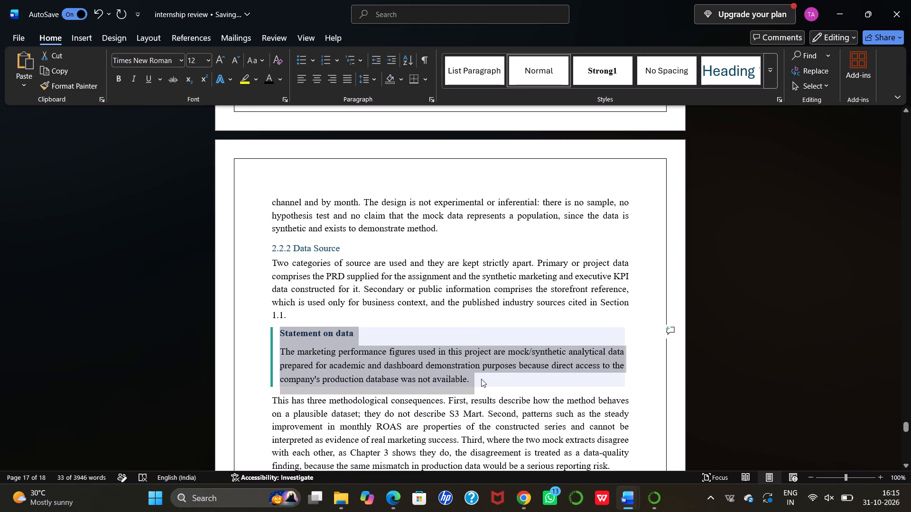
key(BackSpace)
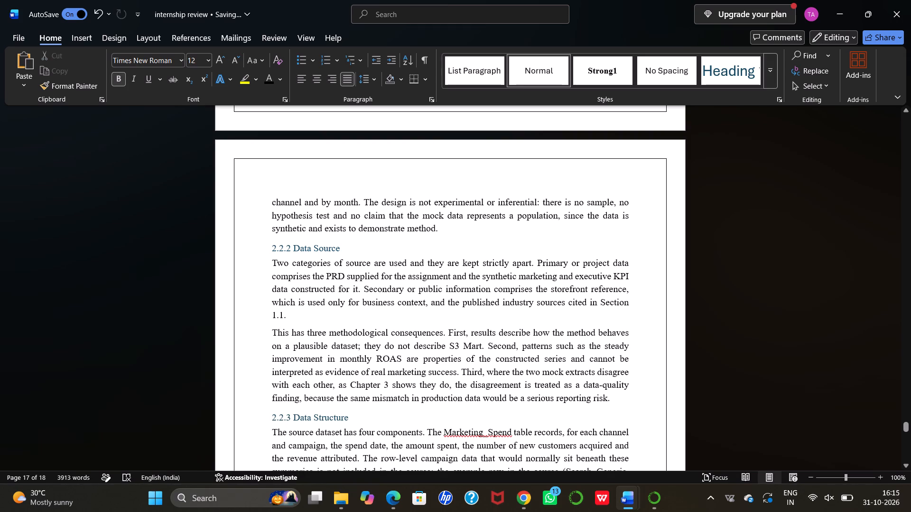
click(347, 323)
key(Return)
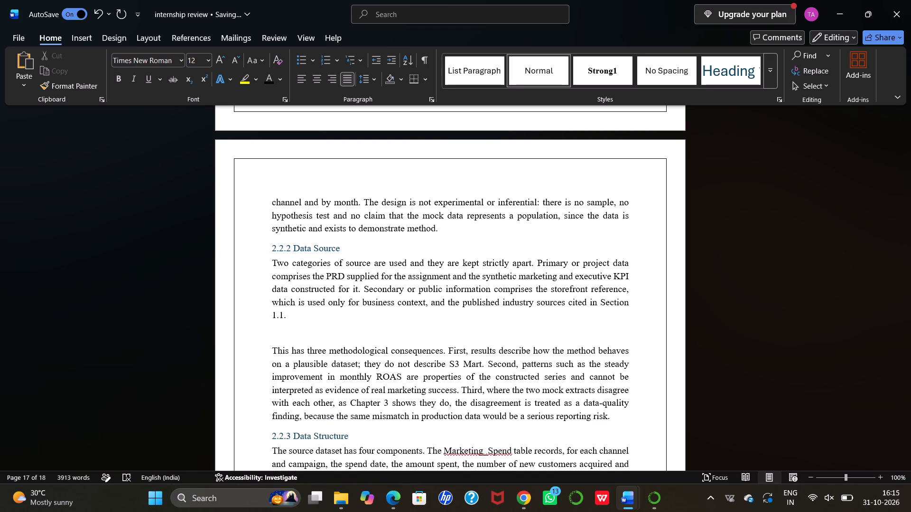
key(ctrl+v)
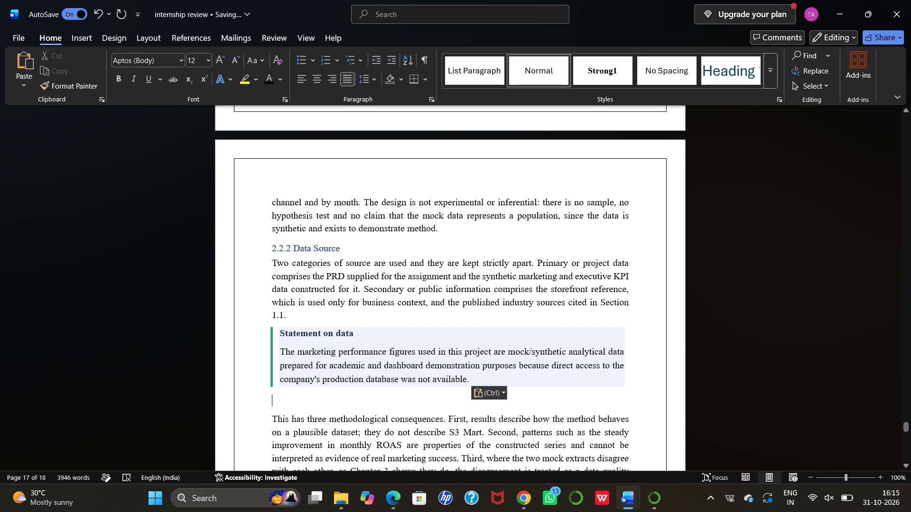
Remove the Statement on data heading and its text from section 2.2.2, pasting back only the statement paragraph about mock/synthetic data.
click(373, 331)
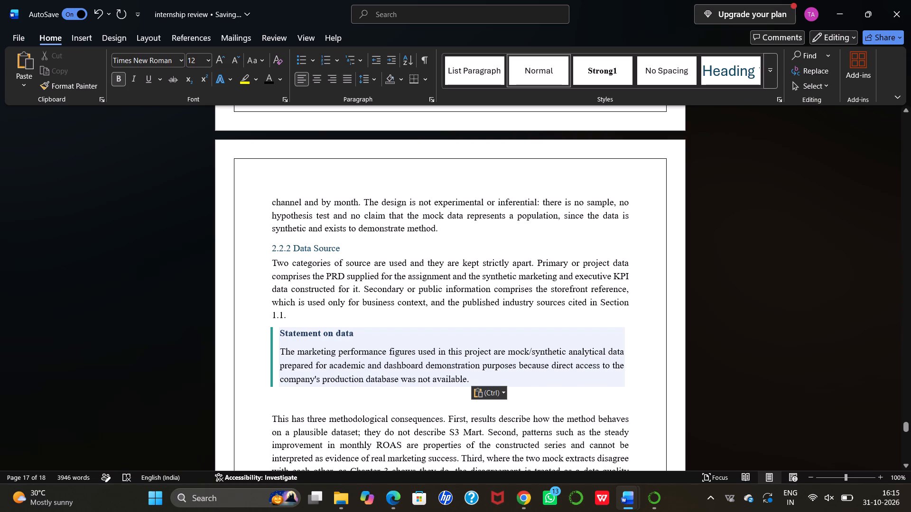
drag(278, 352, 479, 381)
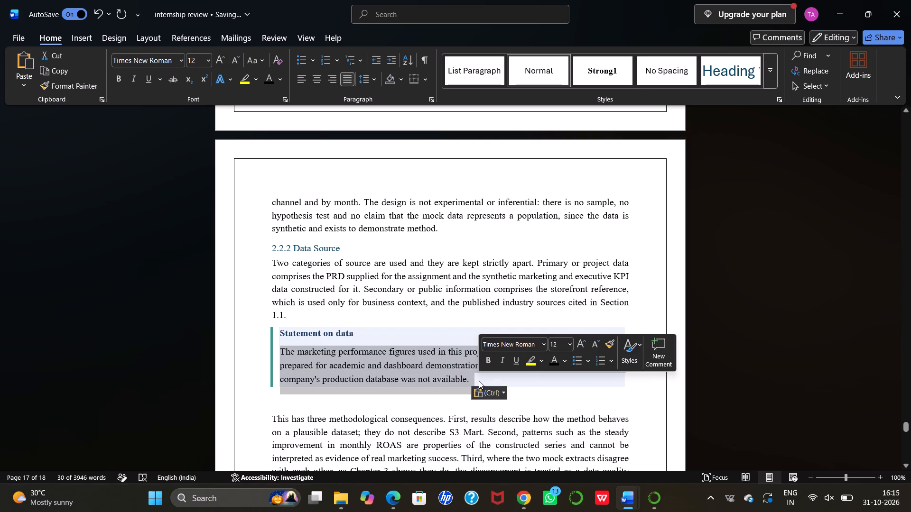
key(ctrl+c)
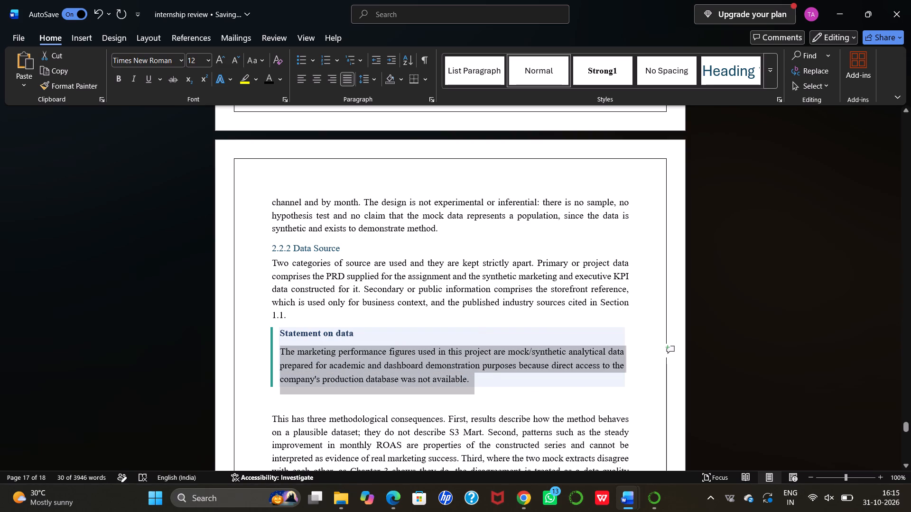
key(BackSpace)
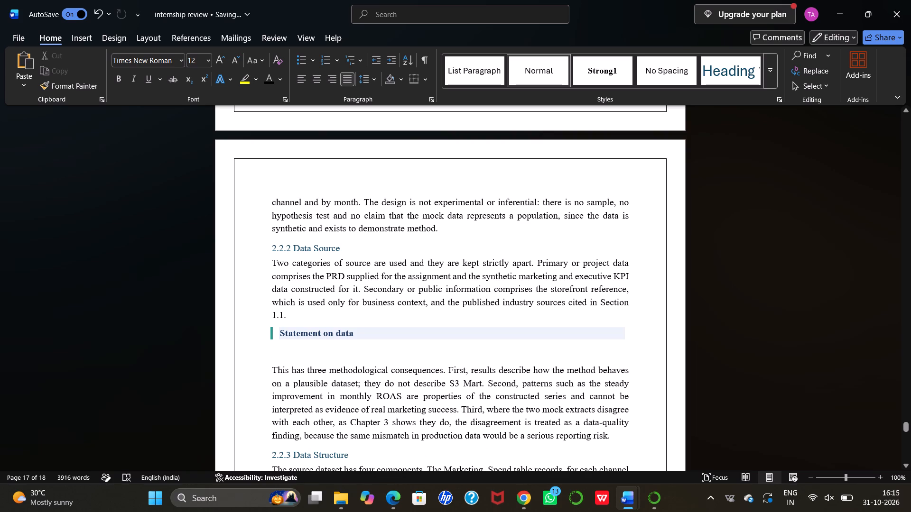
drag(620, 348, 300, 338)
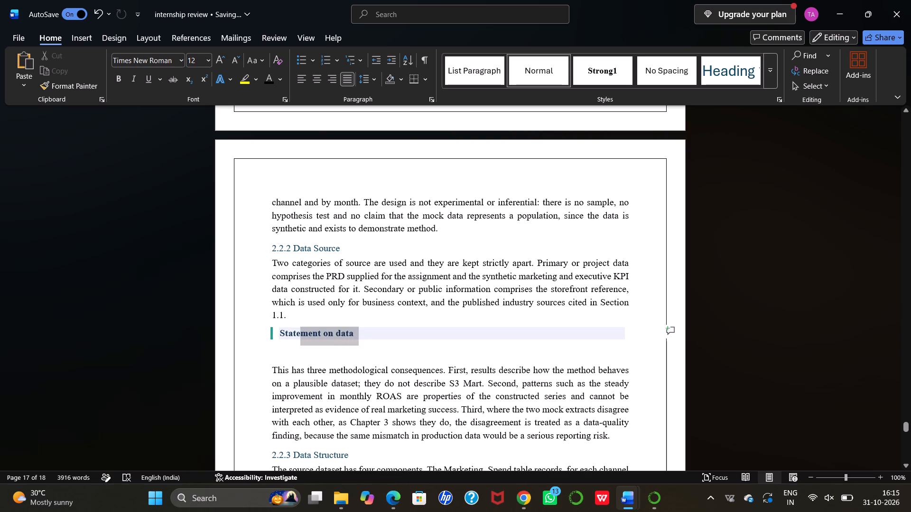
drag(300, 338, 269, 332)
key(BackSpace)
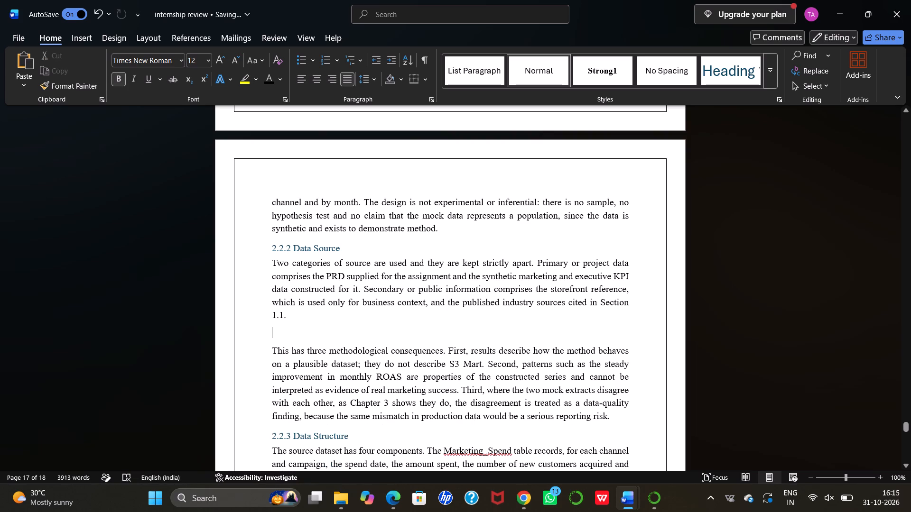
key(ctrl+v)
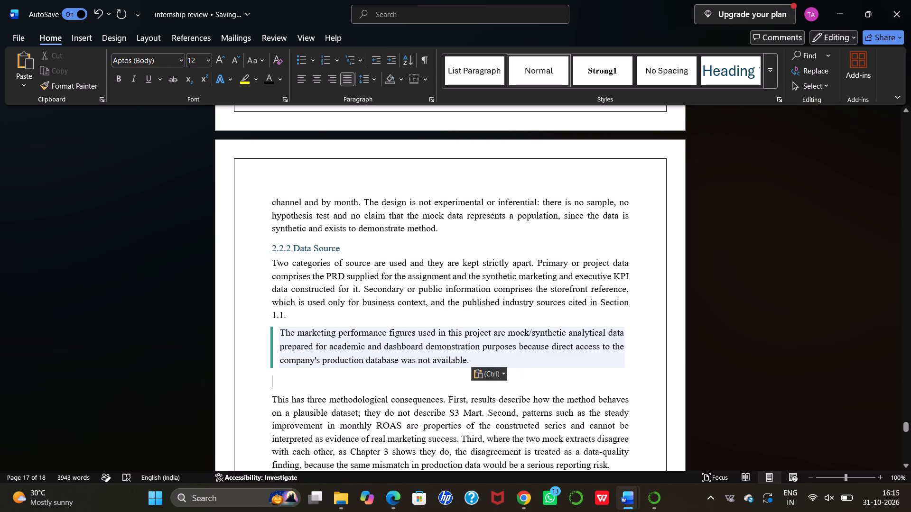
Delete the shaded mock/synthetic data statement paragraph from section 2.2.2 Data Source.
drag(277, 341, 263, 340)
drag(263, 340, 269, 348)
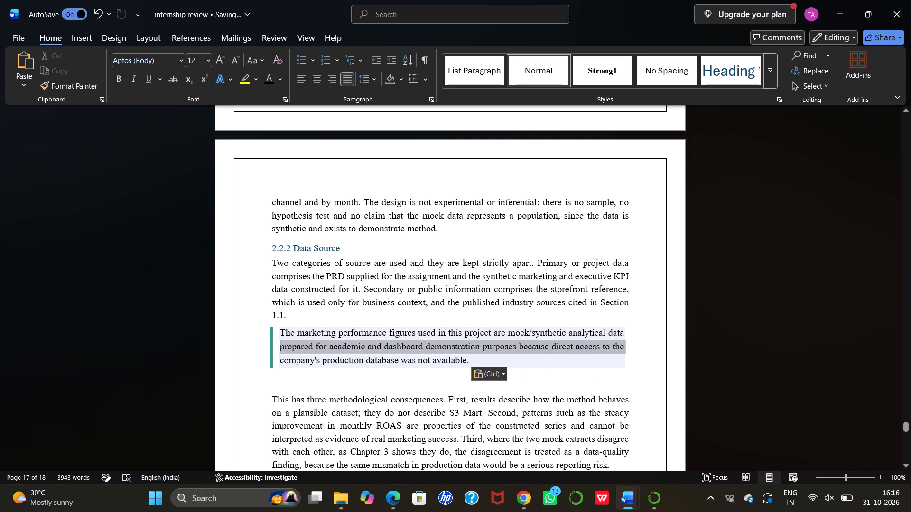
drag(269, 348, 279, 366)
click(304, 374)
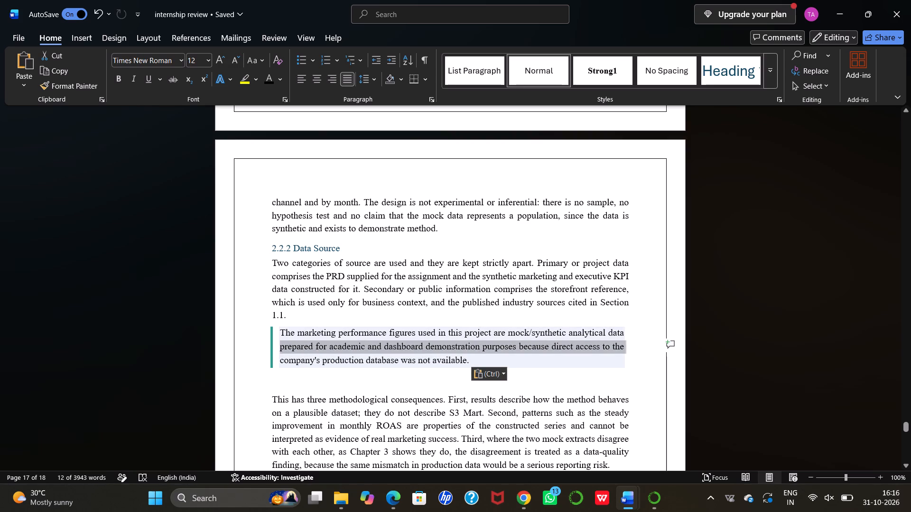
drag(280, 332, 468, 360)
key(BackSpace)
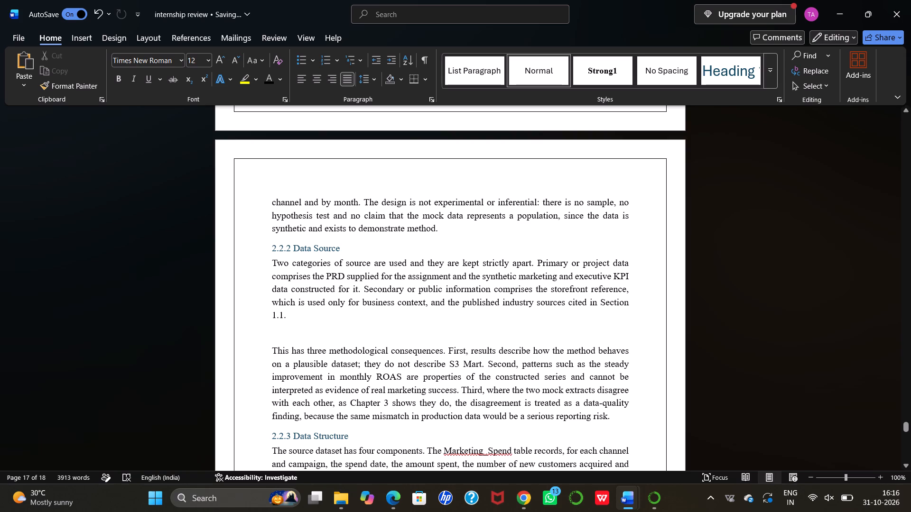
Switch to the S3_46 document and review sections 2.2 Methodology and 2.3 Marketing Analytics Formulas, including the Statement on data block.
click(634, 499)
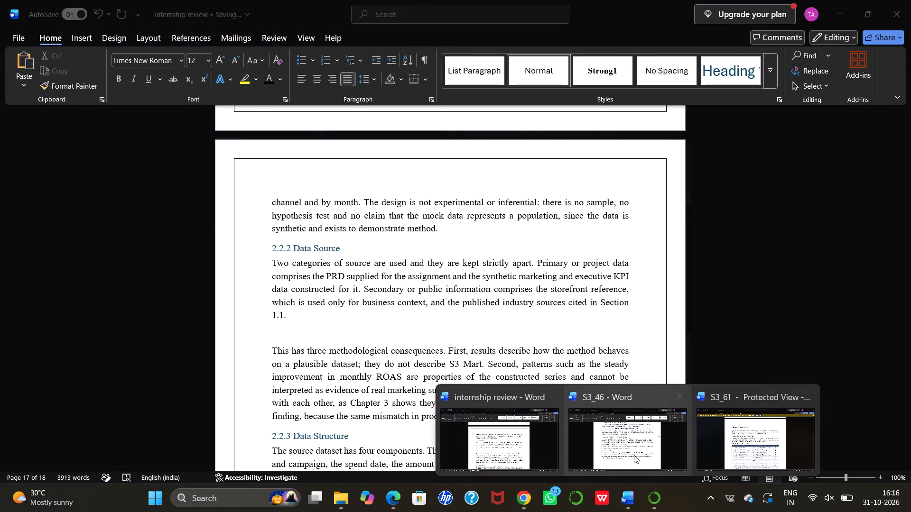
click(635, 453)
scroll(577, 267, up, 1)
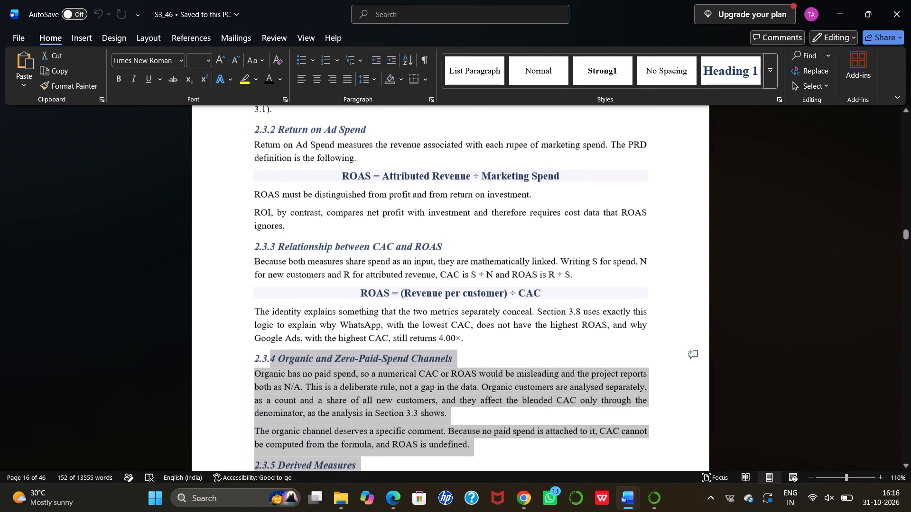
click(682, 260)
scroll(682, 260, up, 2)
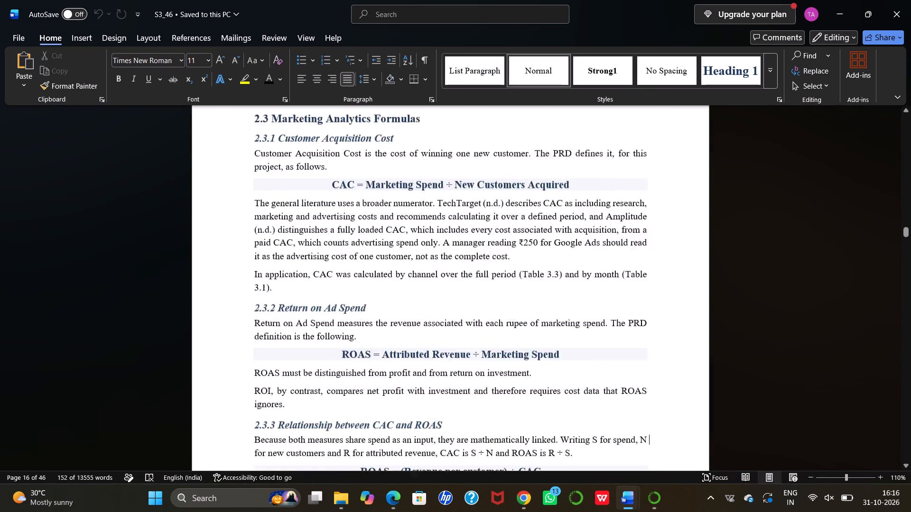
scroll(682, 260, up, 3)
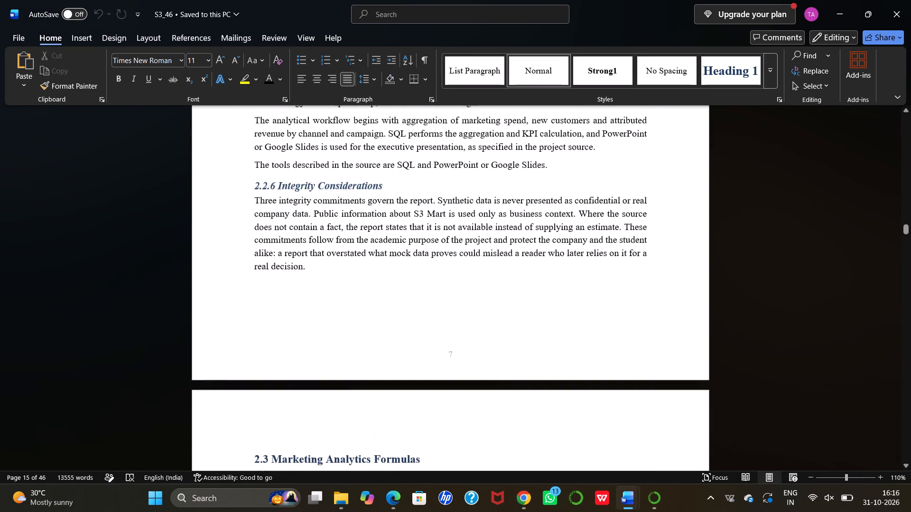
scroll(682, 260, up, 1)
scroll(682, 263, down, 2)
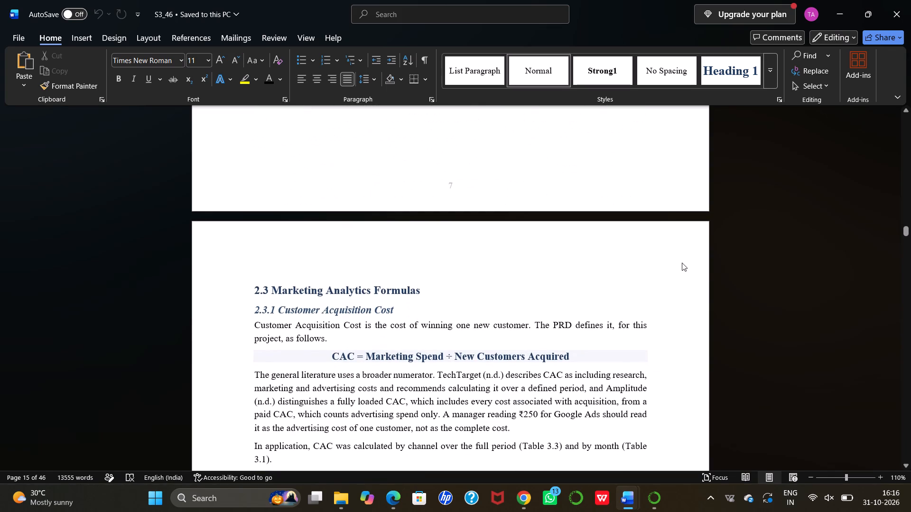
scroll(682, 263, up, 4)
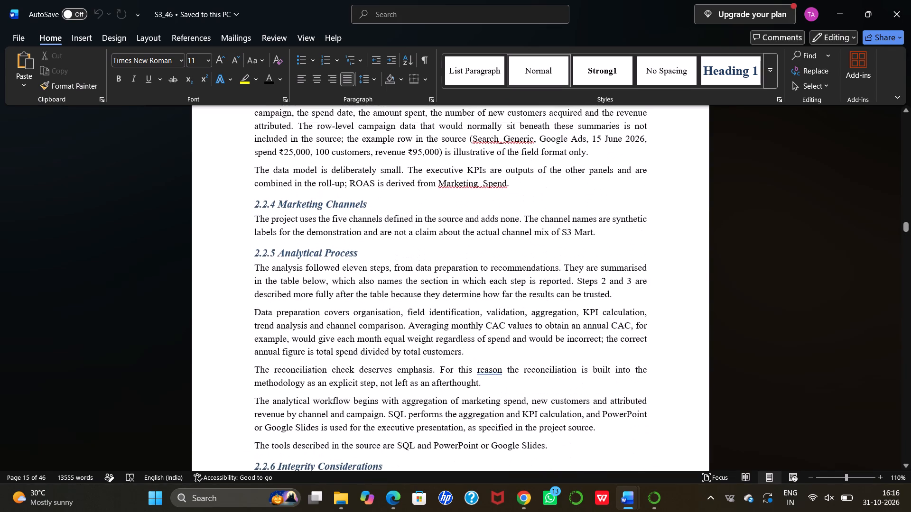
scroll(682, 263, up, 2)
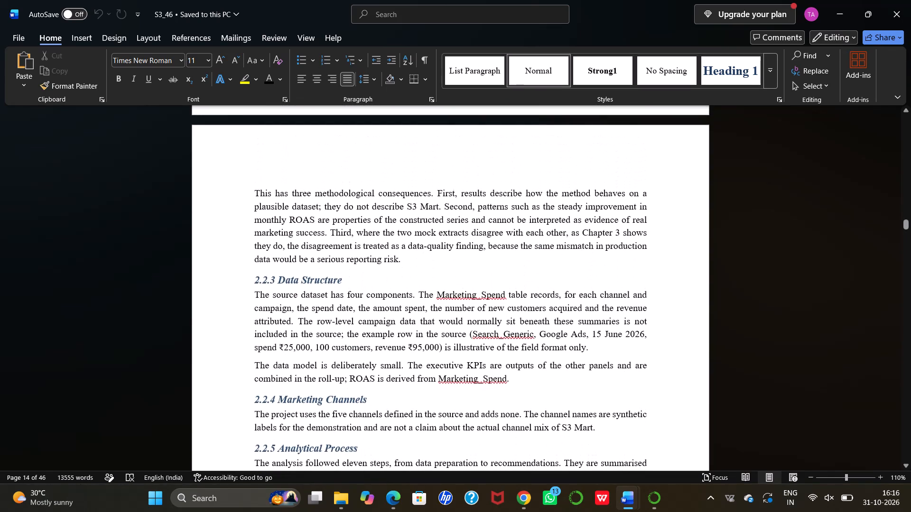
scroll(682, 263, up, 5)
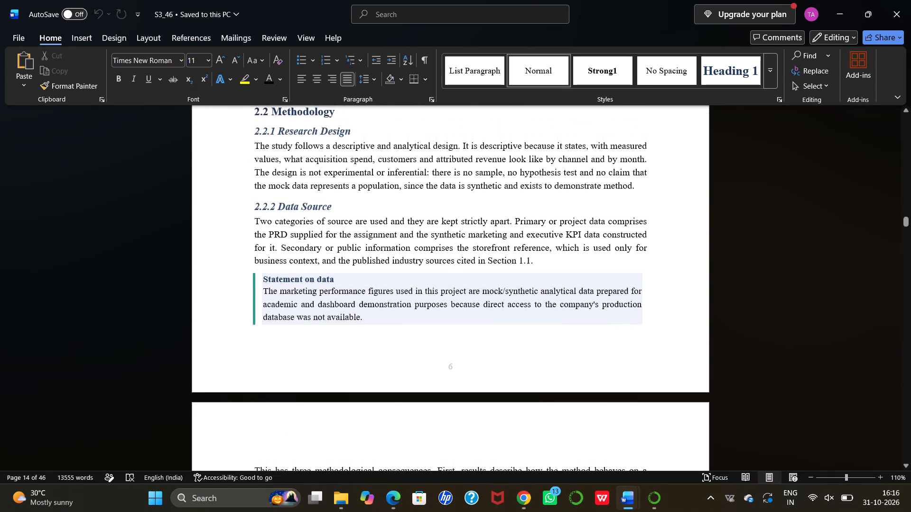
scroll(682, 263, down, 8)
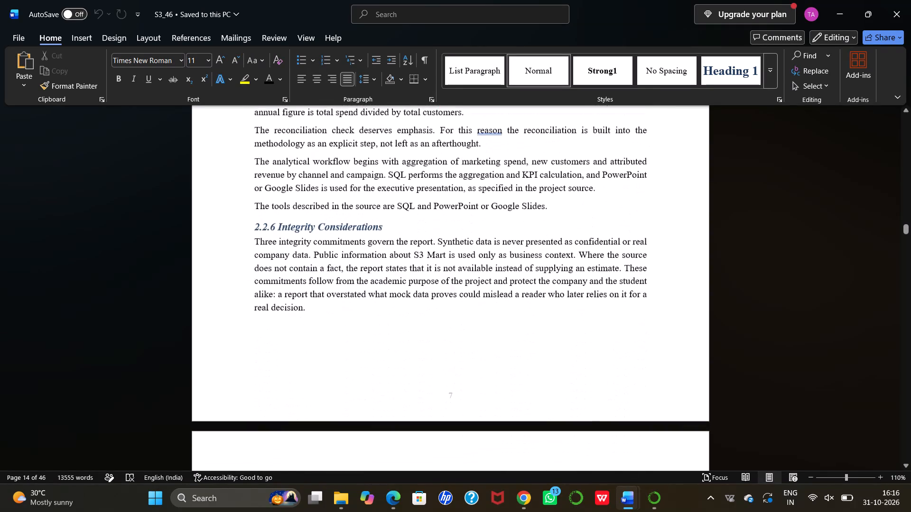
scroll(682, 263, down, 1)
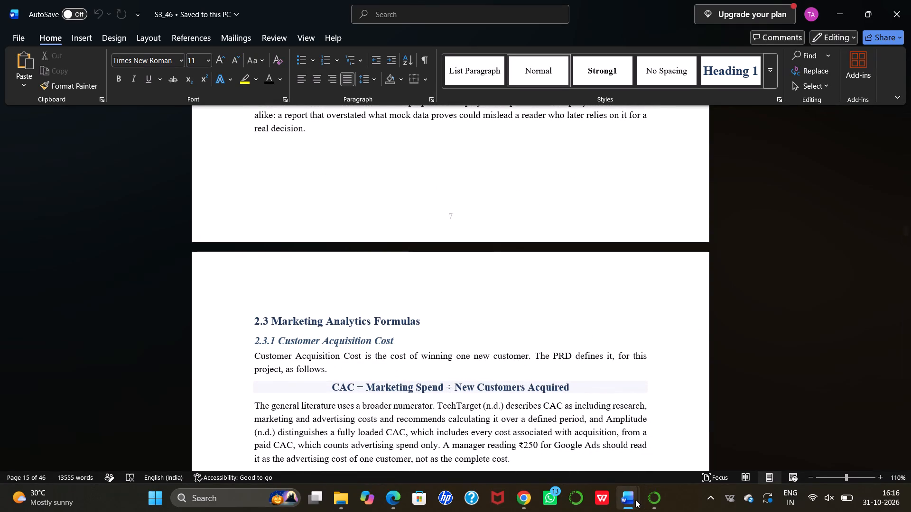
Switch back to the internship review document and add eight blank lines after the 2.3.5 Derived Measures paragraph, continuing onto a new page.
click(546, 467)
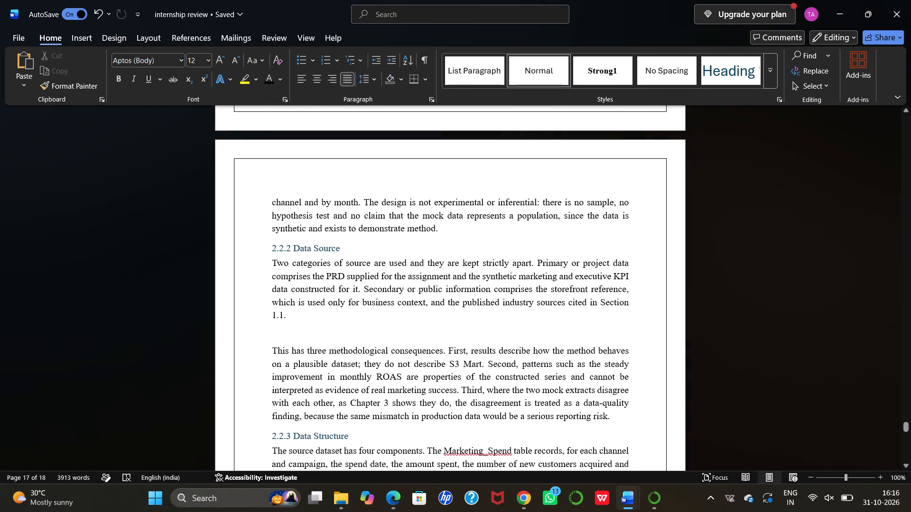
scroll(489, 363, down, 1)
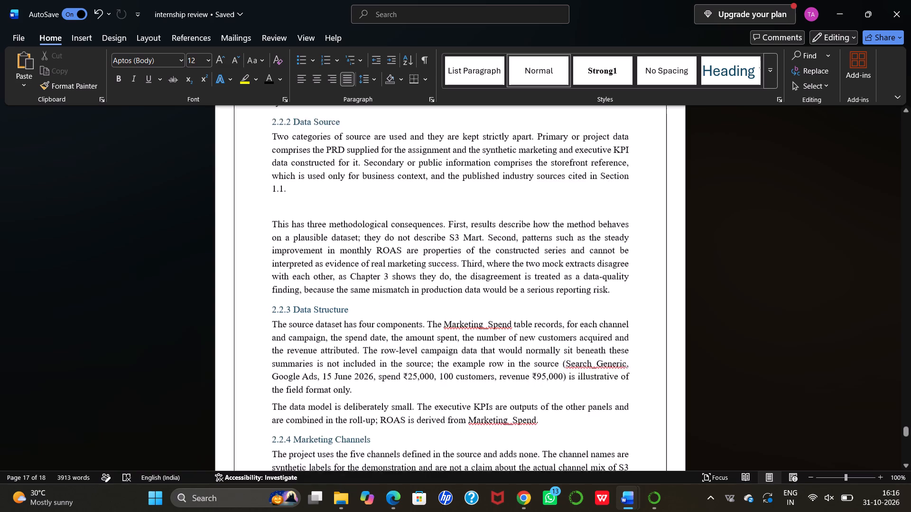
scroll(489, 363, down, 2)
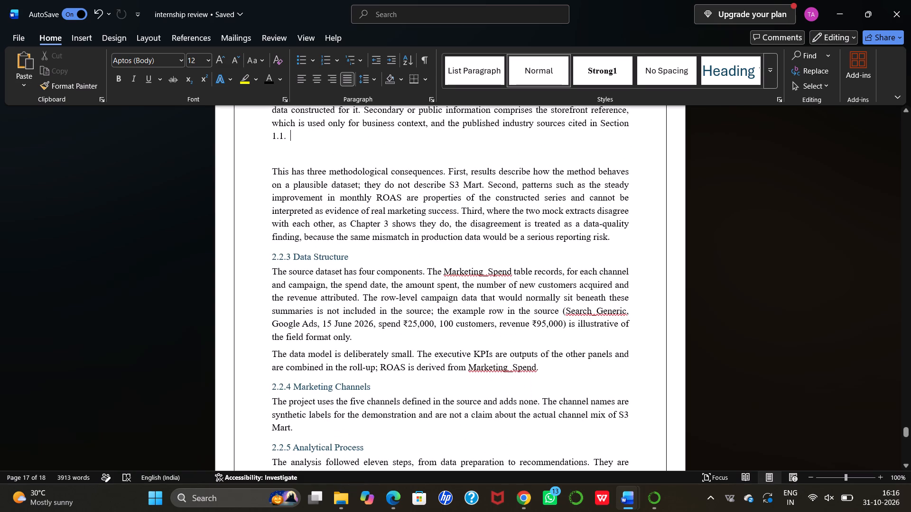
scroll(434, 275, down, 2)
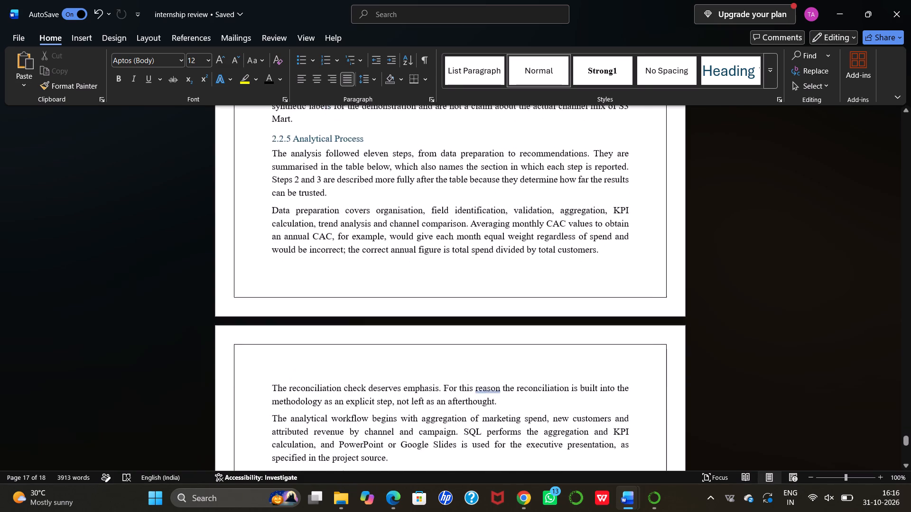
scroll(434, 275, down, 5)
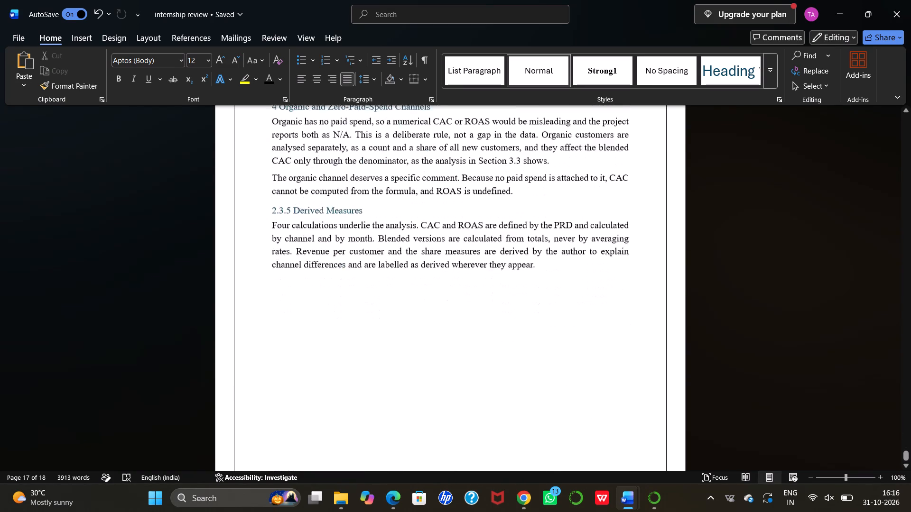
scroll(434, 275, down, 5)
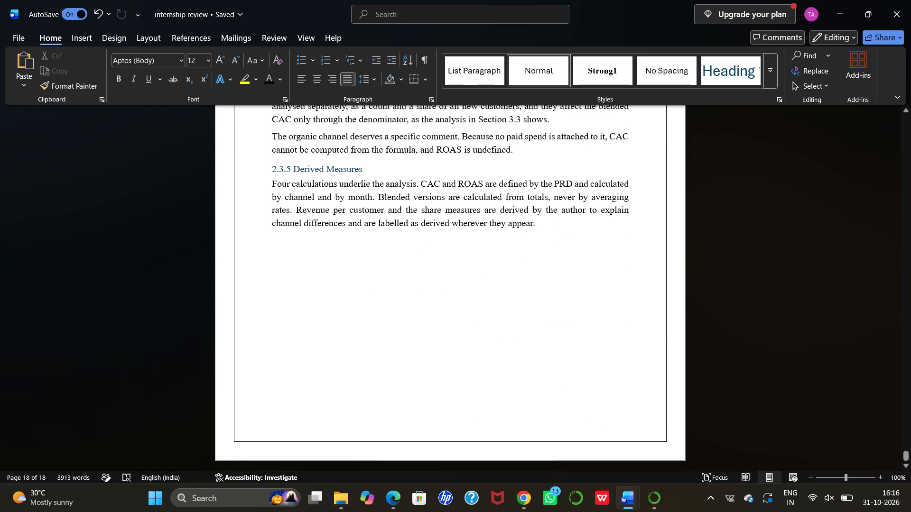
click(299, 386)
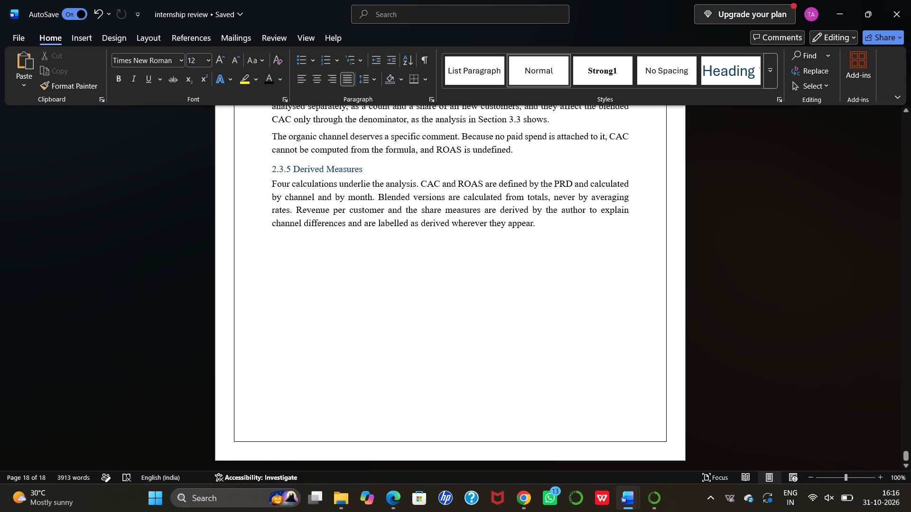
key(Return)
key(Return)
key(Return)
key(Return)
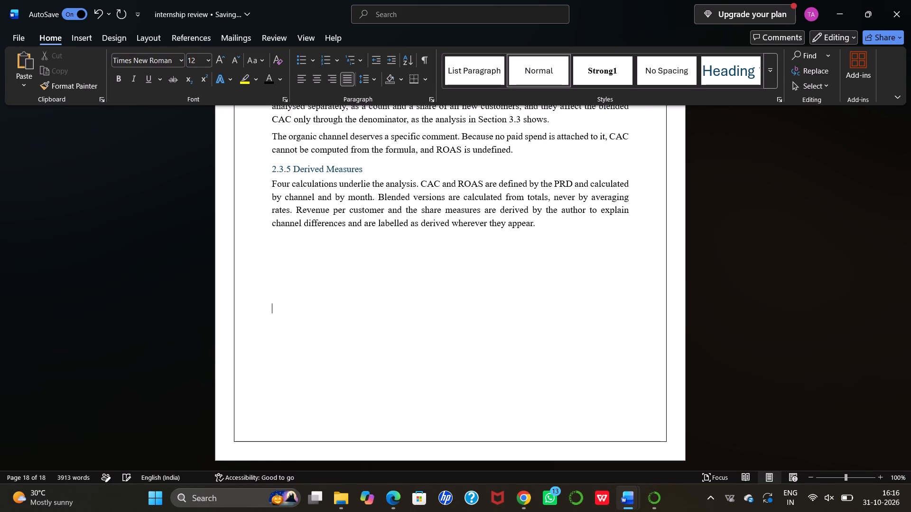
key(Return)
key(Return)
key(Return)
key(Return)
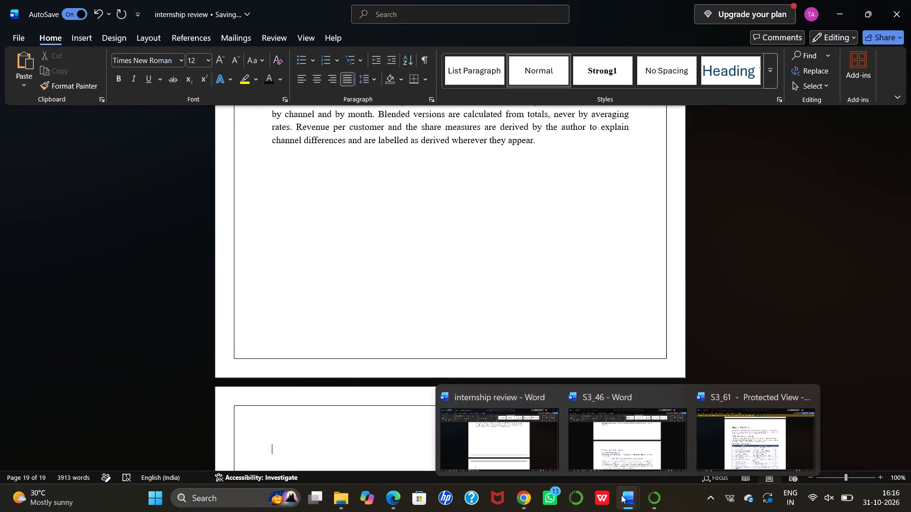
Switch to the S3_46 document and find the start of Chapter 3: Observations and Analysis.
click(624, 447)
scroll(572, 364, down, 6)
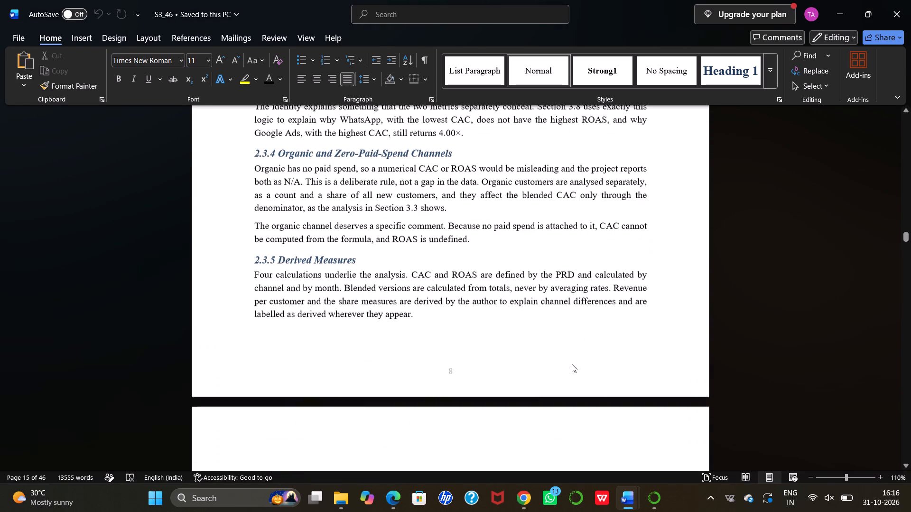
scroll(572, 364, down, 1)
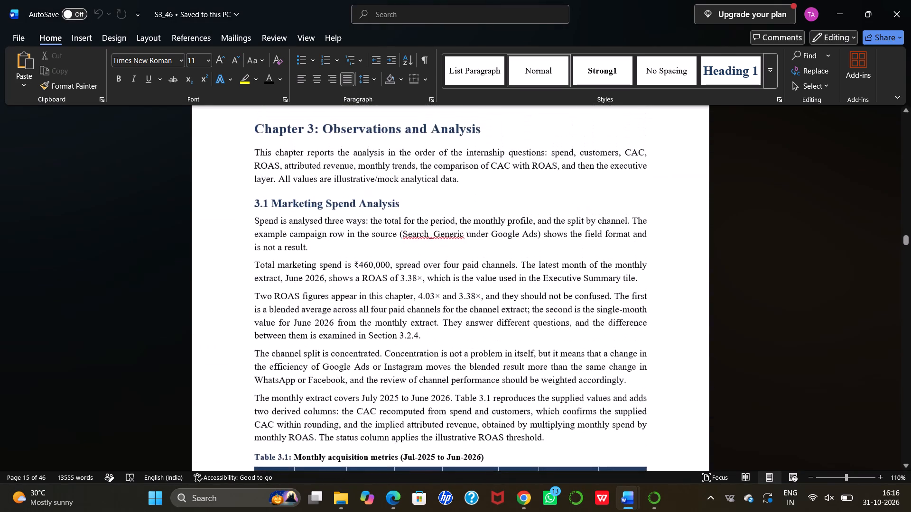
scroll(572, 364, down, 1)
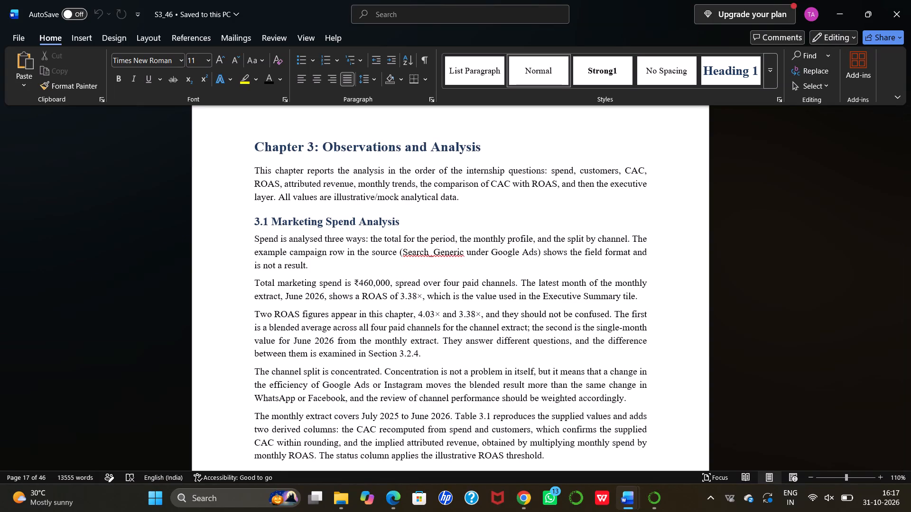
Check the Jupyter notebook in Edge and return to the S3_46 document in Word.
click(393, 496)
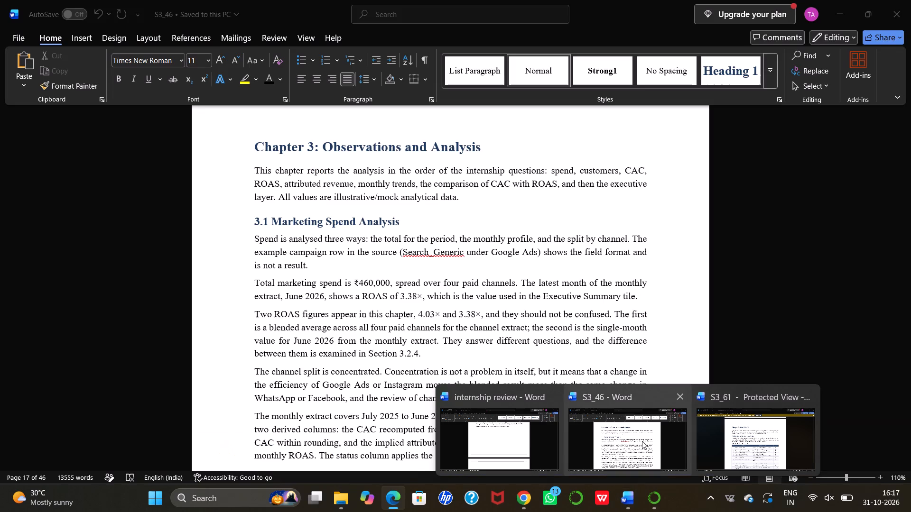
click(642, 441)
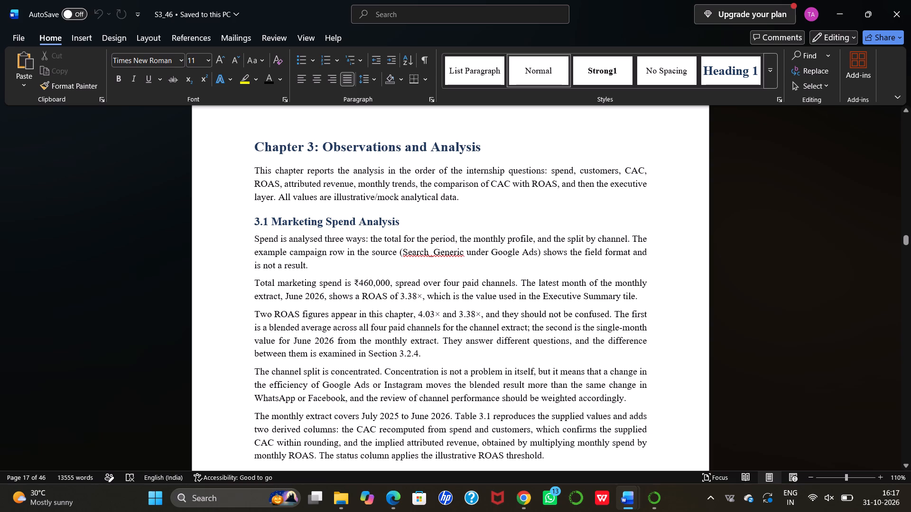
Review the Chapter 3 introduction and section 3.1 Marketing Spend Analysis, including Table 3.1 and Figure 3.1, then return to the chapter heading.
scroll(587, 268, down, 3)
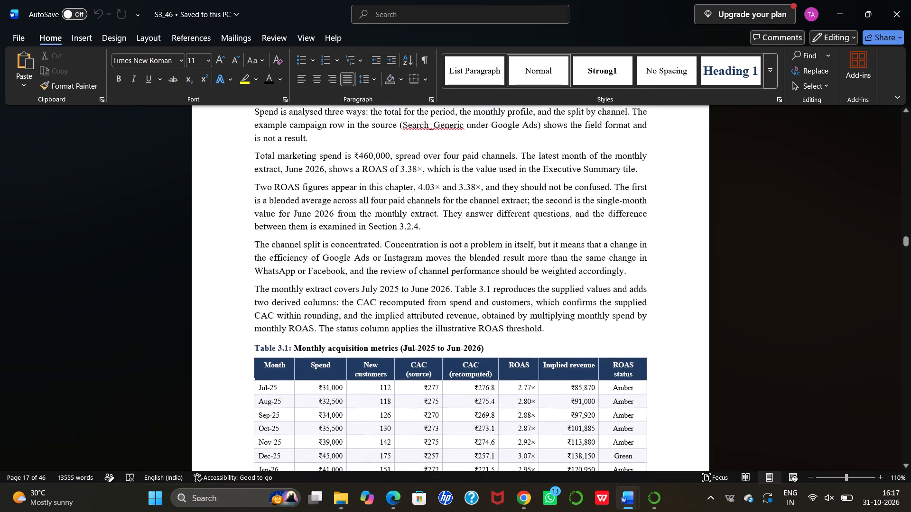
scroll(587, 268, down, 3)
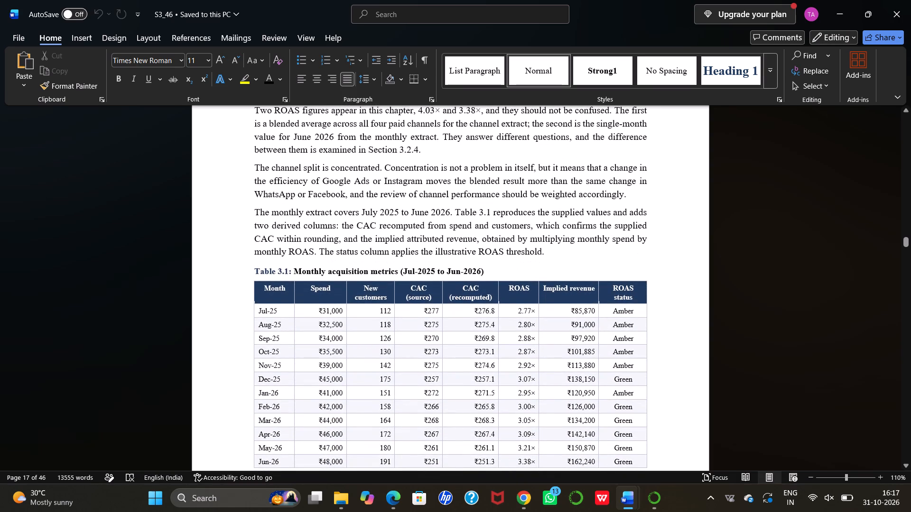
scroll(591, 258, down, 1)
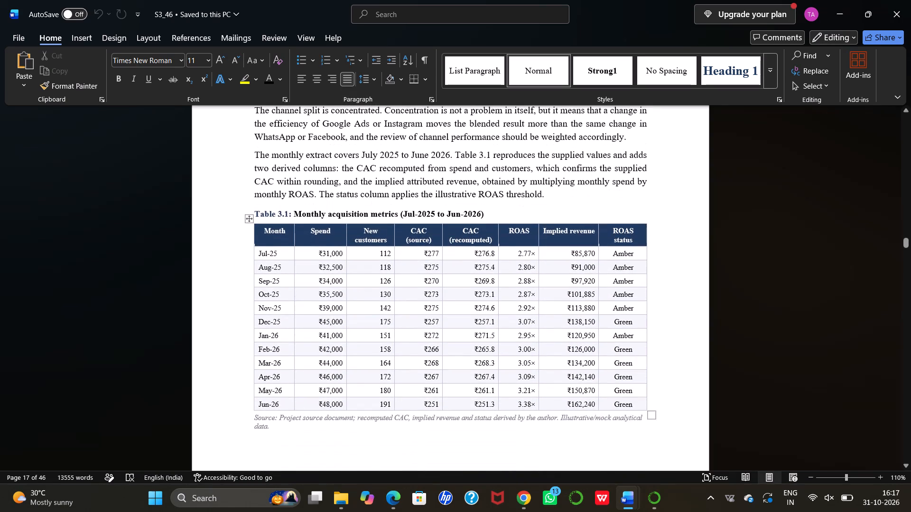
scroll(591, 258, down, 4)
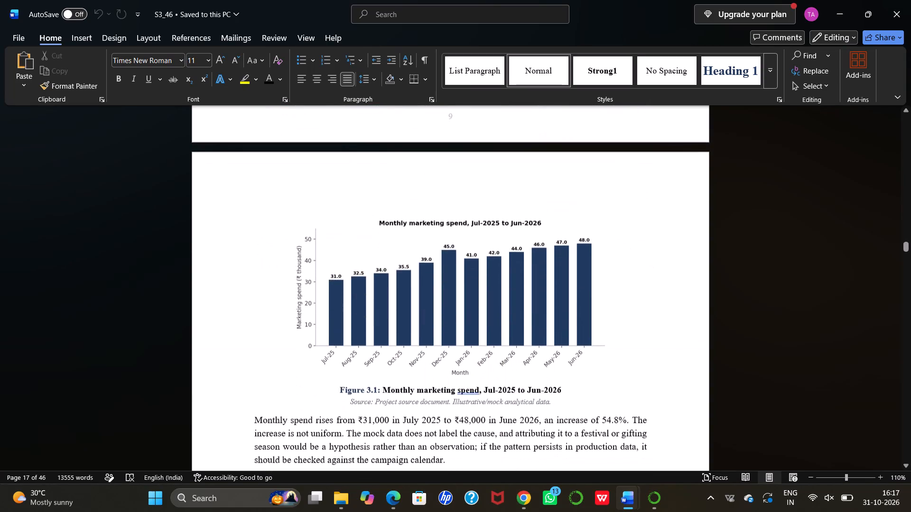
scroll(591, 258, down, 2)
scroll(591, 258, up, 1)
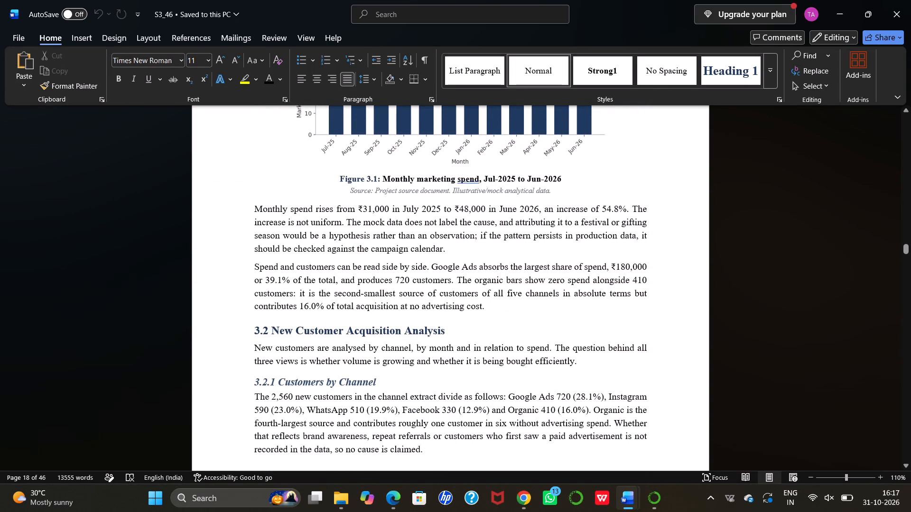
scroll(591, 258, up, 7)
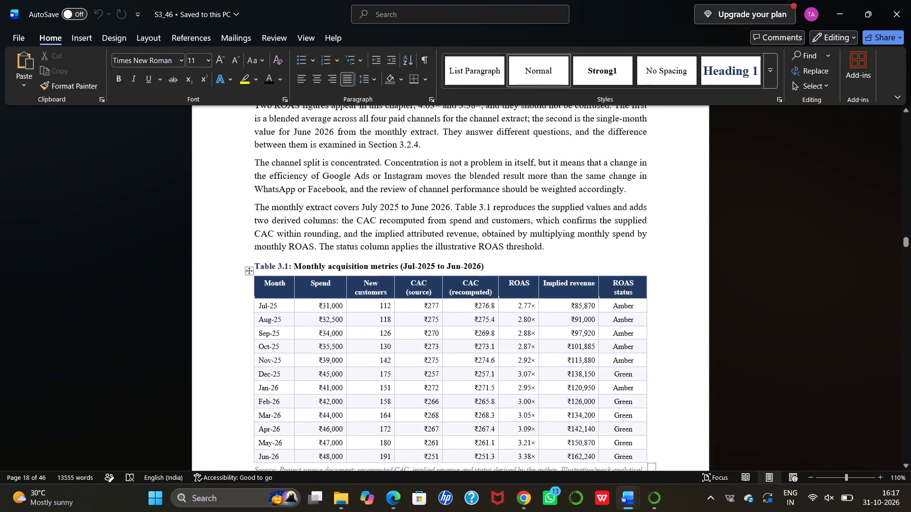
scroll(591, 258, up, 1)
scroll(491, 248, up, 1)
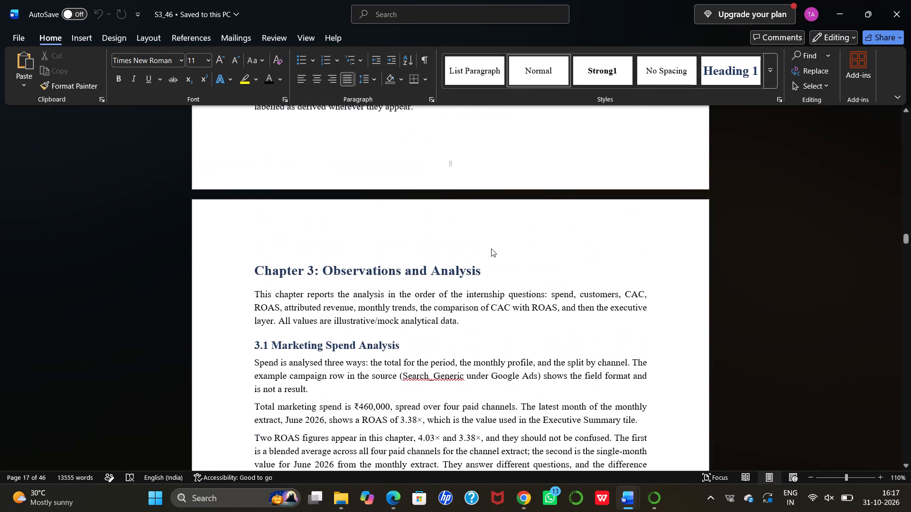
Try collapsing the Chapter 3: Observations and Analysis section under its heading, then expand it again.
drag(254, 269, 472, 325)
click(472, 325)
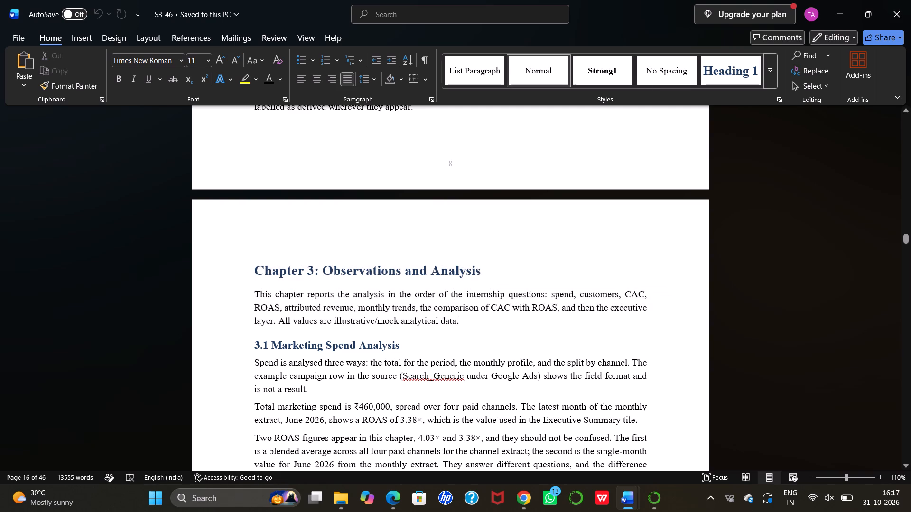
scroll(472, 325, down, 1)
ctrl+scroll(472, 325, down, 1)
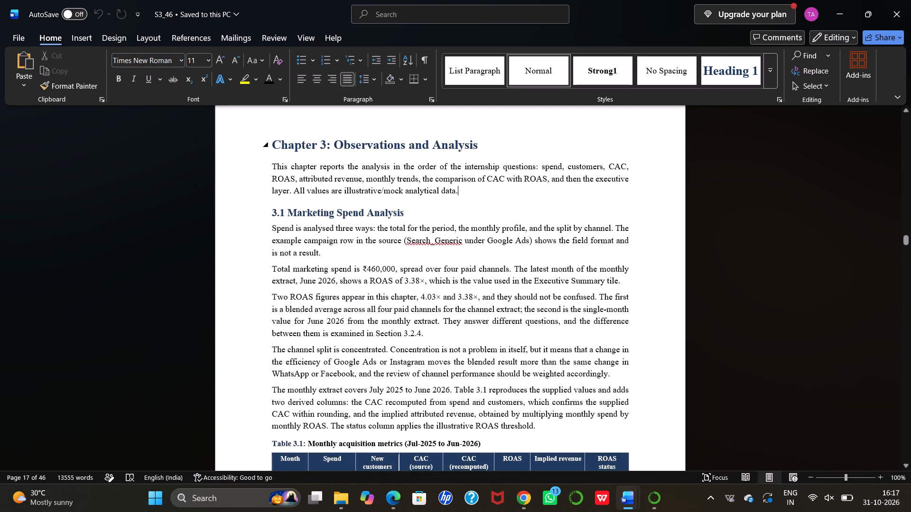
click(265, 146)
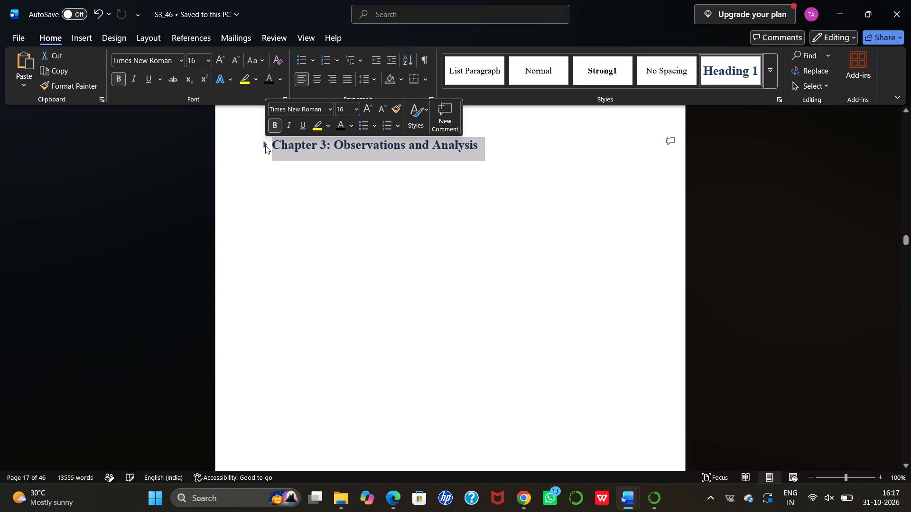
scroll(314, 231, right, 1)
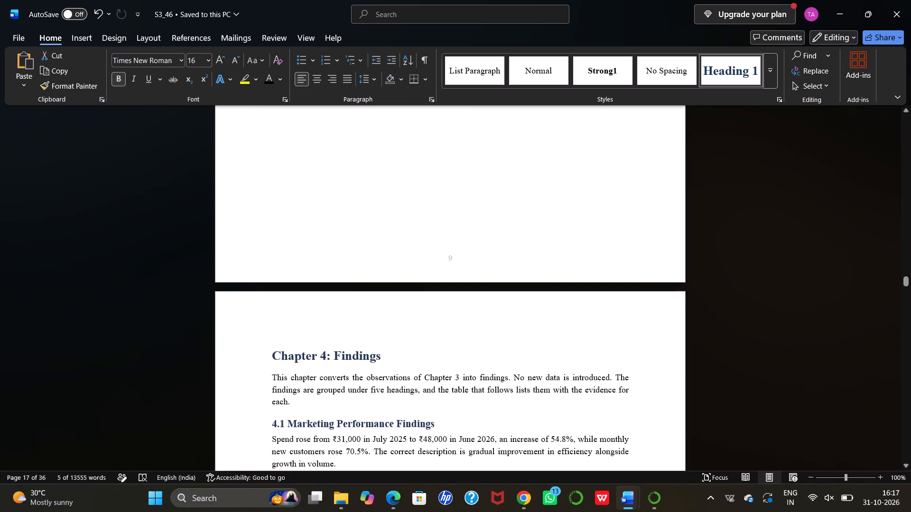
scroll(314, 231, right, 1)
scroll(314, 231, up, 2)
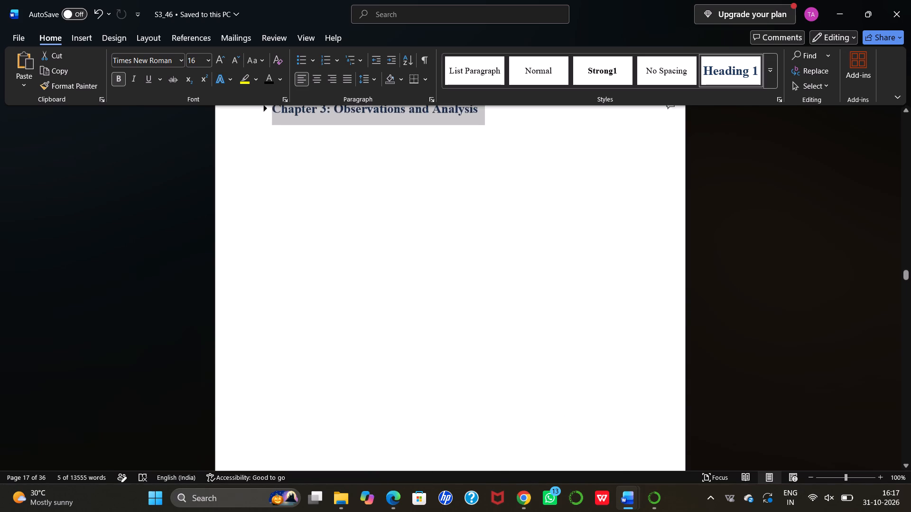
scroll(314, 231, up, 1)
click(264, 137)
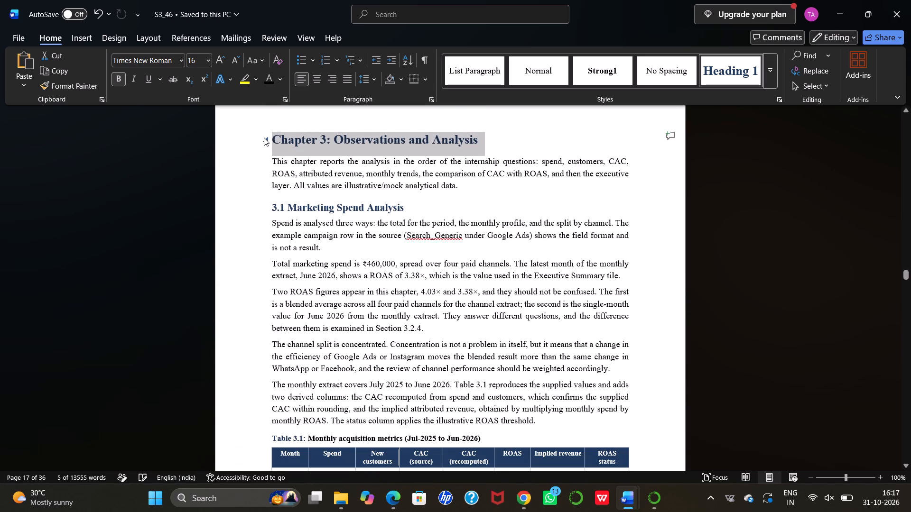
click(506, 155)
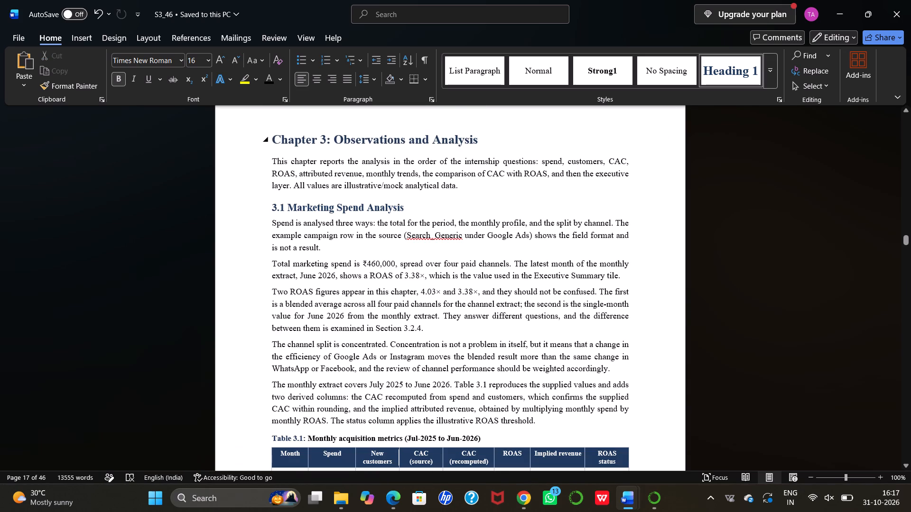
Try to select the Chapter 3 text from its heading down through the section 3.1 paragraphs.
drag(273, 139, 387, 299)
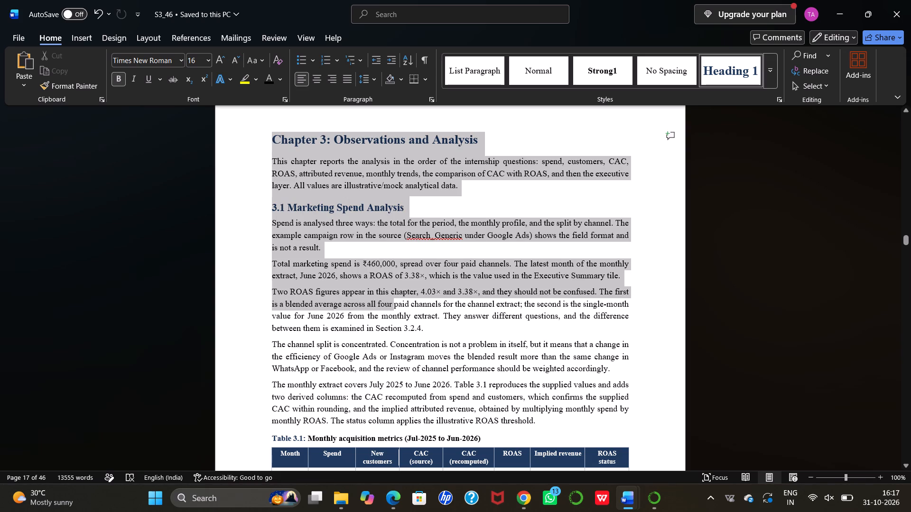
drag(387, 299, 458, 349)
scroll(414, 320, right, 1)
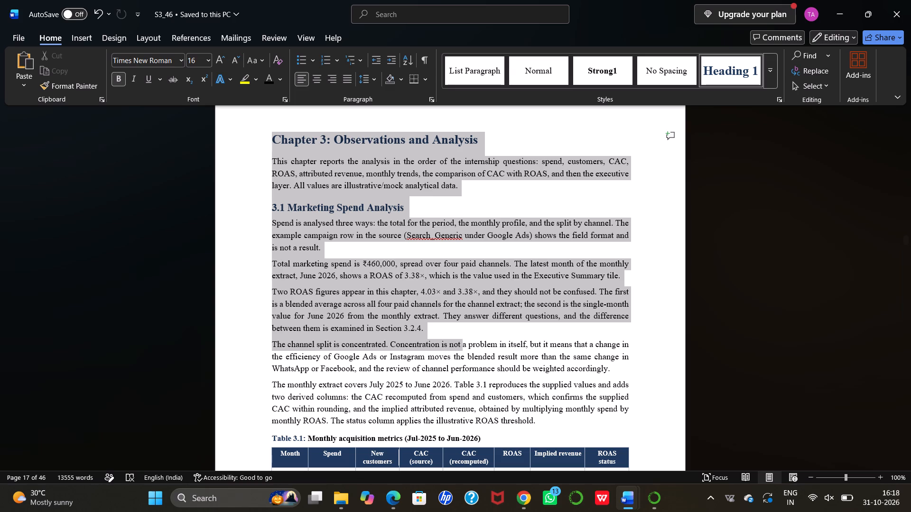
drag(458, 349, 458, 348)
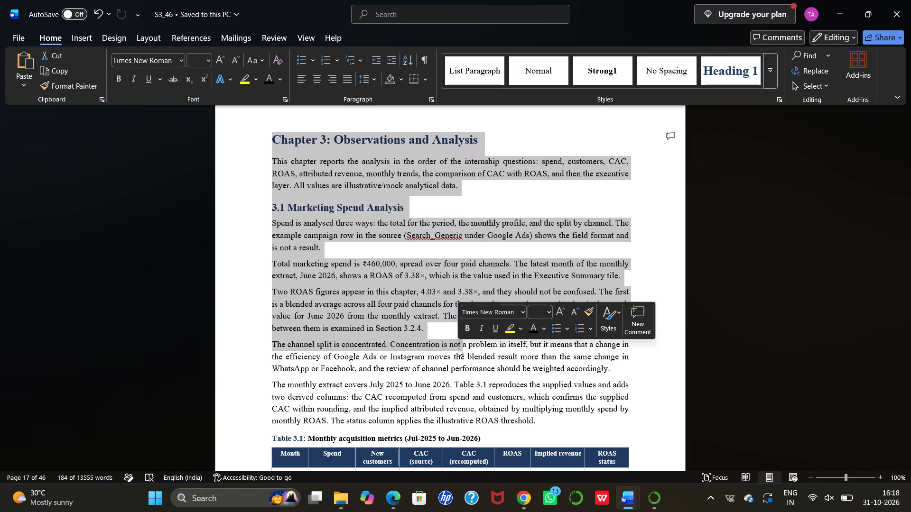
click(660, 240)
Review Figure 3.1 and section 3.2 New Customer Acquisition Analysis, including Figure 3.2 and Table 3.2.
scroll(660, 240, down, 4)
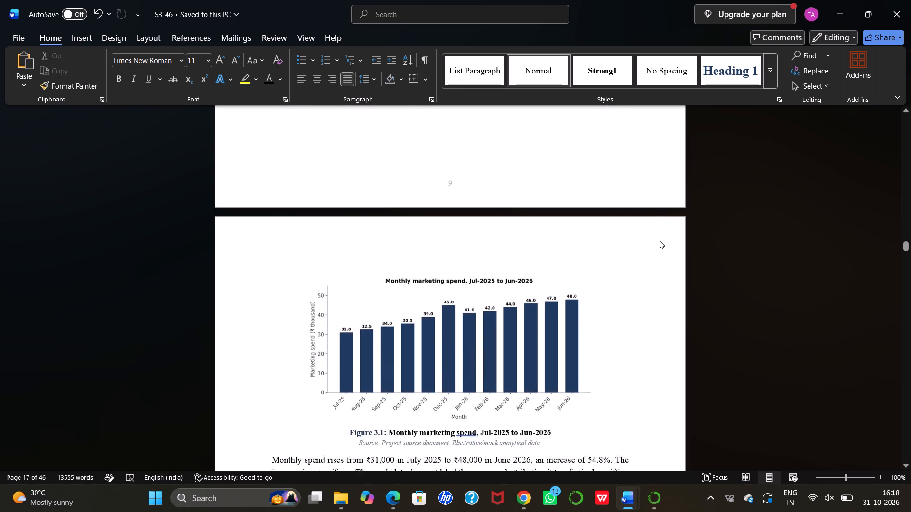
scroll(660, 240, down, 4)
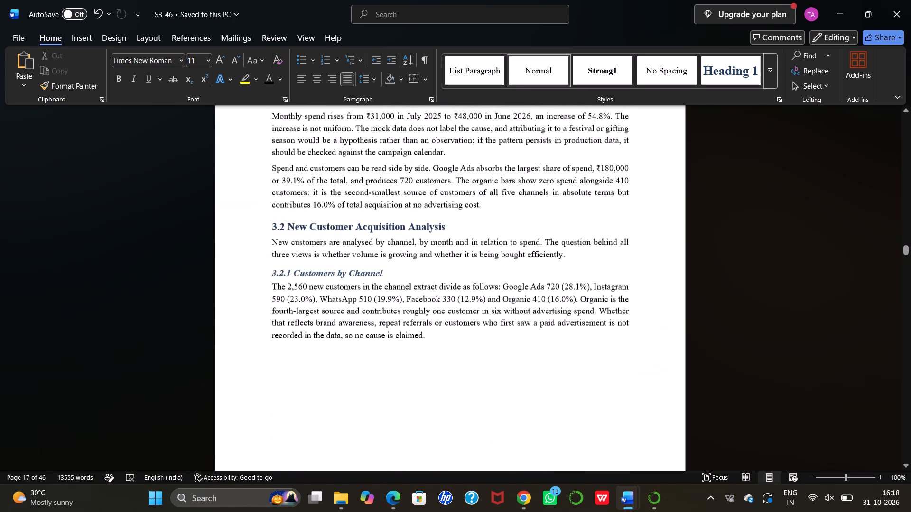
scroll(660, 240, down, 3)
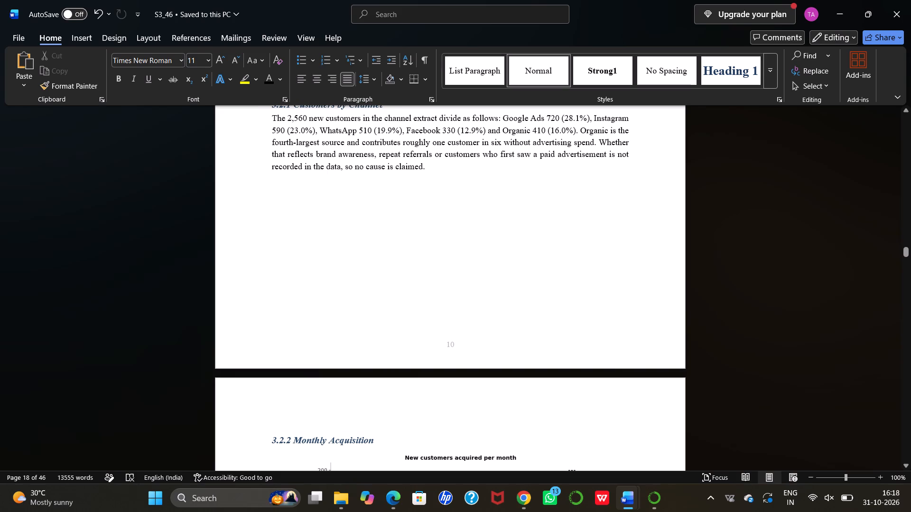
scroll(660, 240, down, 3)
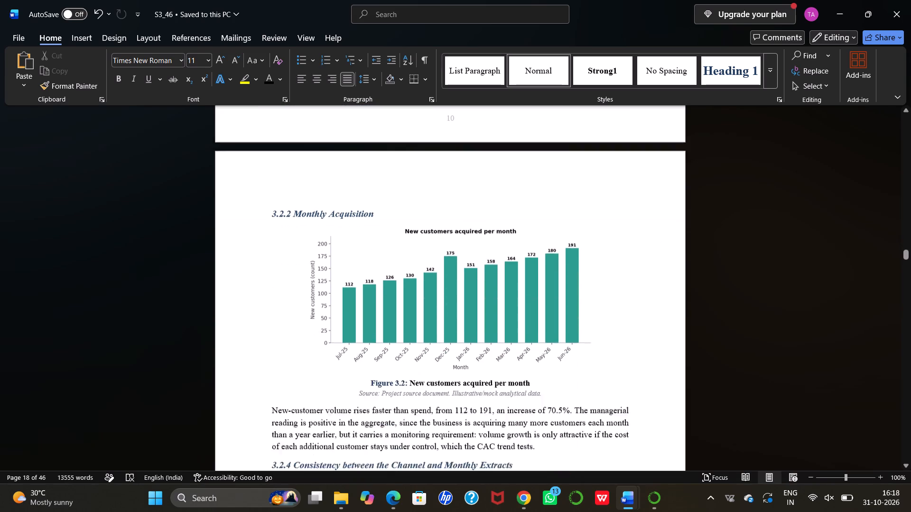
scroll(660, 240, down, 2)
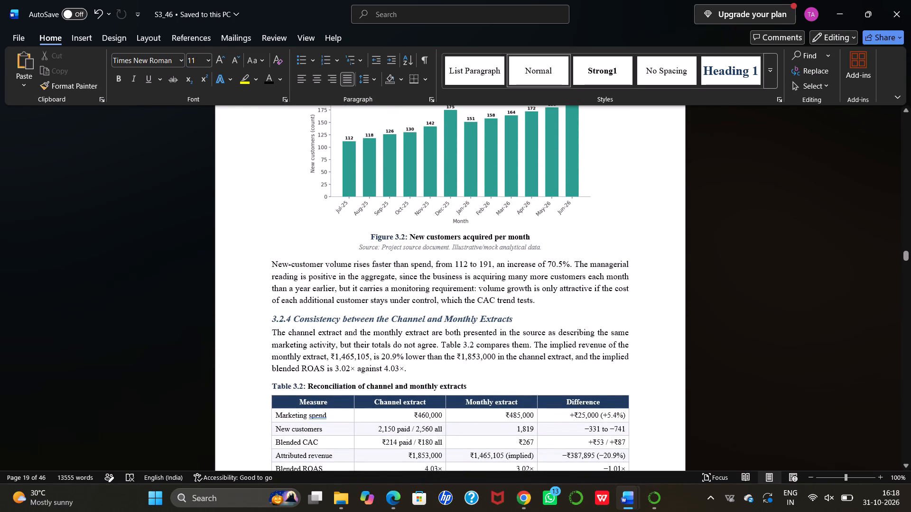
scroll(660, 240, down, 5)
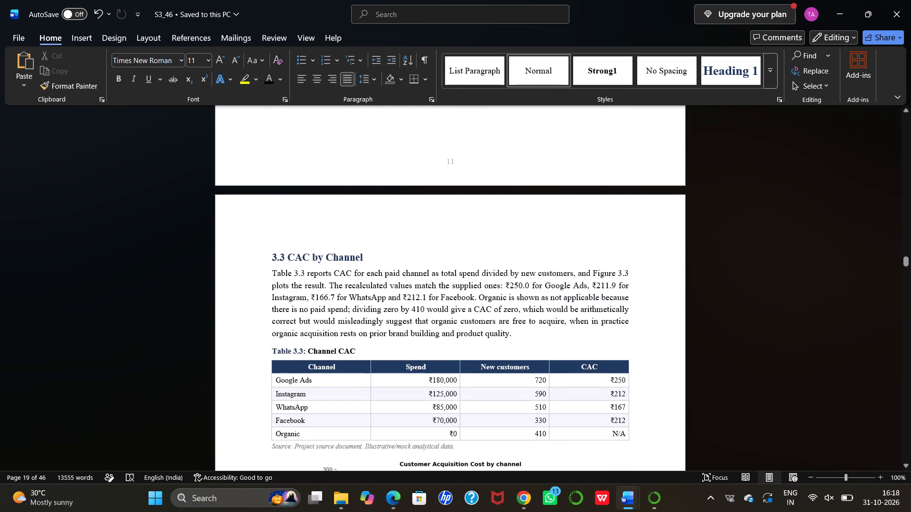
Review sections 3.3 to 3.6 covering CAC by channel, ROAS by channel, attributed revenue and the monthly CAC trend.
scroll(660, 240, down, 4)
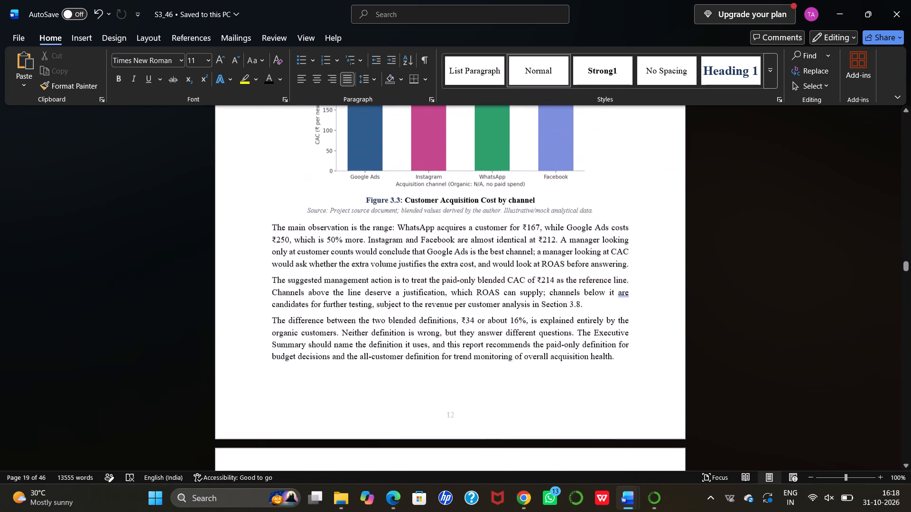
scroll(660, 240, down, 3)
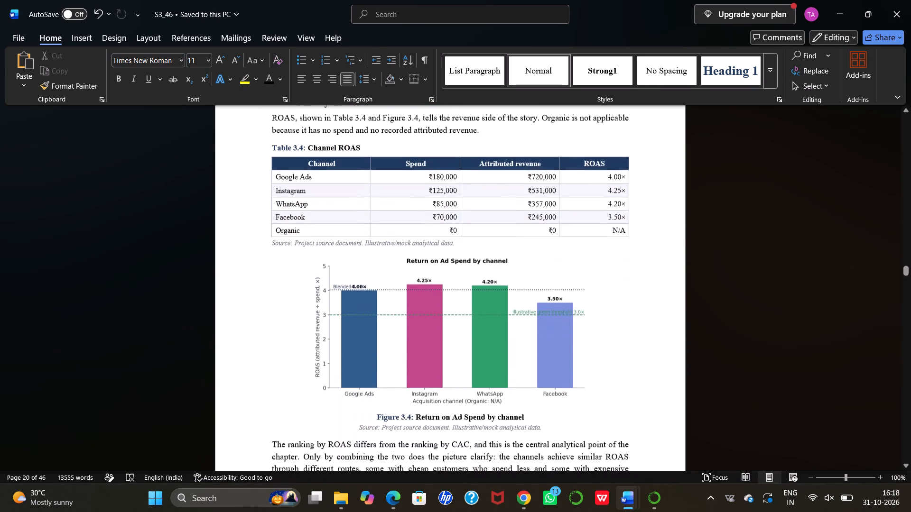
scroll(660, 240, down, 5)
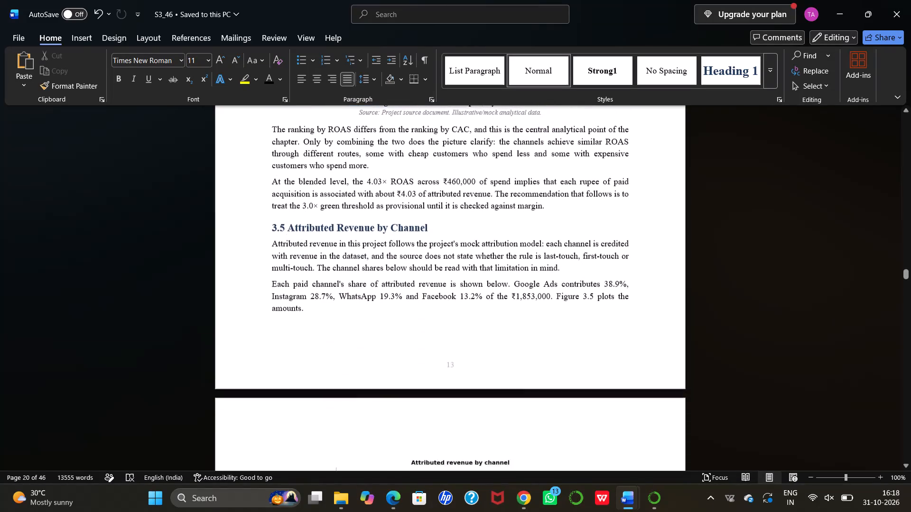
scroll(660, 240, down, 5)
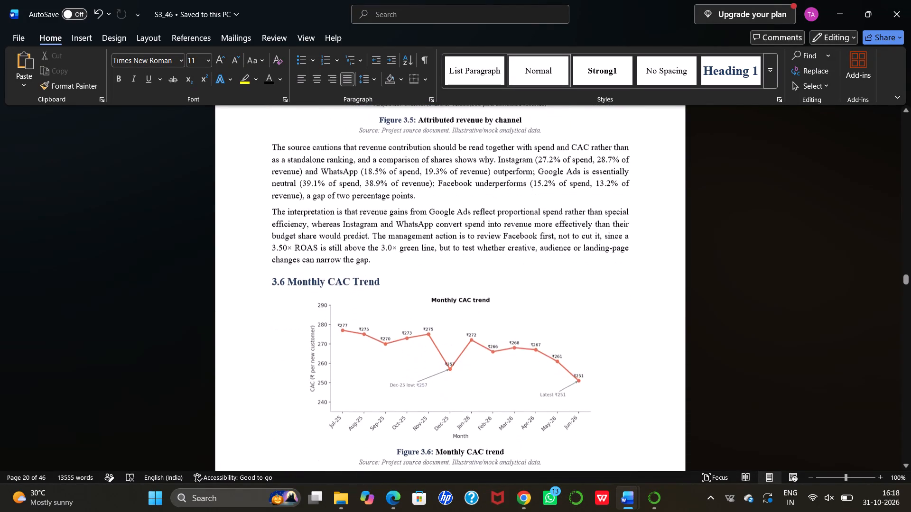
Review the monthly ROAS trend, the CAC versus ROAS comparison and the RAG executive KPI analysis in sections 3.7 to 3.9, continuing to 3.11.
scroll(660, 240, down, 4)
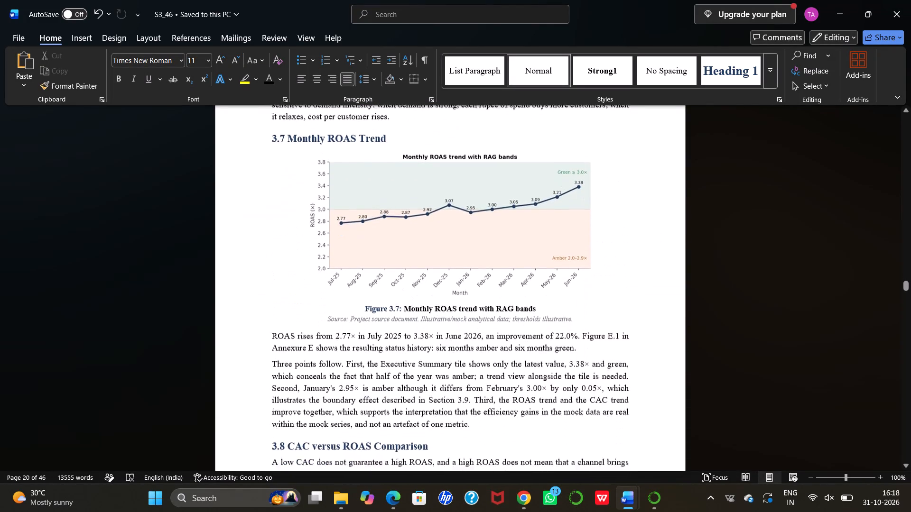
scroll(660, 240, down, 5)
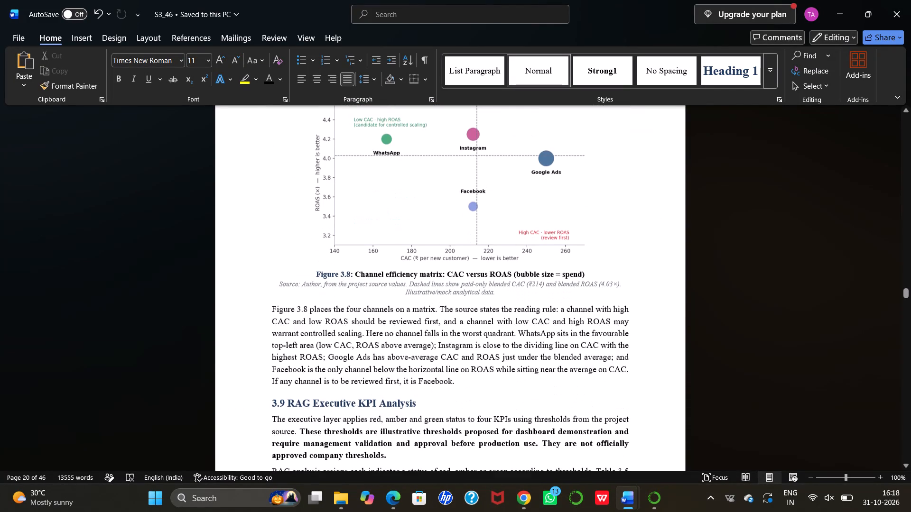
scroll(660, 240, down, 4)
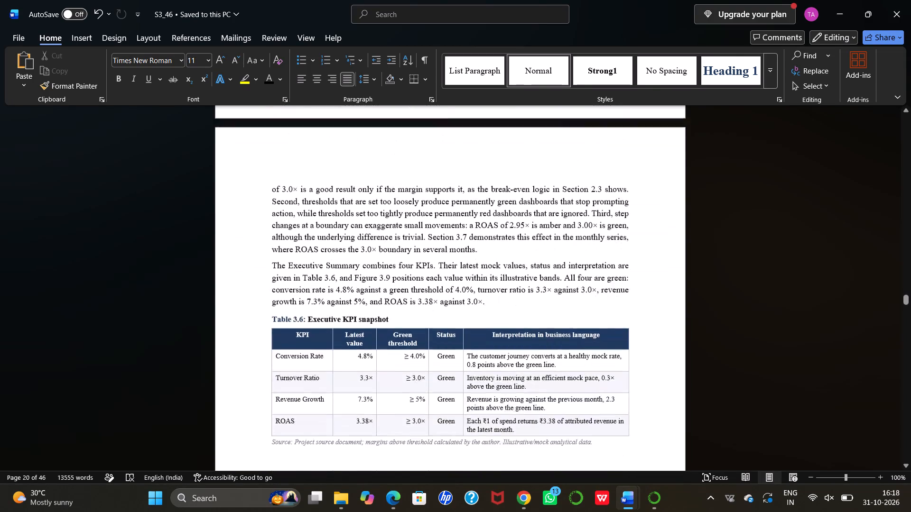
scroll(660, 240, down, 6)
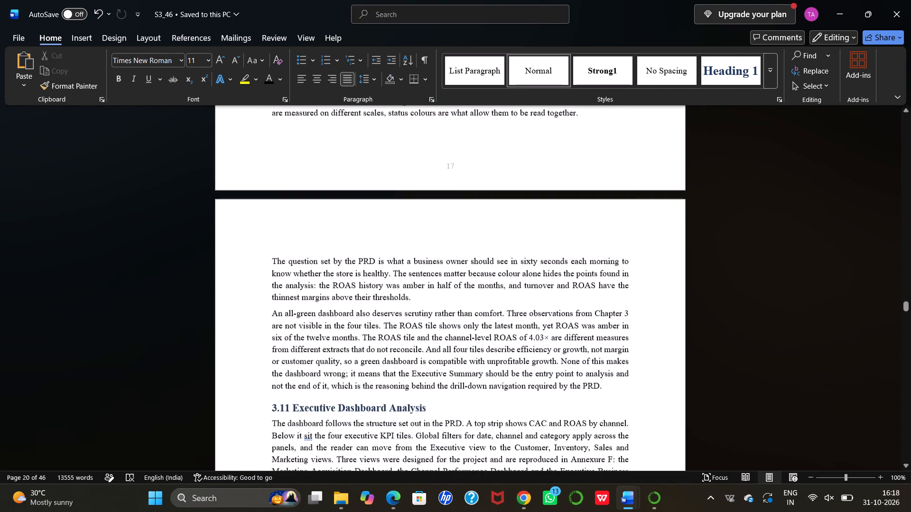
Review sections 3.11 Executive Dashboard Analysis and 3.12 Cross-Panel Consistency, continuing to the start of Chapter 4: Findings.
scroll(660, 240, down, 4)
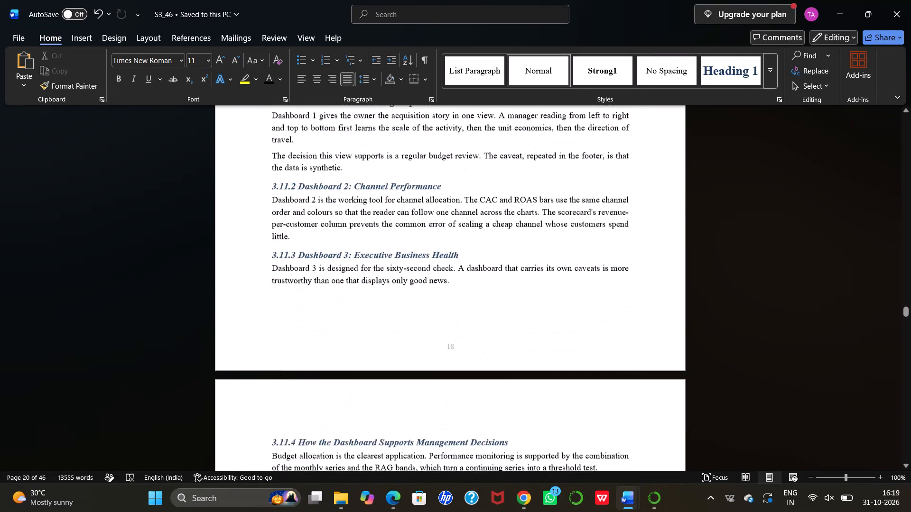
scroll(660, 240, down, 1)
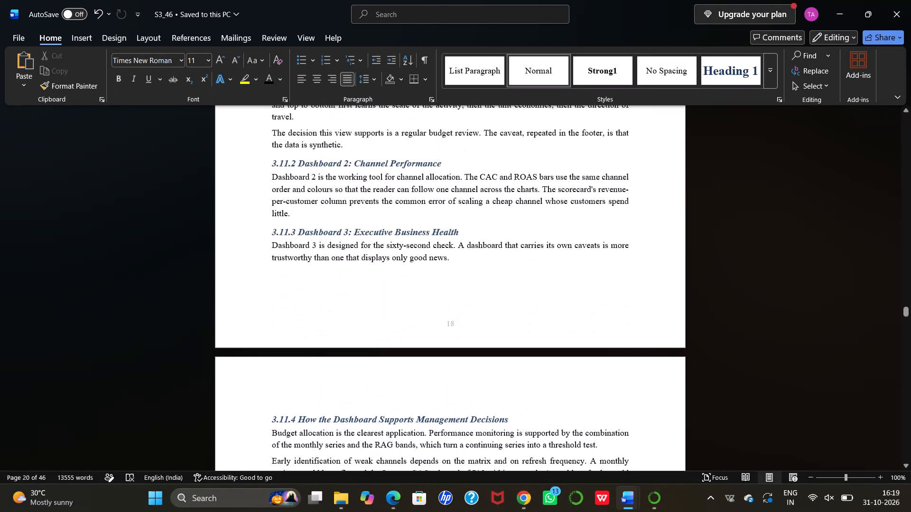
scroll(660, 240, down, 3)
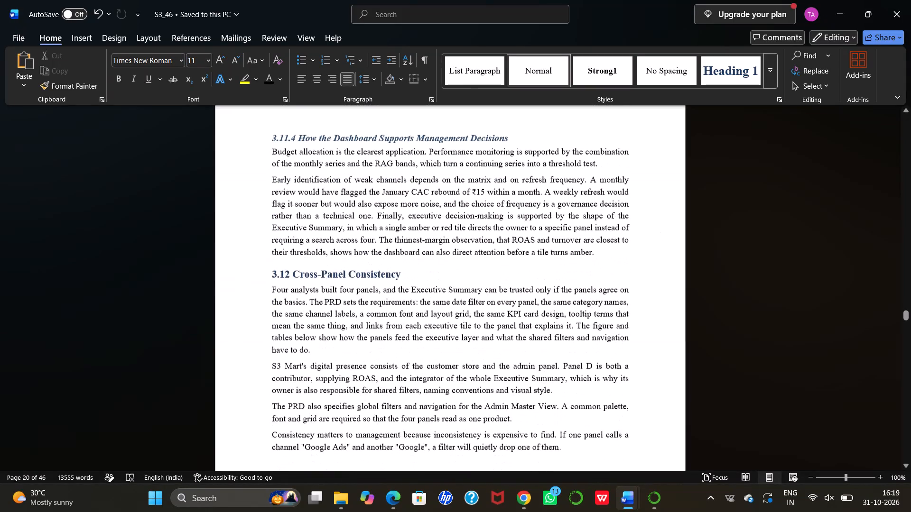
scroll(660, 240, down, 5)
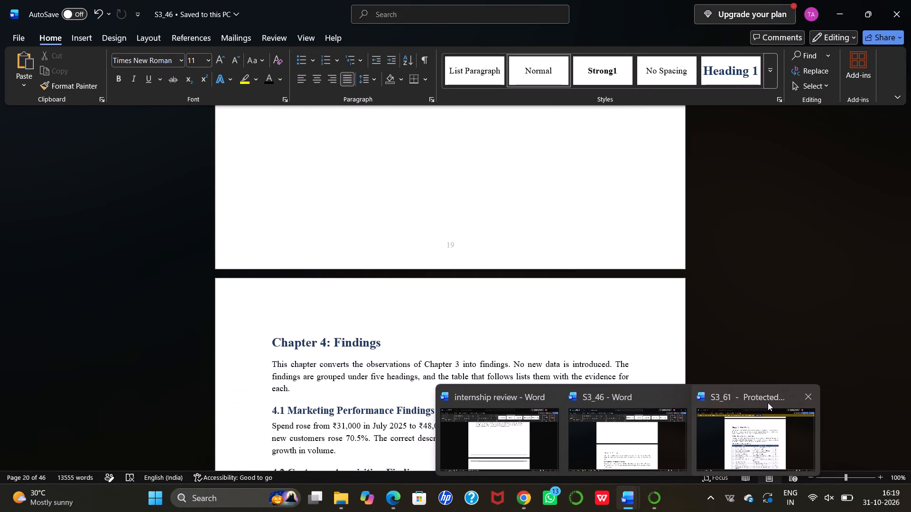
Switch to the S3_61 document and review Chapter 2: Work Profile, including the marketing analytics formulas in section 2.3, up to Chapter 3.
click(768, 402)
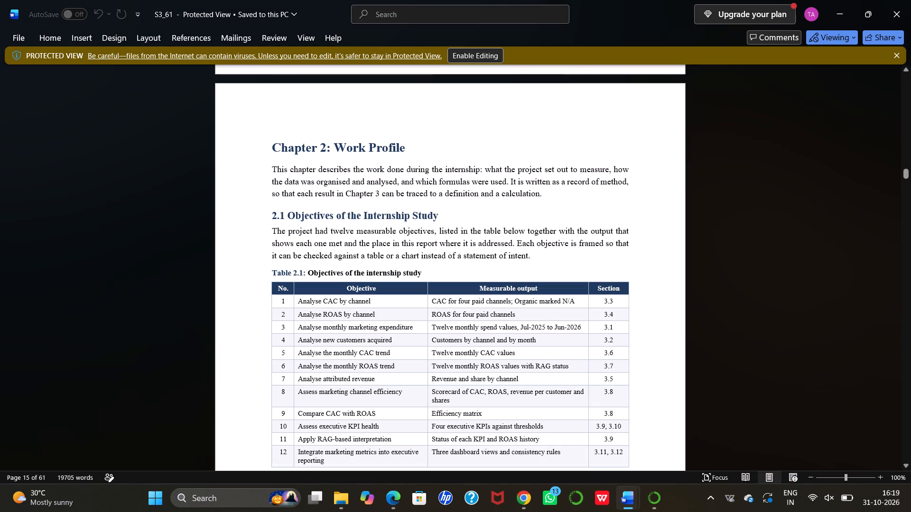
scroll(461, 283, down, 8)
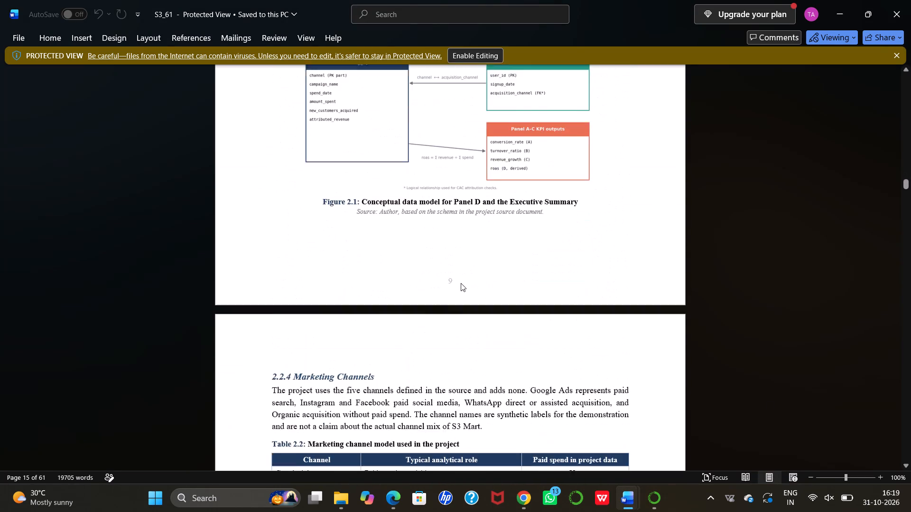
scroll(461, 283, down, 8)
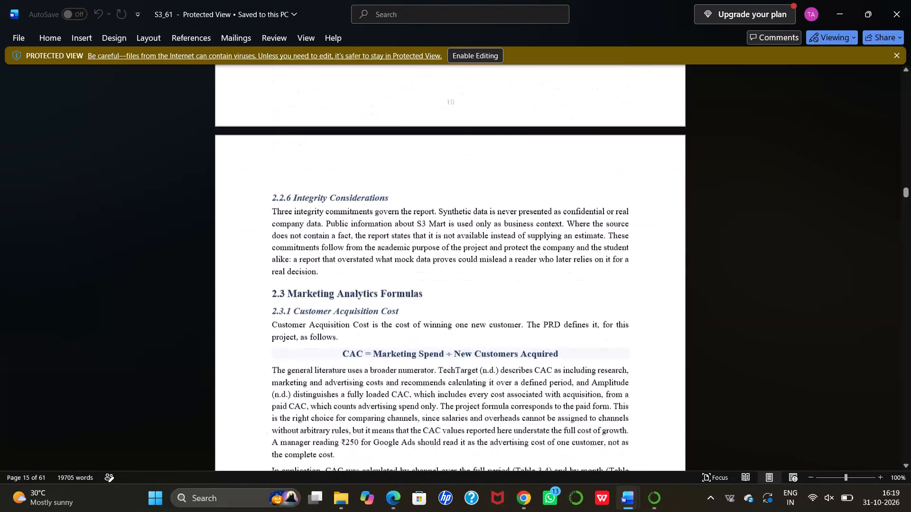
scroll(461, 283, down, 7)
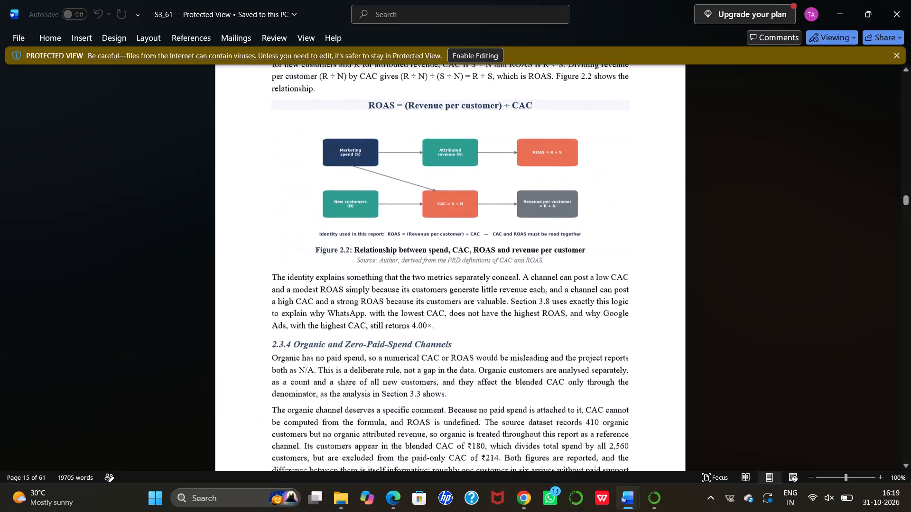
scroll(461, 283, down, 1)
scroll(461, 283, up, 2)
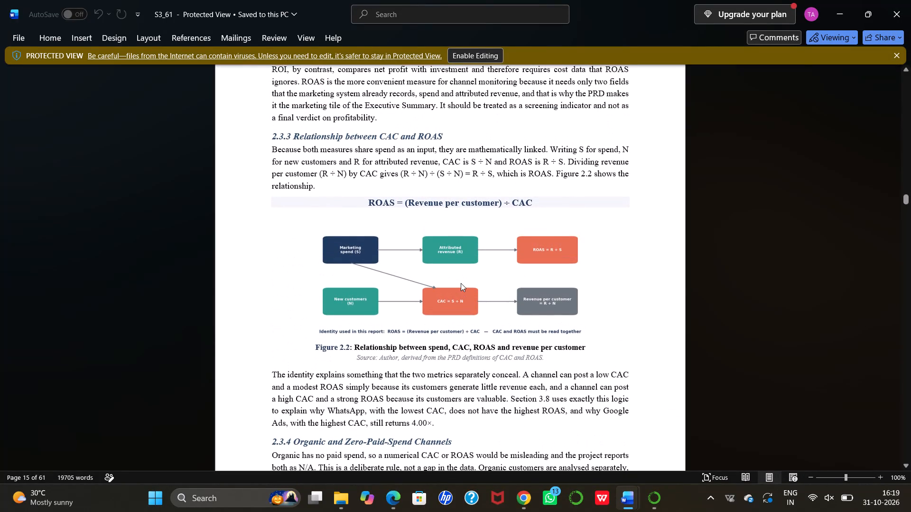
scroll(316, 234, up, 1)
click(316, 234)
scroll(316, 234, down, 2)
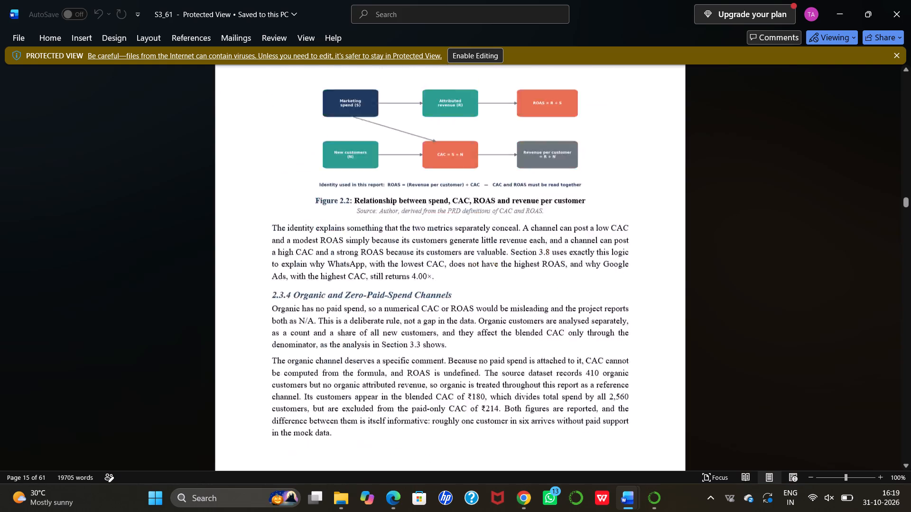
scroll(316, 234, down, 8)
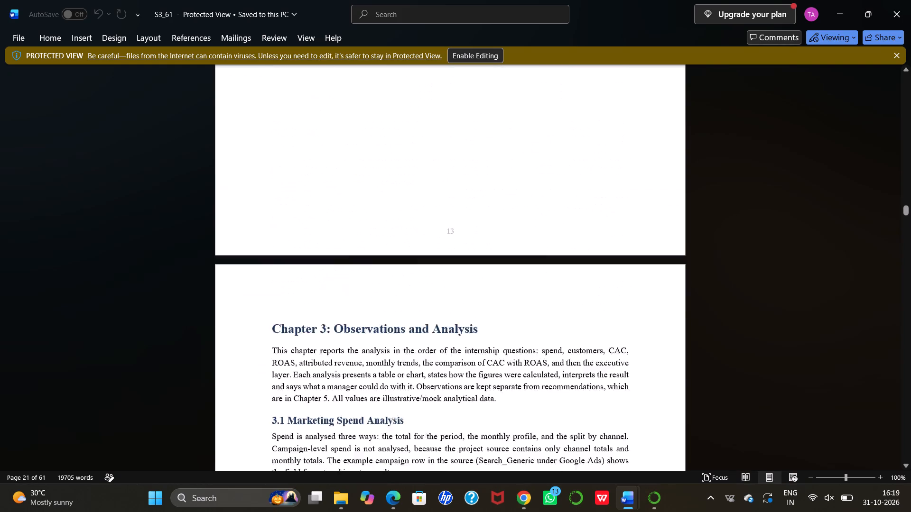
Review sections 3.1 and 3.2 of S3_61, covering marketing spend, customers by channel, monthly acquisition and consistency between the extracts.
scroll(316, 234, down, 13)
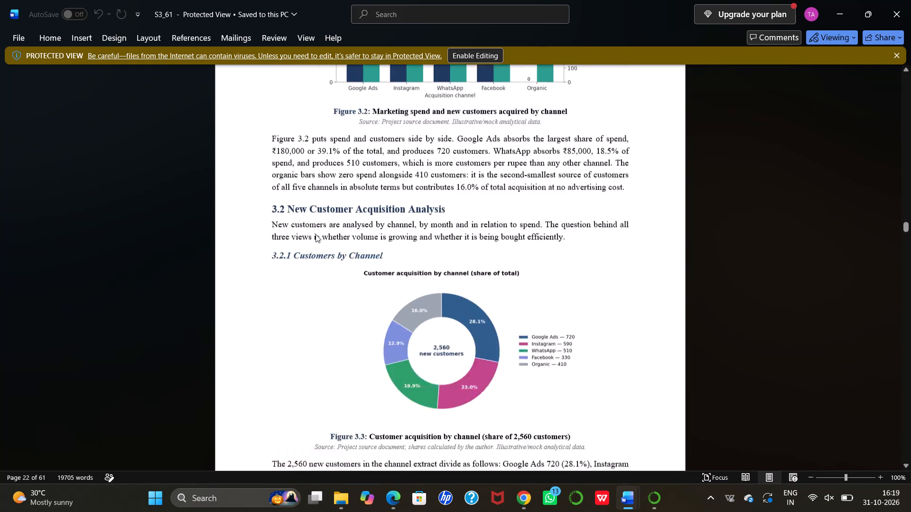
scroll(316, 234, down, 3)
scroll(316, 234, up, 1)
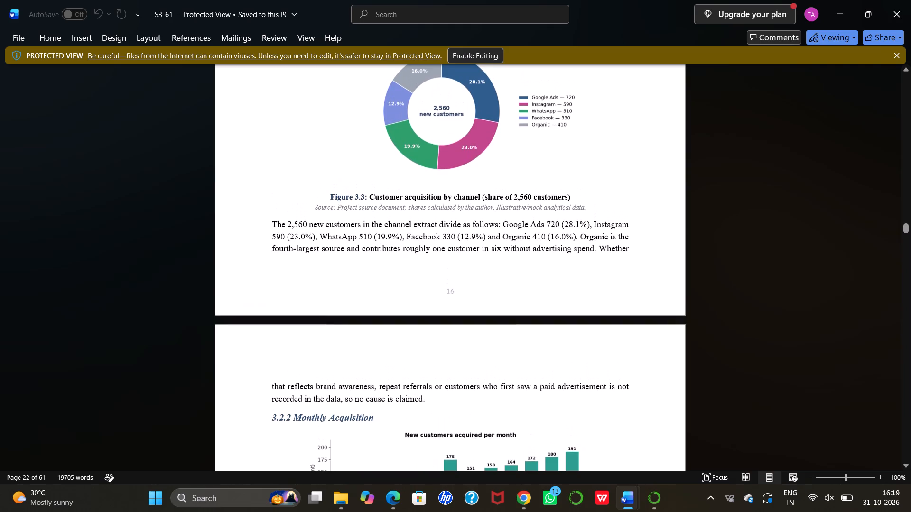
scroll(316, 234, up, 1)
scroll(316, 234, down, 5)
scroll(316, 234, up, 1)
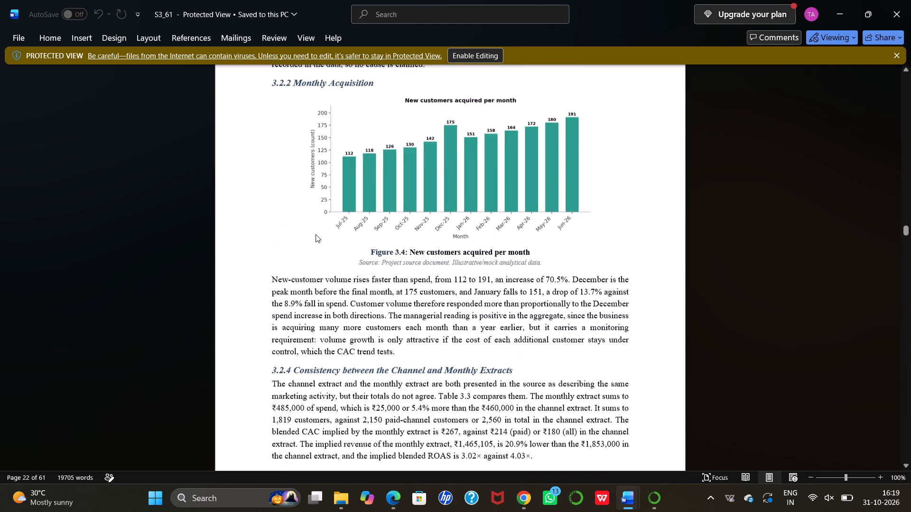
scroll(316, 234, up, 4)
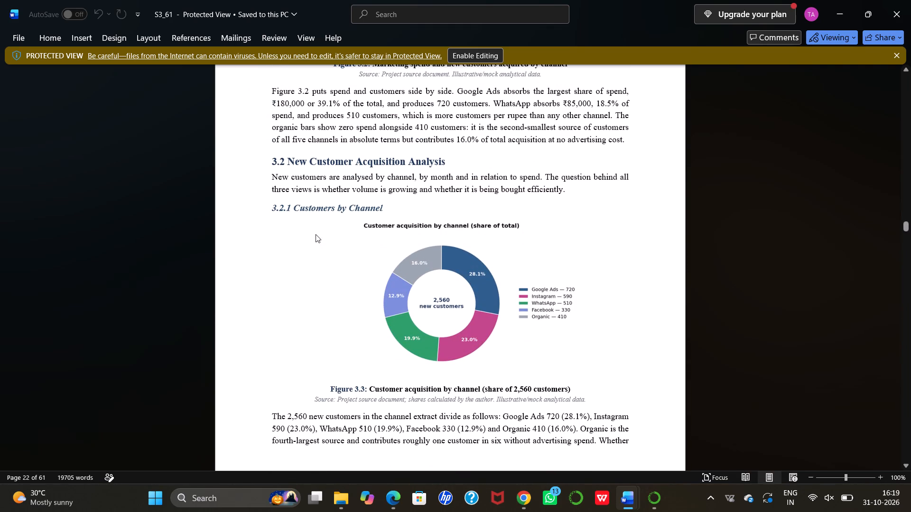
scroll(316, 234, up, 1)
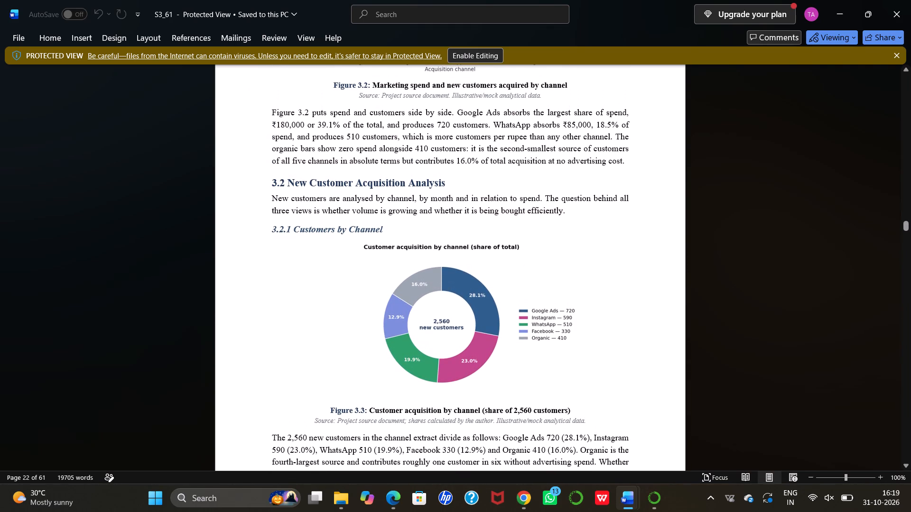
scroll(316, 234, down, 3)
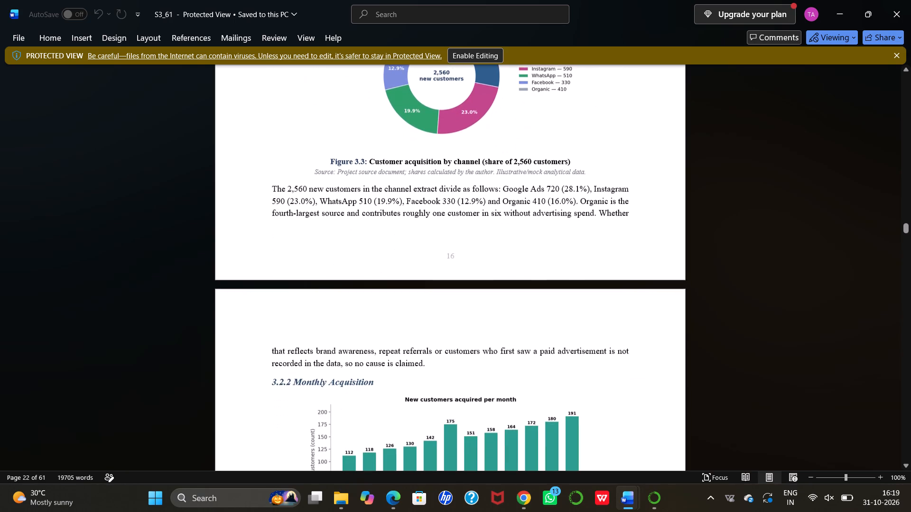
scroll(316, 234, down, 6)
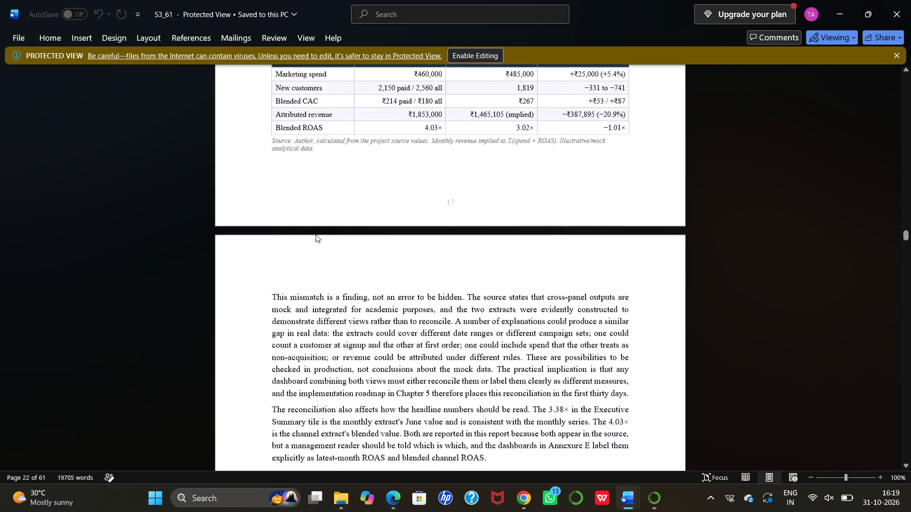
Review sections 3.3 to 3.6 of S3_61 covering CAC by channel, ROAS by channel, attributed revenue and the monthly CAC trend.
scroll(316, 234, down, 9)
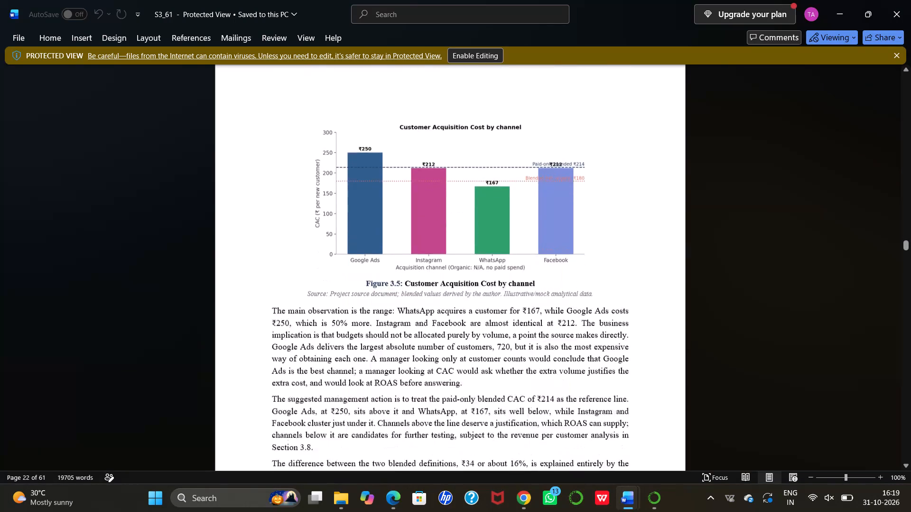
scroll(316, 234, down, 9)
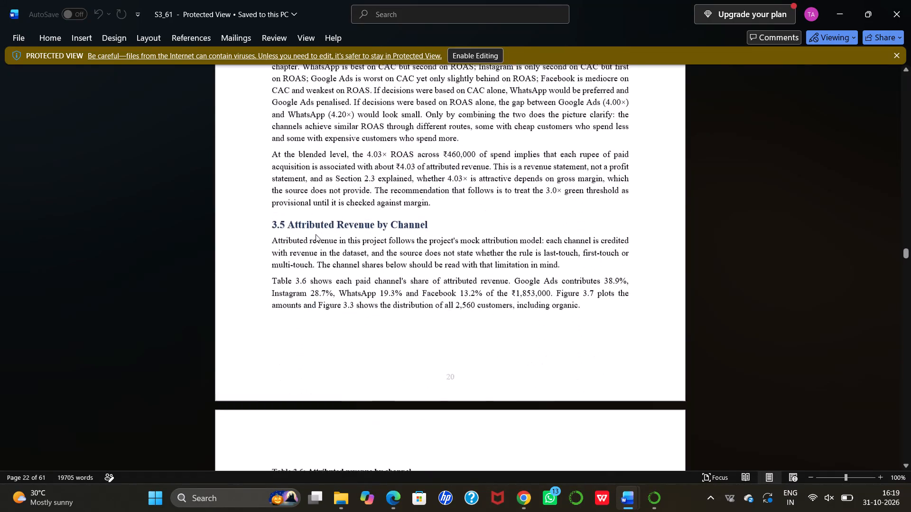
scroll(316, 234, down, 7)
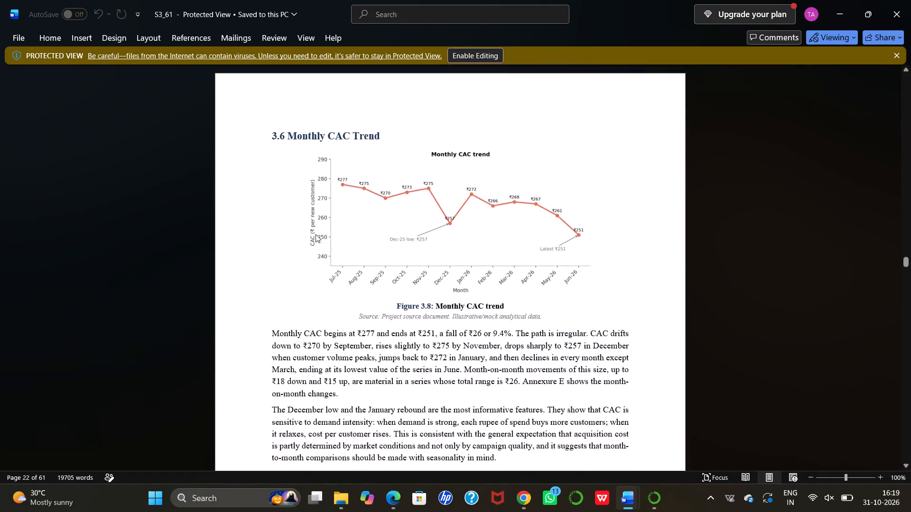
Review the monthly ROAS trend and the CAC versus ROAS comparison in sections 3.7 and 3.8 of S3_61, including Figures 3.10 and 3.11.
scroll(316, 234, down, 7)
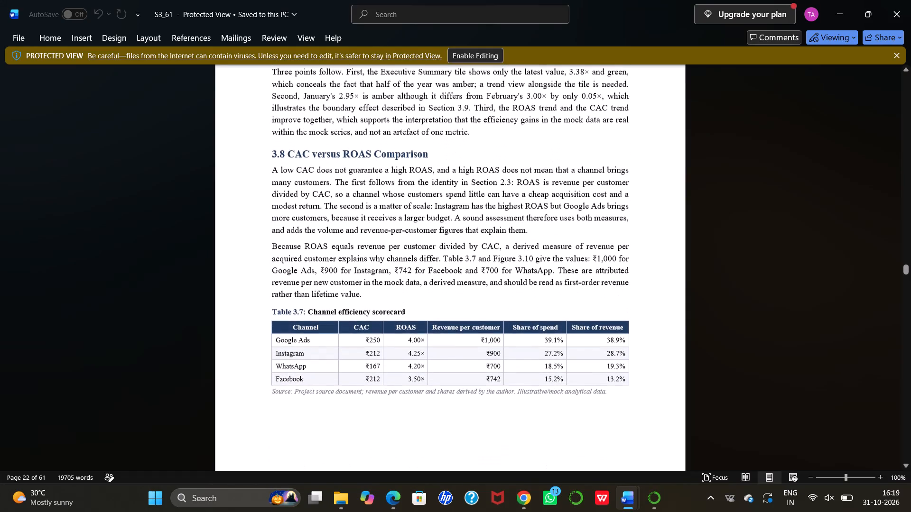
scroll(316, 234, down, 7)
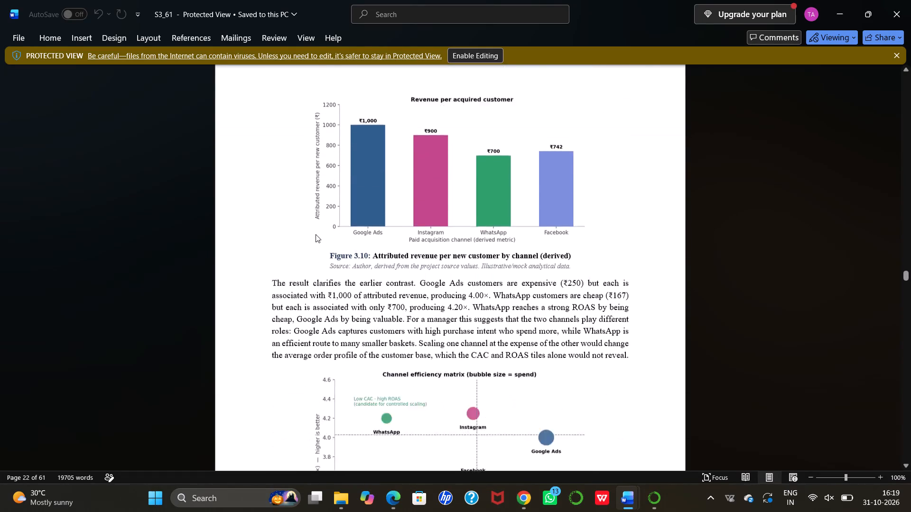
scroll(316, 234, down, 2)
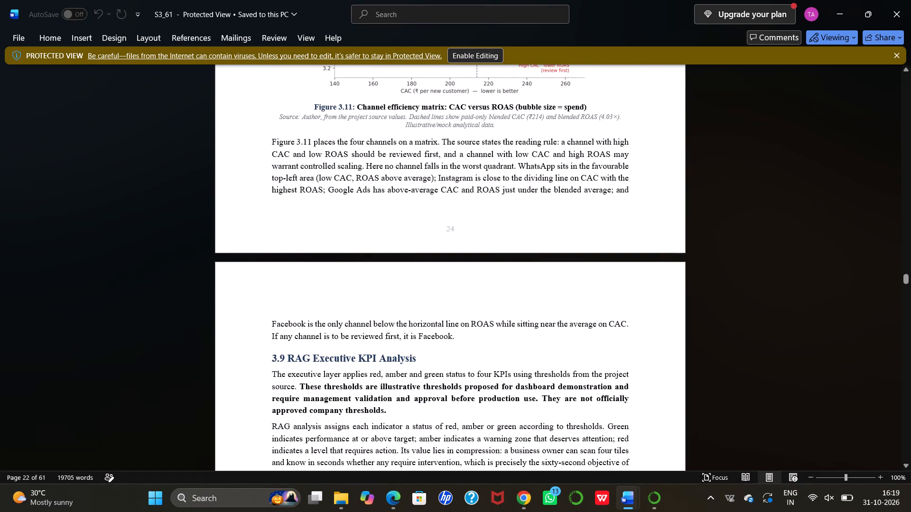
Read section 3.9 RAG Executive KPI Analysis in S3_61, including Table 3.8 Illustrative RAG thresholds and Table 3.9 Executive KPI snapshot.
scroll(535, 310, down, 1)
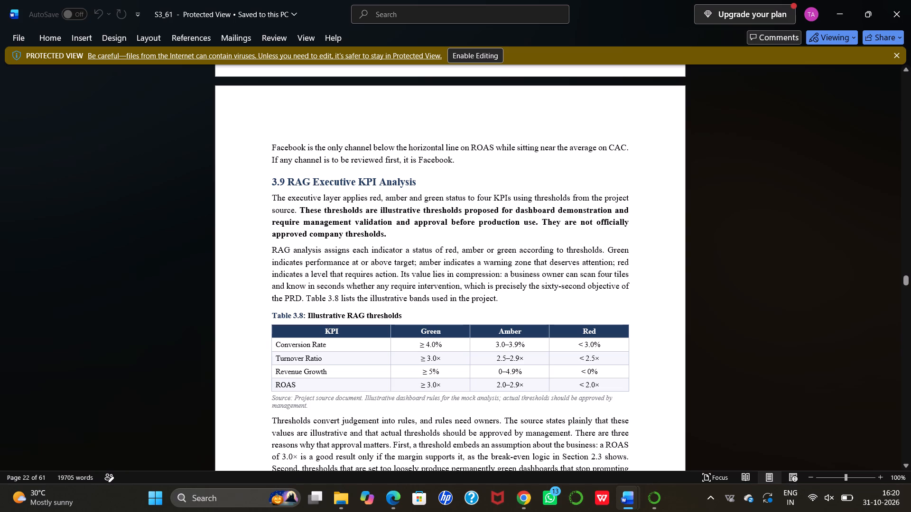
drag(355, 183, 386, 186)
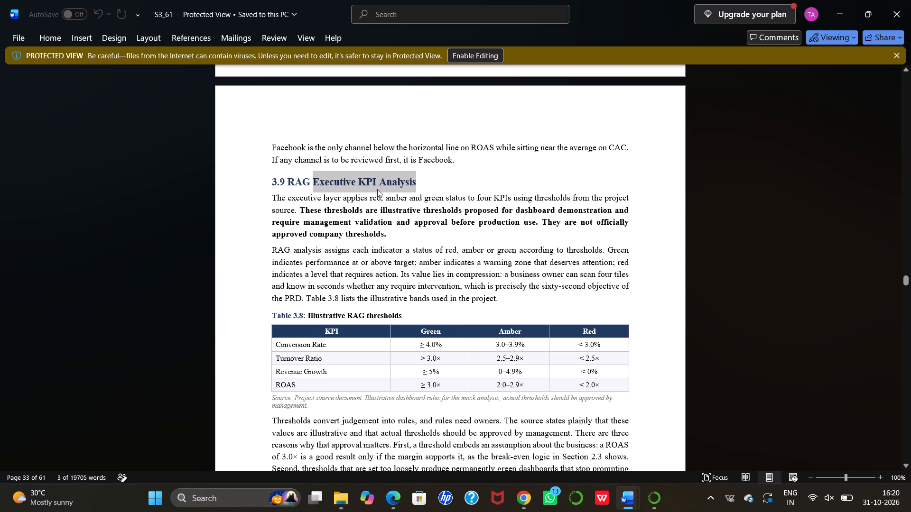
click(444, 184)
scroll(444, 184, down, 1)
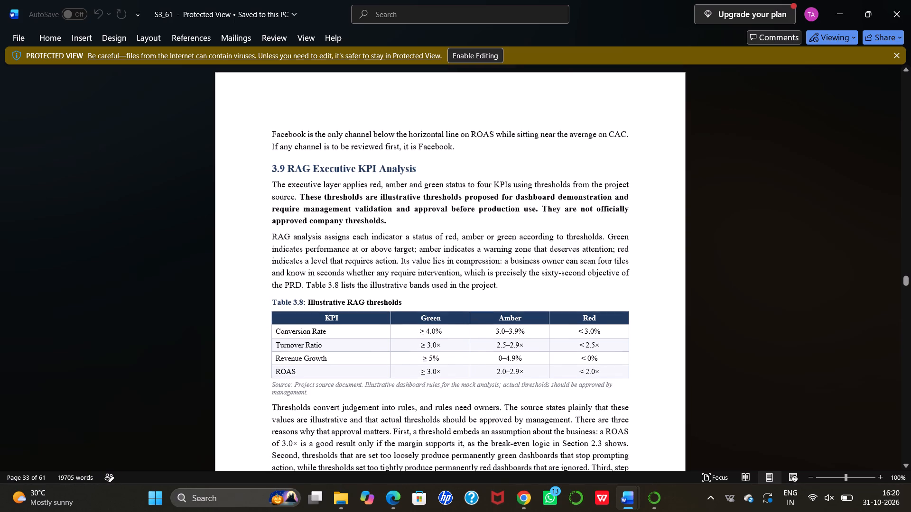
scroll(444, 184, down, 1)
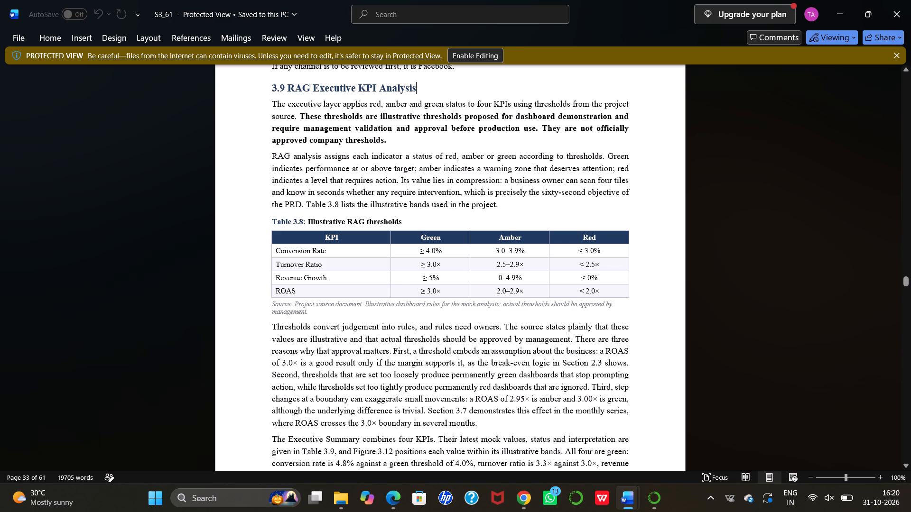
scroll(330, 285, down, 2)
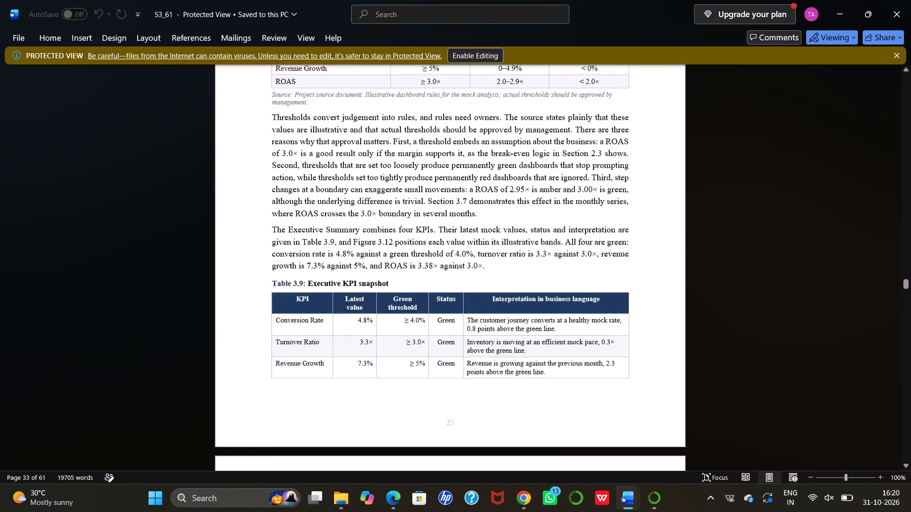
scroll(330, 285, down, 2)
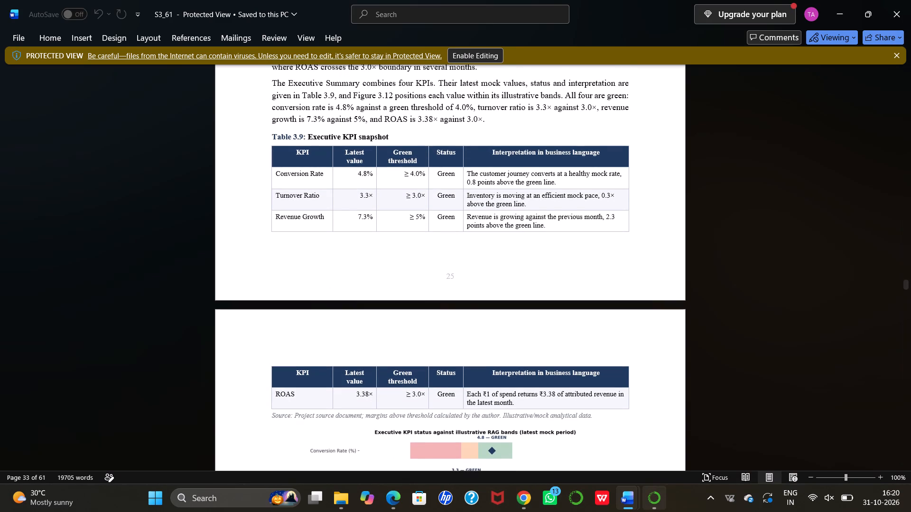
Return to the S3_46 document and go back through Chapter 3 to its opening and section 3.1 Marketing Spend Analysis.
click(629, 497)
click(634, 462)
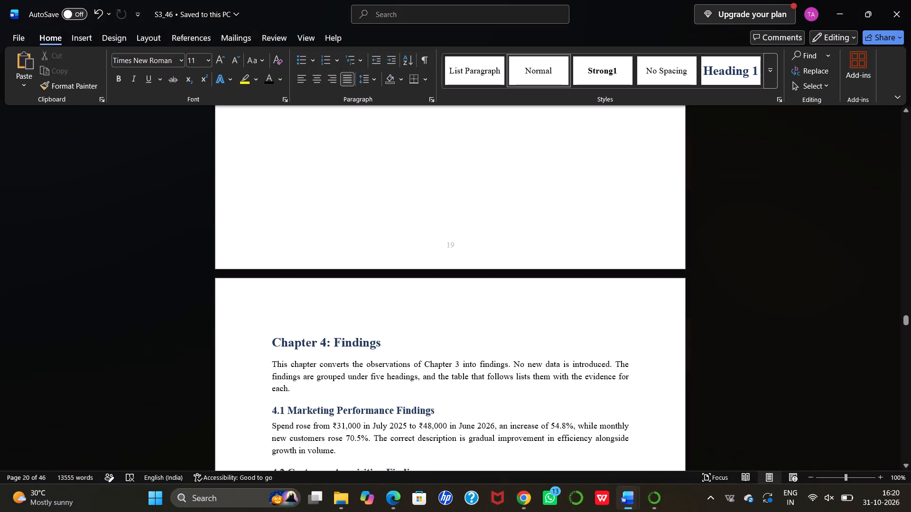
scroll(577, 370, up, 7)
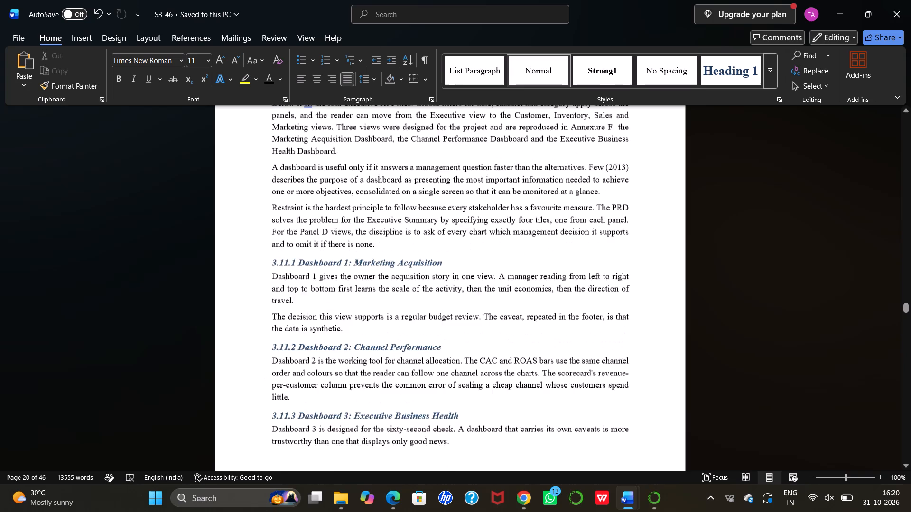
scroll(577, 370, up, 10)
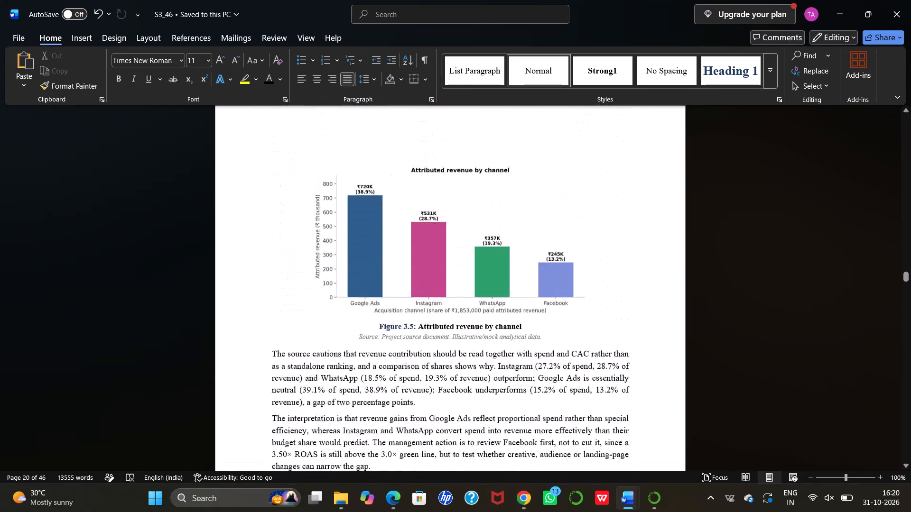
scroll(577, 370, up, 10)
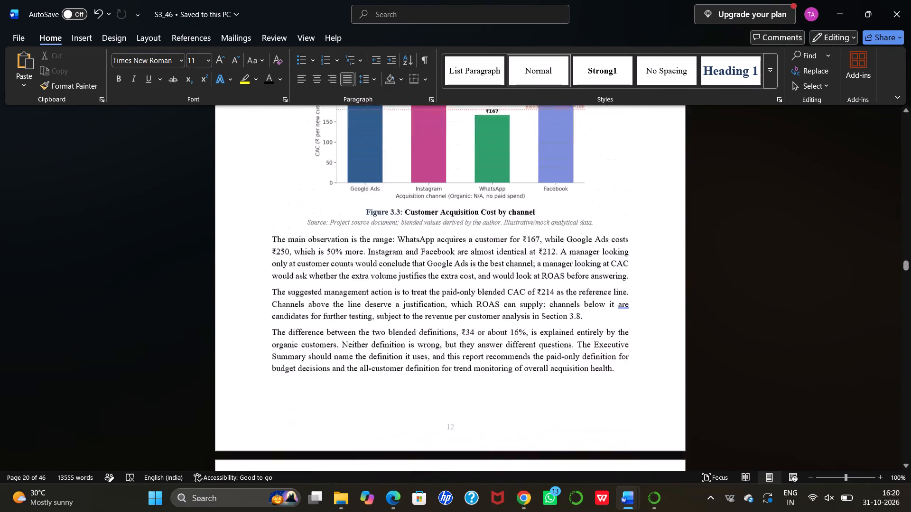
scroll(577, 370, up, 9)
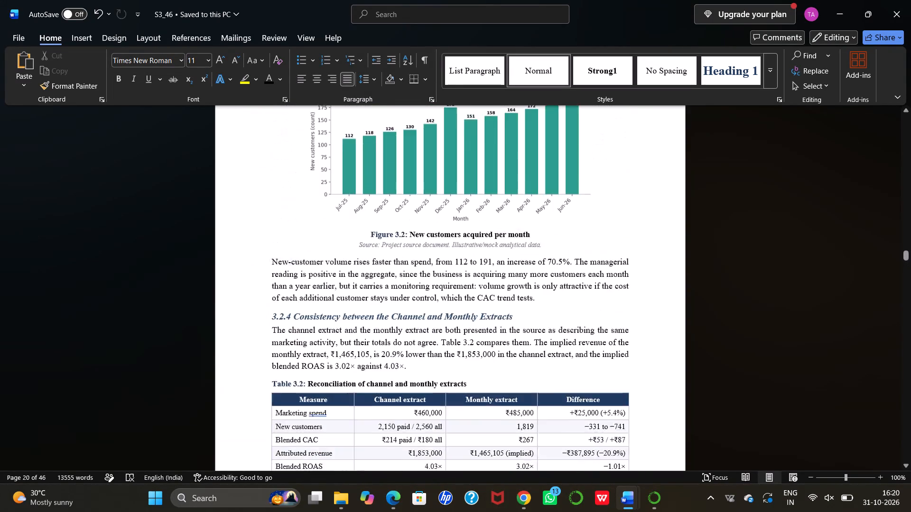
scroll(577, 370, up, 9)
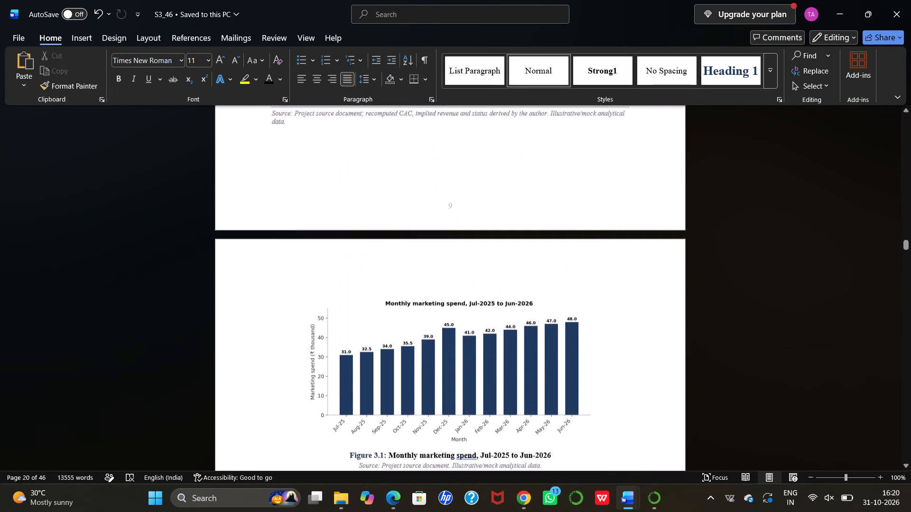
scroll(577, 370, up, 4)
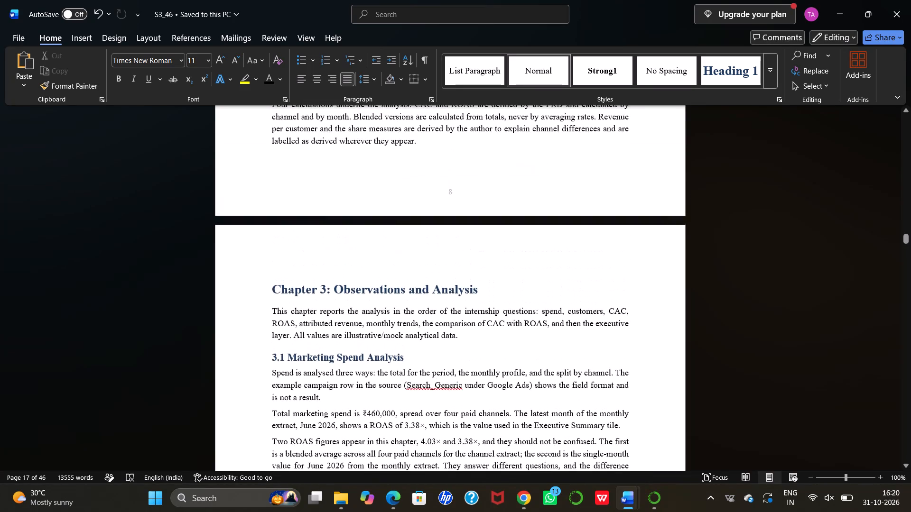
scroll(577, 370, down, 1)
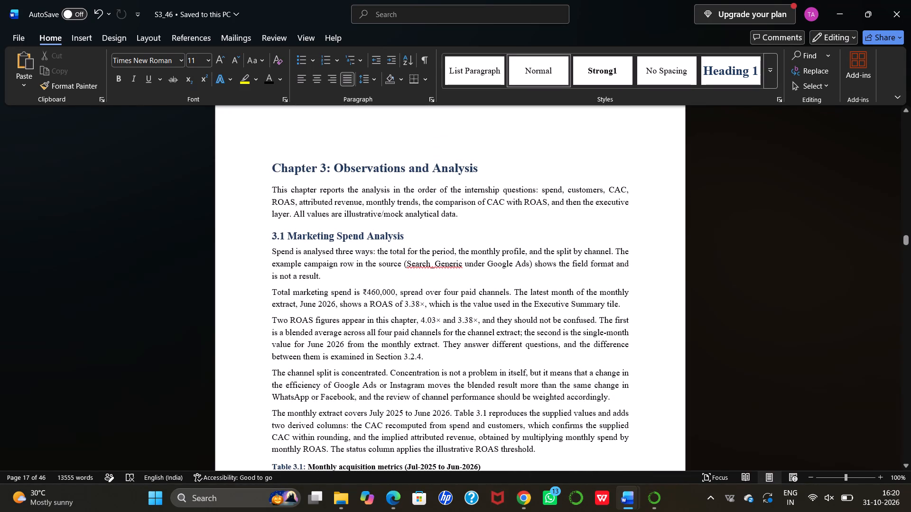
Copy Chapter 3 of S3_46 from its heading, Observations and Analysis, through the end of section 3.7 Monthly ROAS Trend.
click(541, 469)
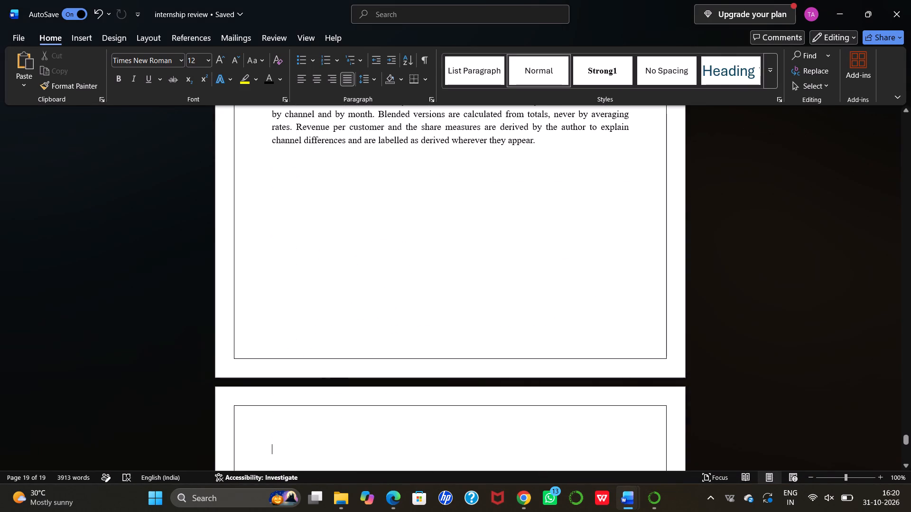
click(654, 456)
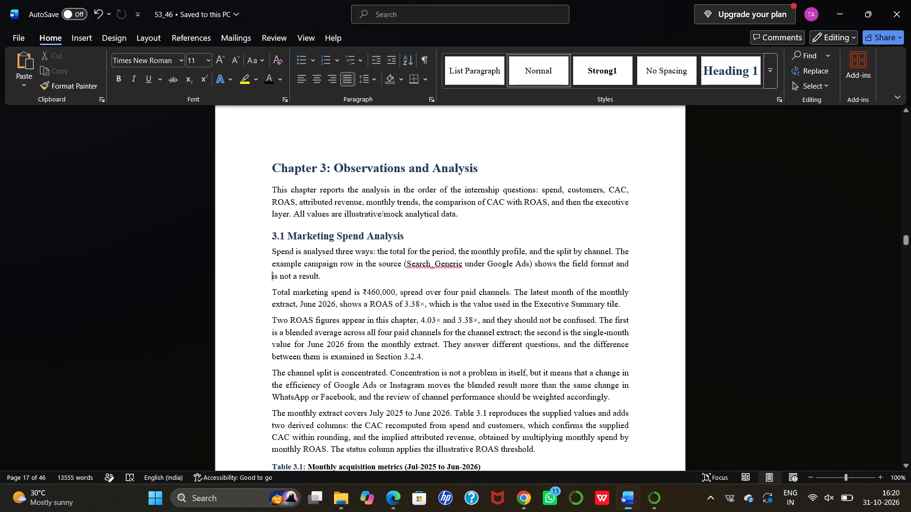
drag(271, 168, 338, 254)
drag(338, 254, 501, 433)
scroll(390, 439, up, 1)
scroll(429, 460, right, 1)
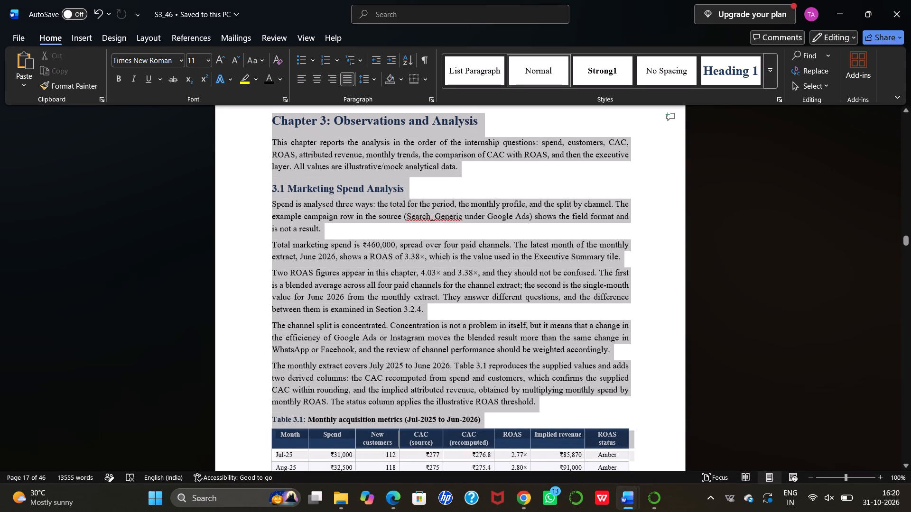
scroll(501, 433, right, 1)
drag(501, 433, 494, 444)
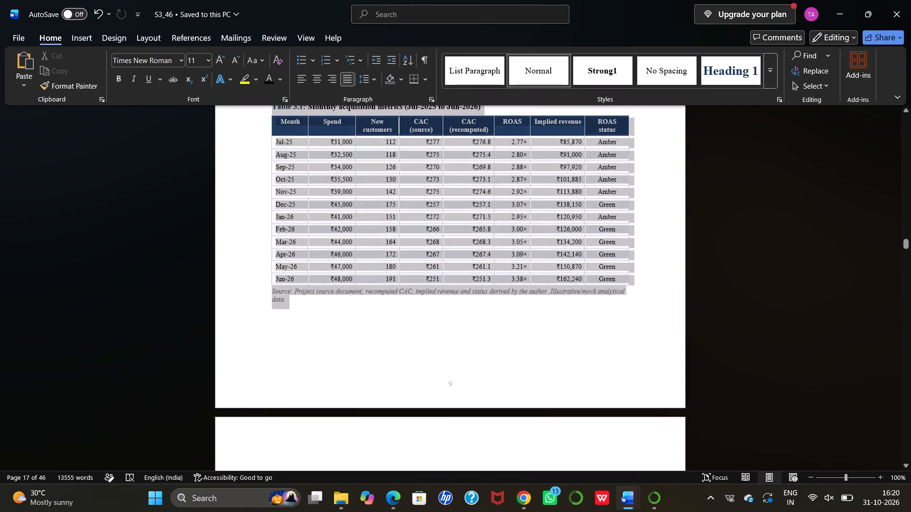
drag(494, 444, 520, 477)
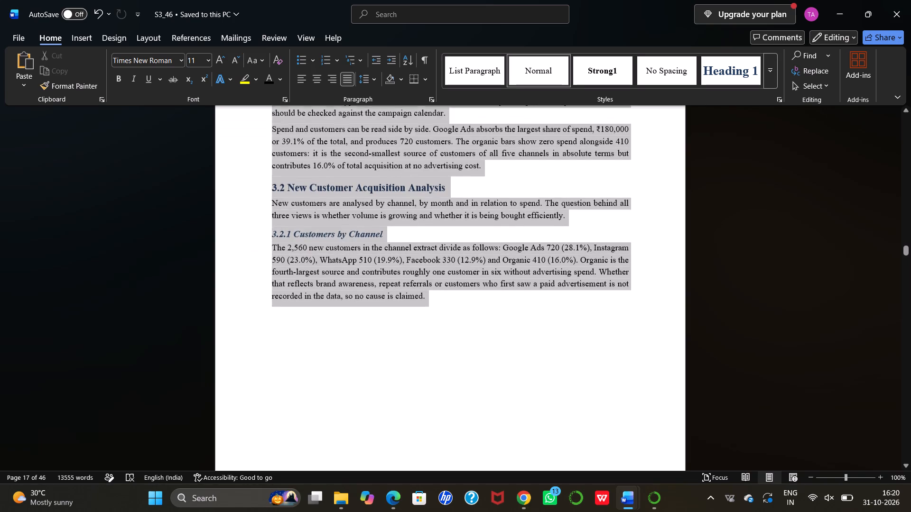
drag(520, 477, 526, 466)
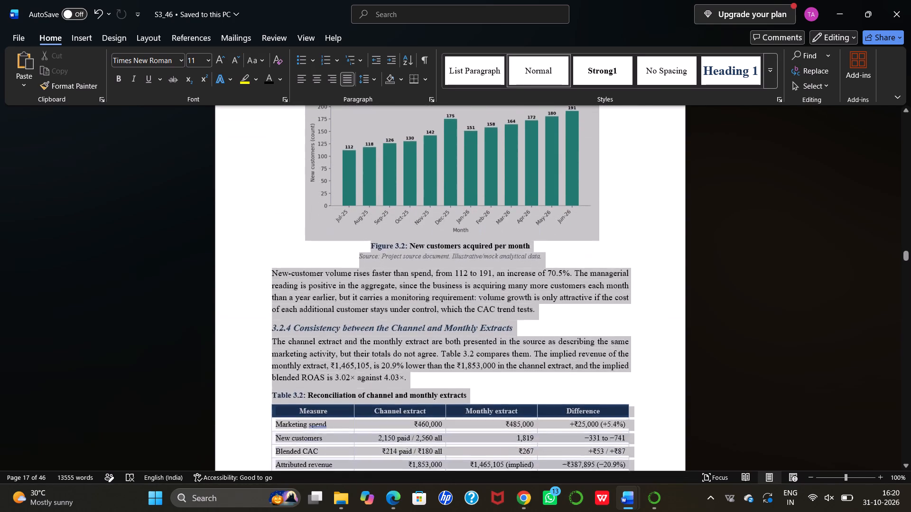
drag(526, 466, 529, 448)
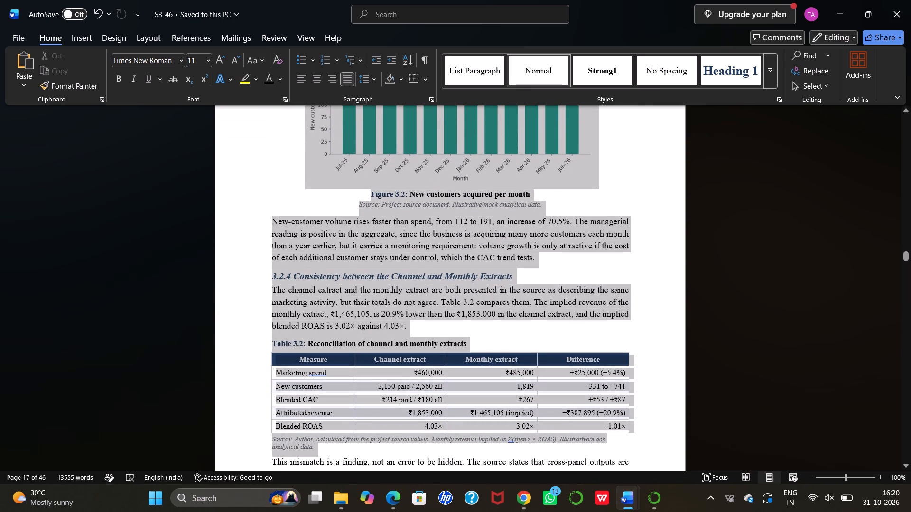
drag(529, 448, 529, 452)
drag(529, 452, 529, 452)
drag(529, 452, 520, 476)
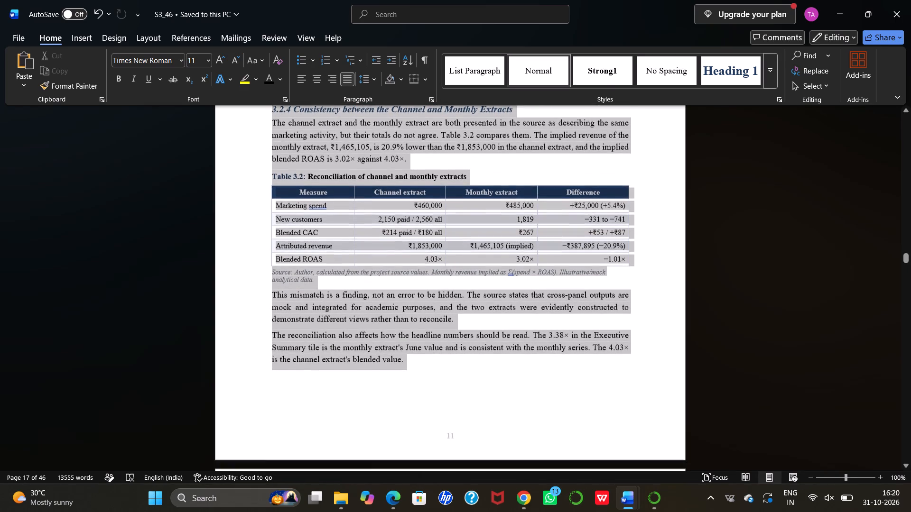
drag(520, 476, 525, 458)
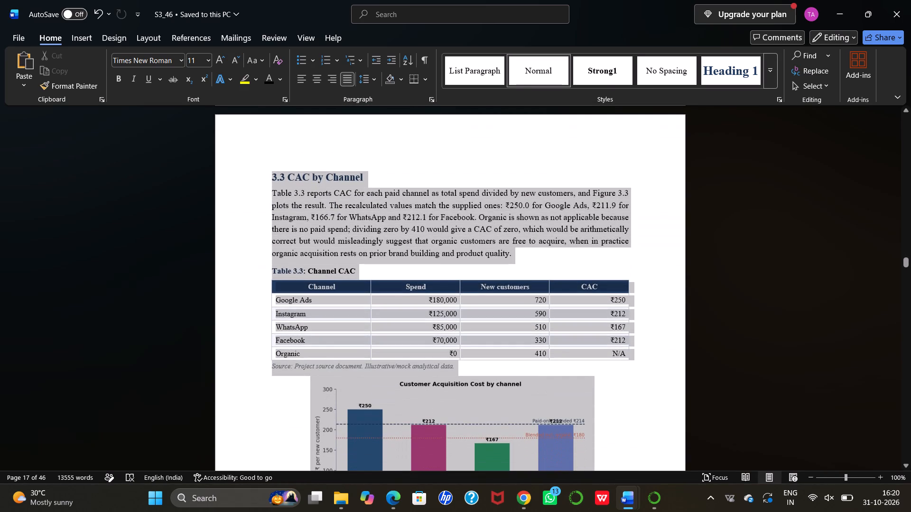
drag(525, 458, 545, 491)
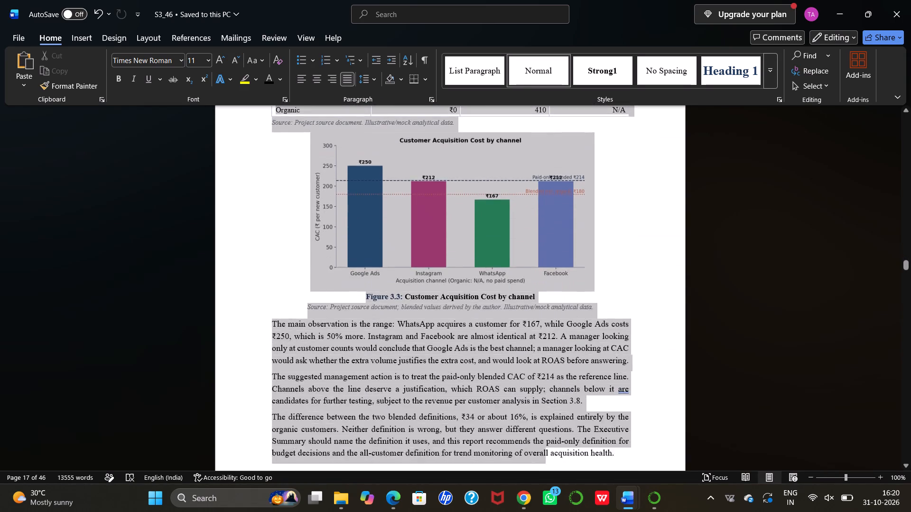
drag(545, 491, 548, 443)
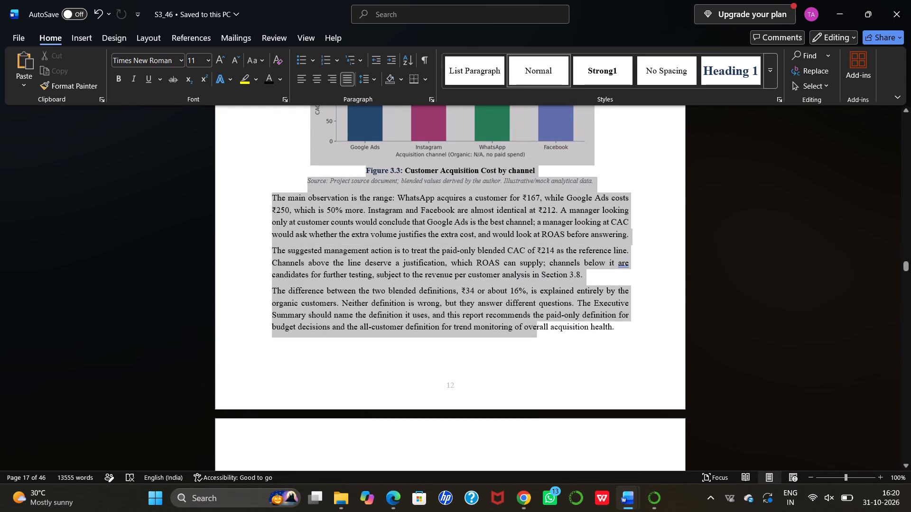
drag(548, 443, 535, 482)
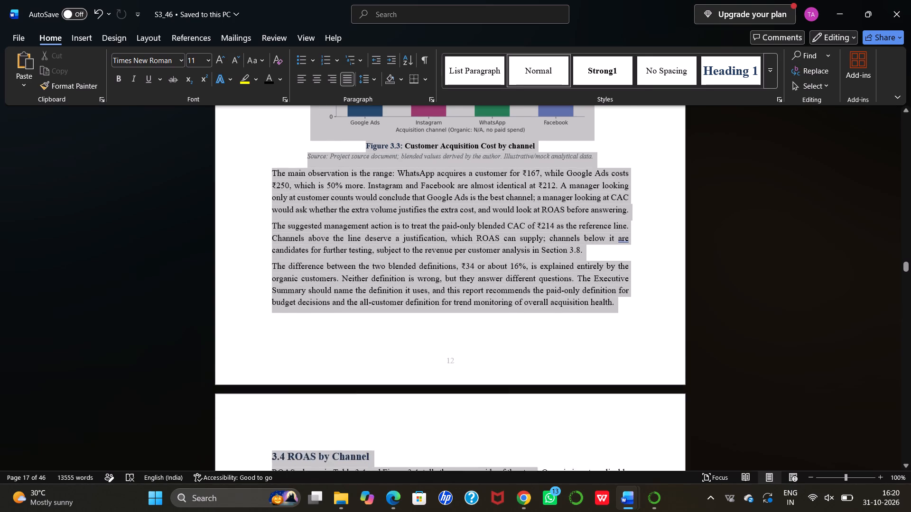
drag(535, 482, 504, 474)
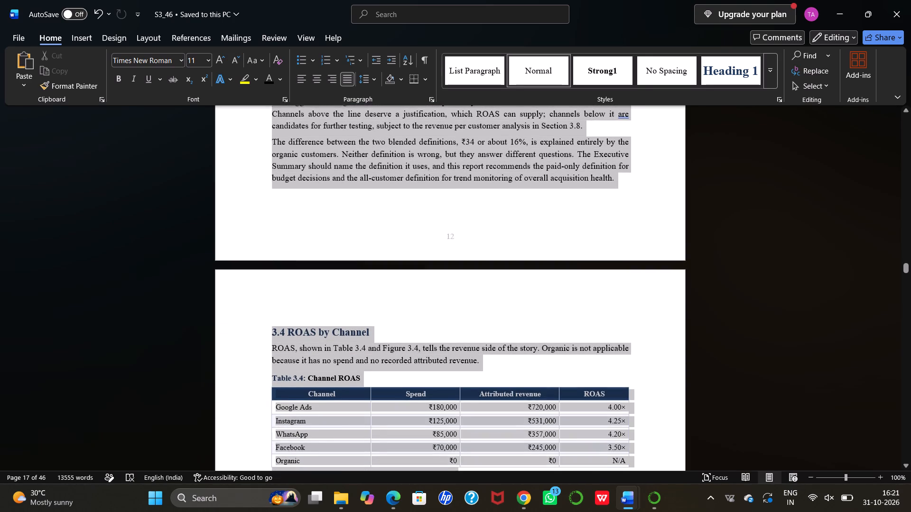
drag(504, 474, 505, 489)
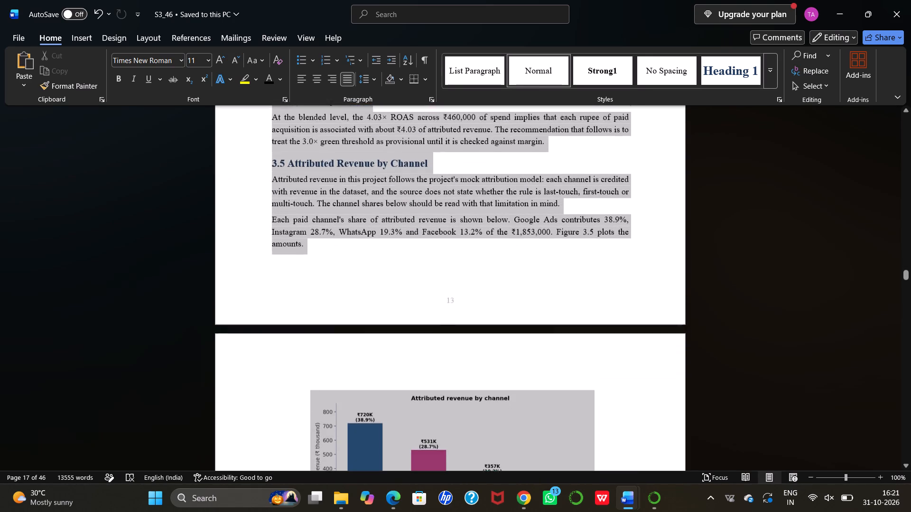
drag(505, 489, 510, 451)
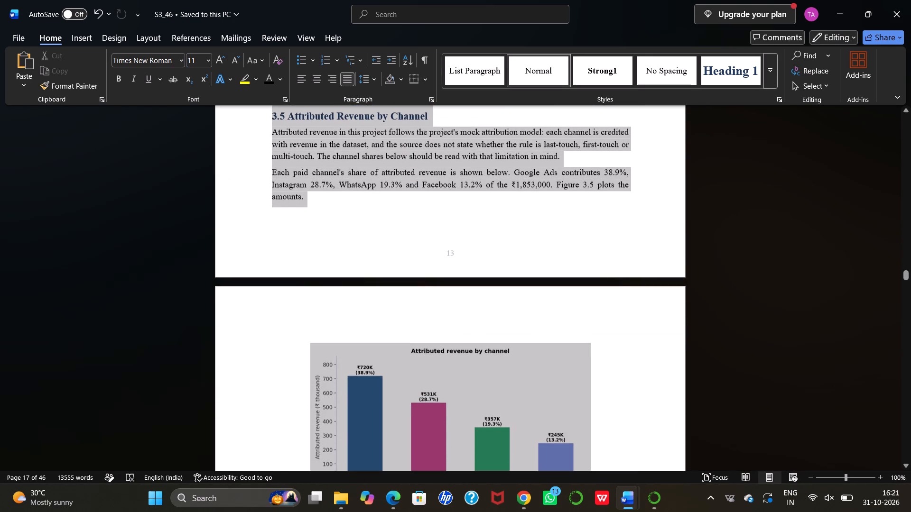
drag(510, 451, 508, 466)
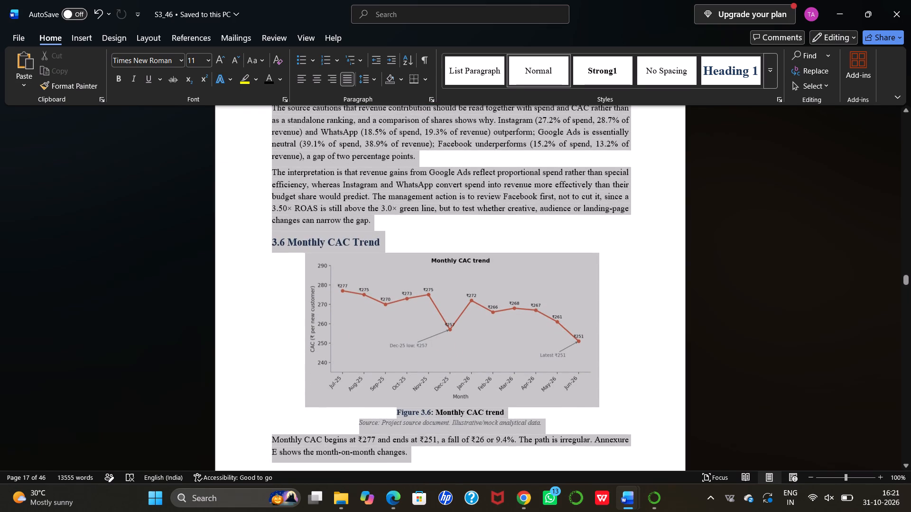
drag(508, 466, 525, 461)
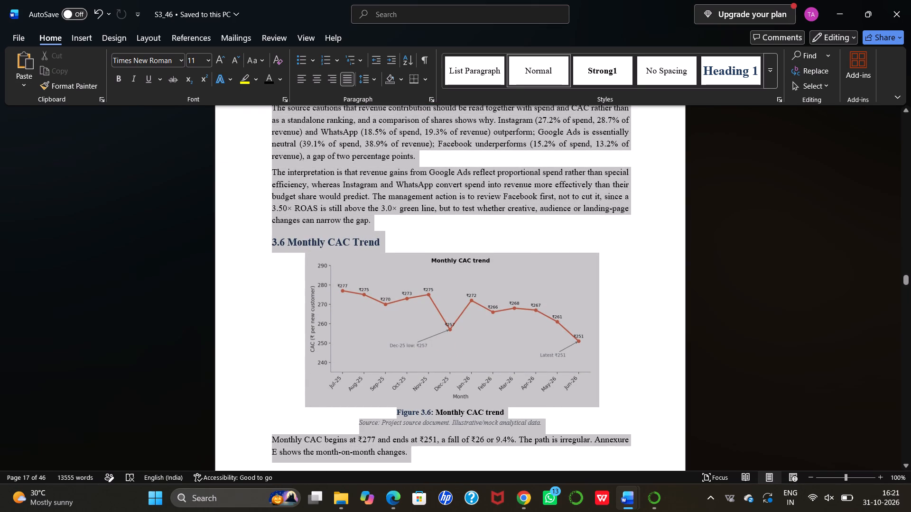
drag(525, 461, 523, 475)
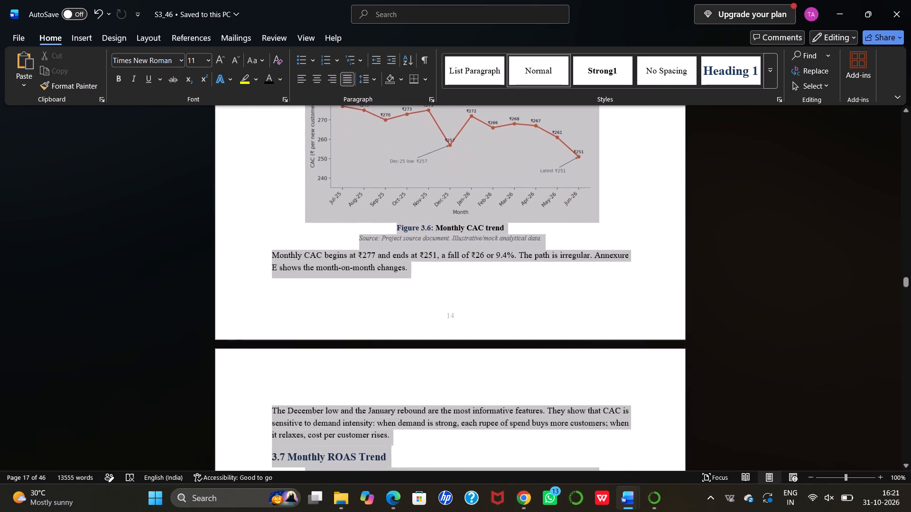
drag(523, 475, 494, 434)
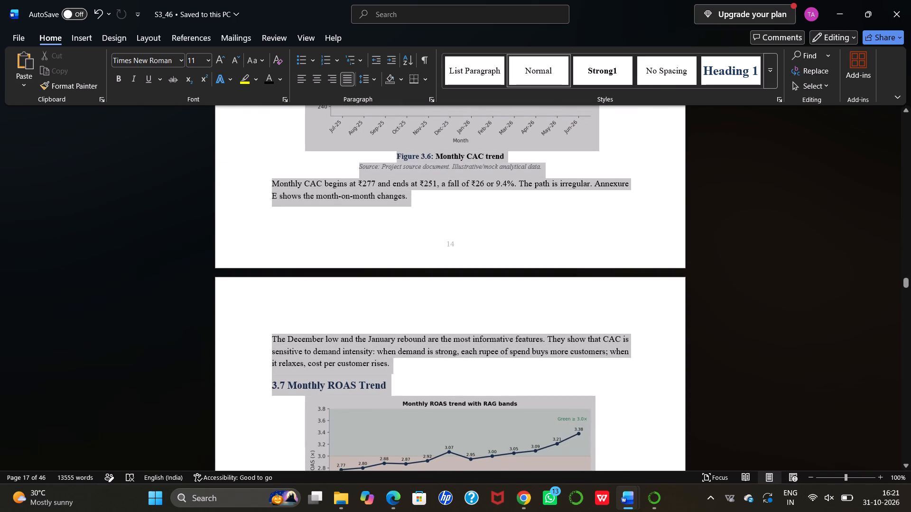
drag(494, 434, 515, 476)
drag(515, 476, 501, 460)
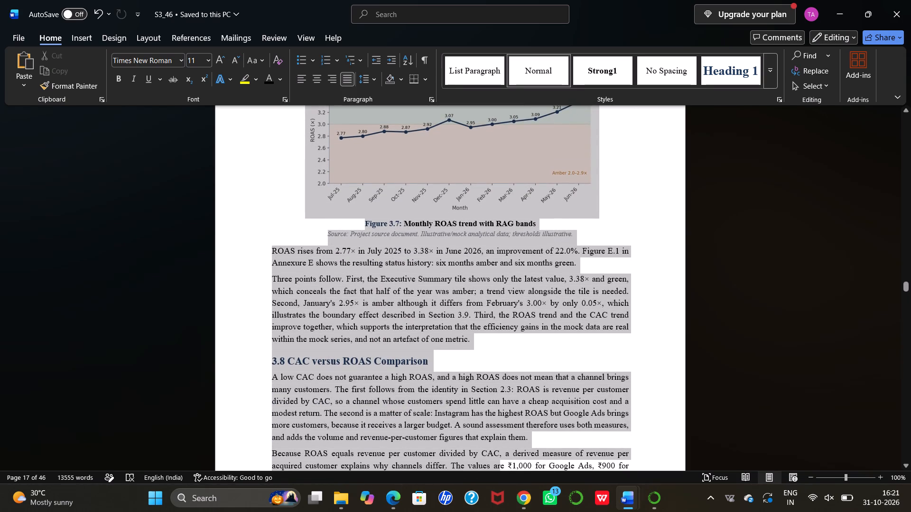
drag(501, 460, 514, 492)
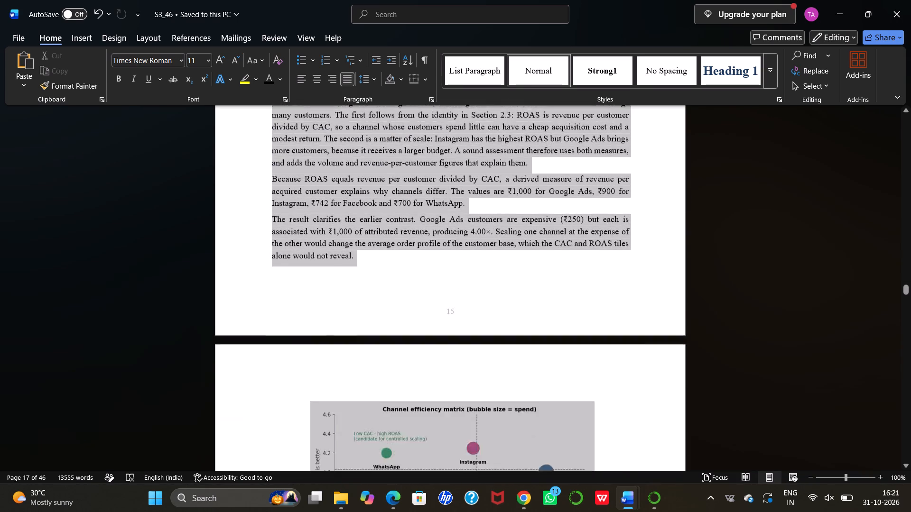
drag(514, 492, 438, 221)
scroll(439, 230, down, 1)
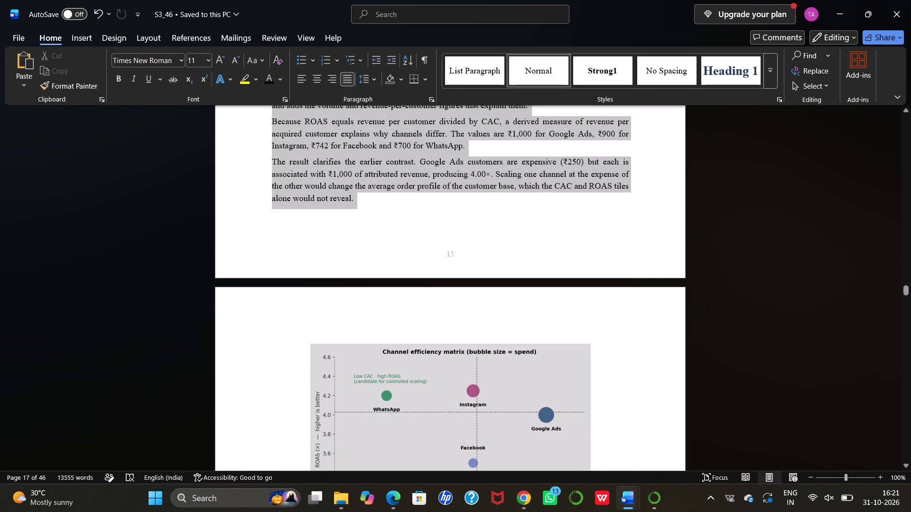
scroll(438, 221, down, 1)
drag(438, 221, 431, 144)
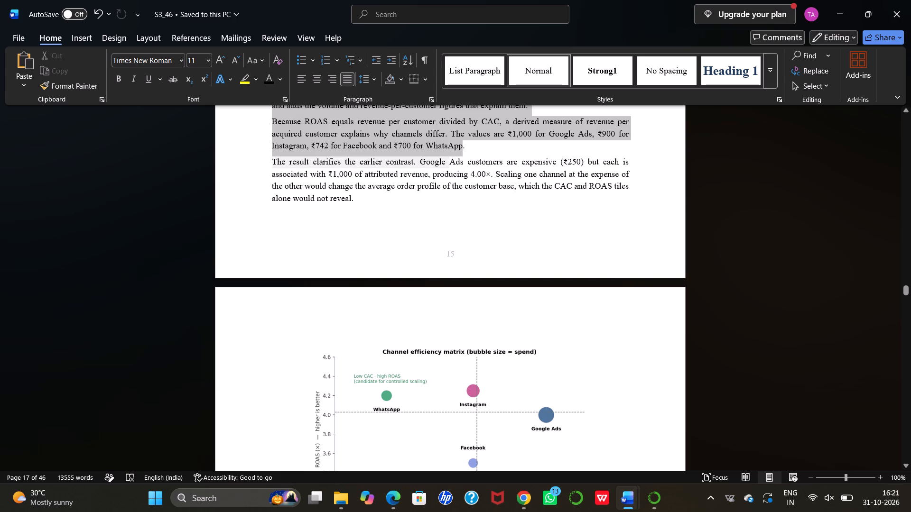
drag(431, 144, 441, 99)
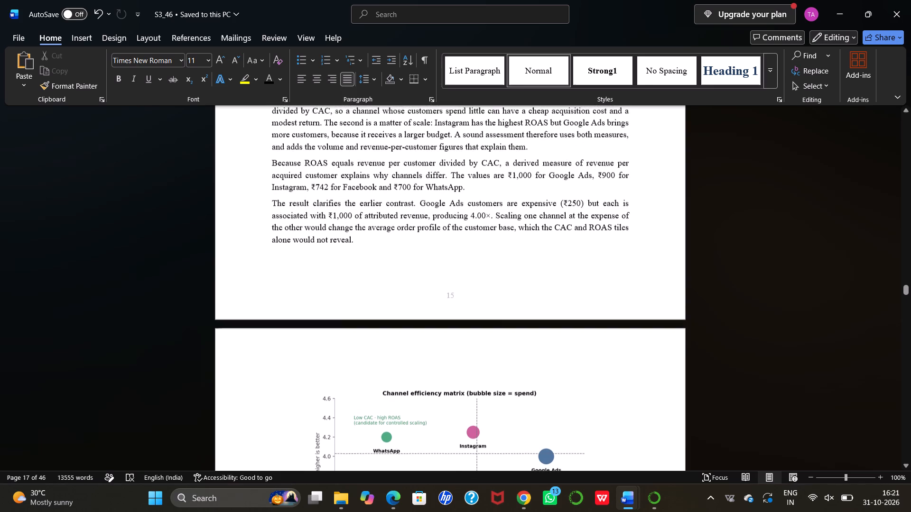
drag(441, 99, 464, 143)
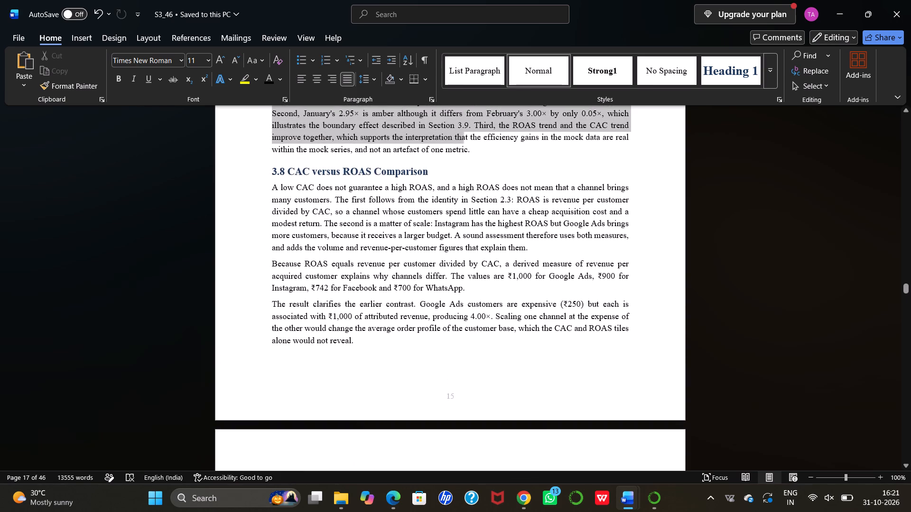
drag(464, 143, 494, 150)
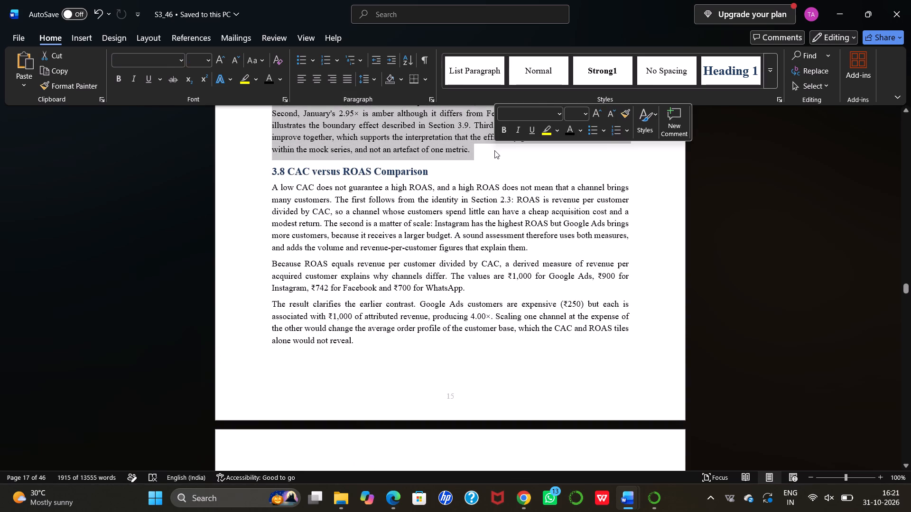
key(ctrl+c)
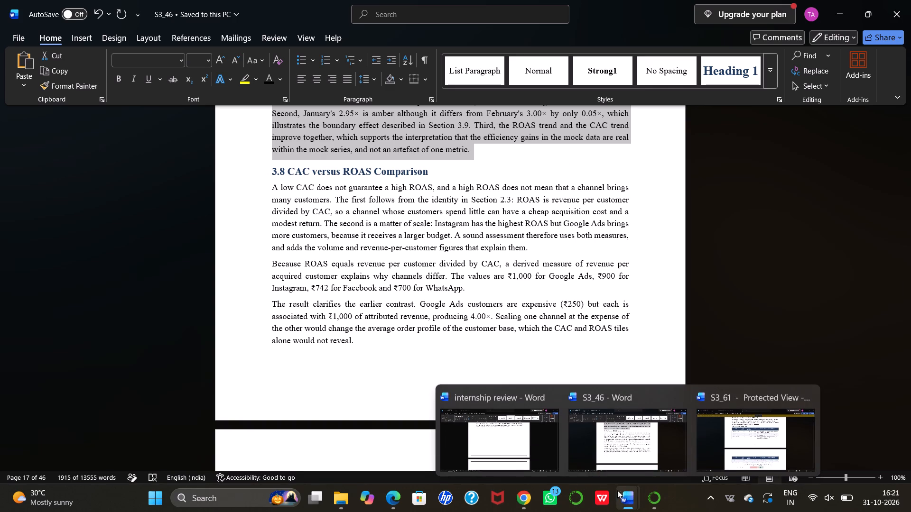
Switch to the internship review document and add the copied Chapter 3 content.
click(492, 453)
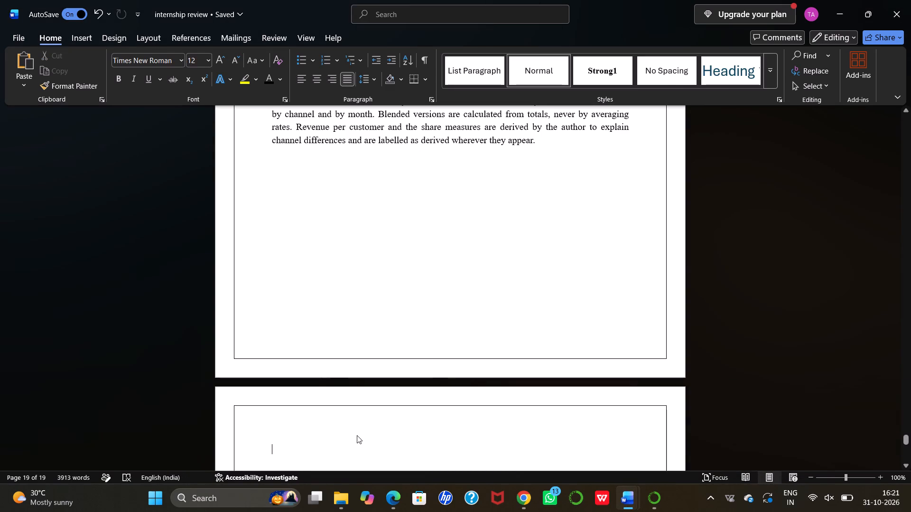
Paste the copied Chapter 3 content on the blank last page of the internship review document.
key(ctrl+v)
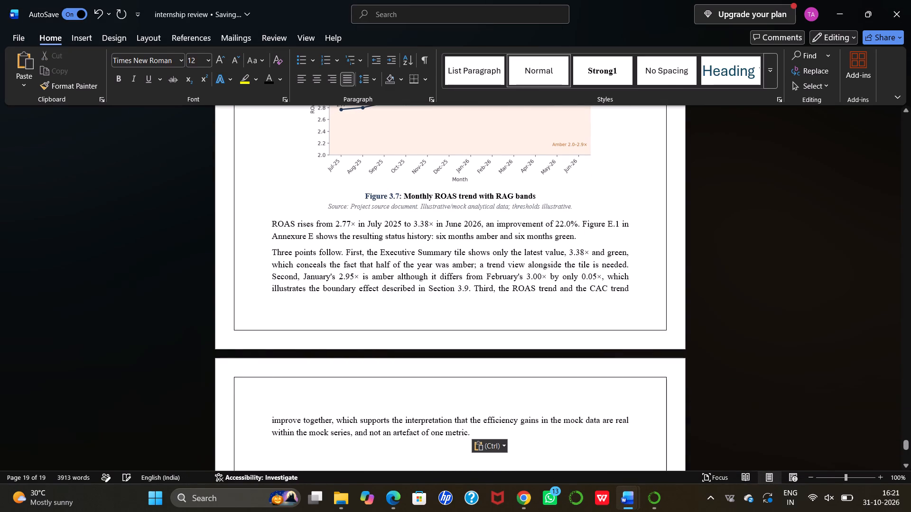
Delete the source note below the Figure 3.4 caption and add a blank line between the caption and the following paragraph.
scroll(357, 435, up, 10)
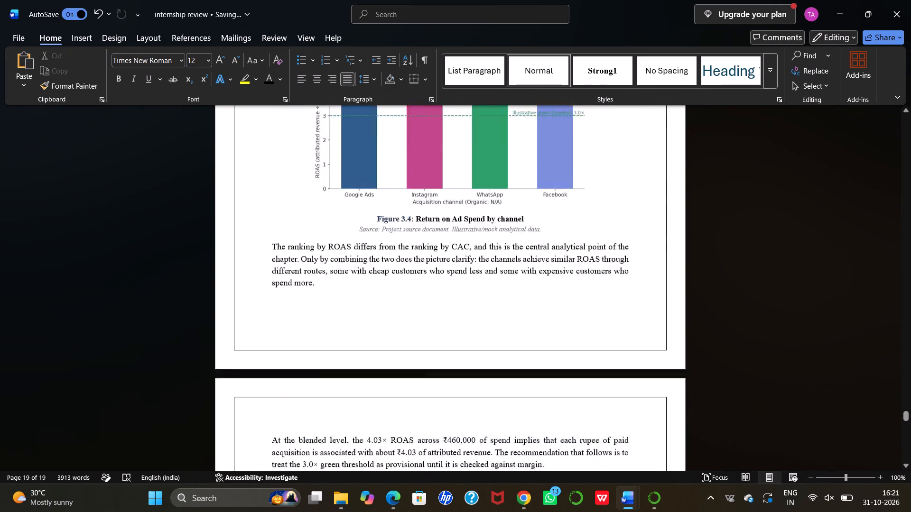
scroll(357, 435, up, 4)
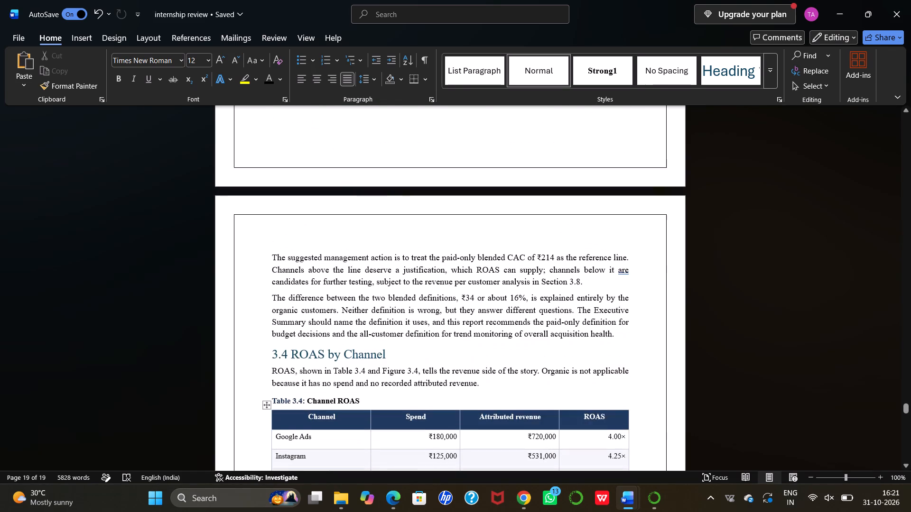
scroll(357, 435, down, 3)
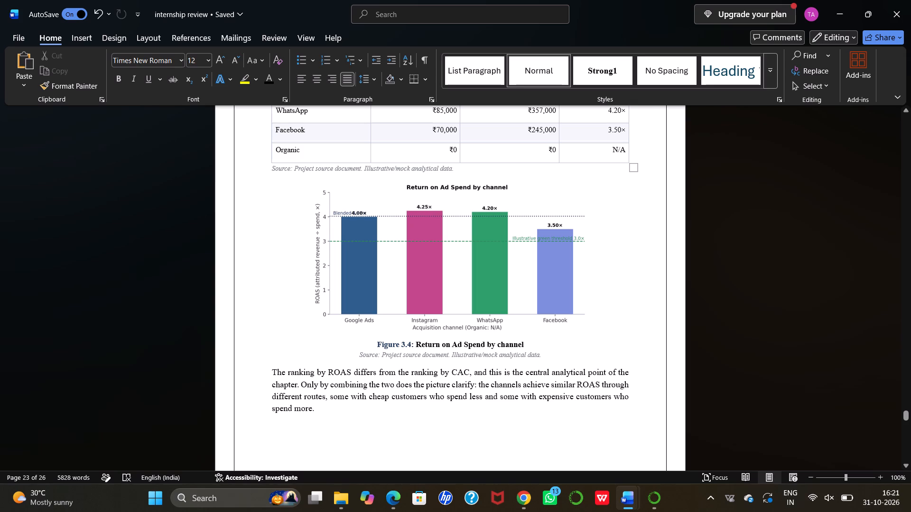
drag(546, 357, 372, 363)
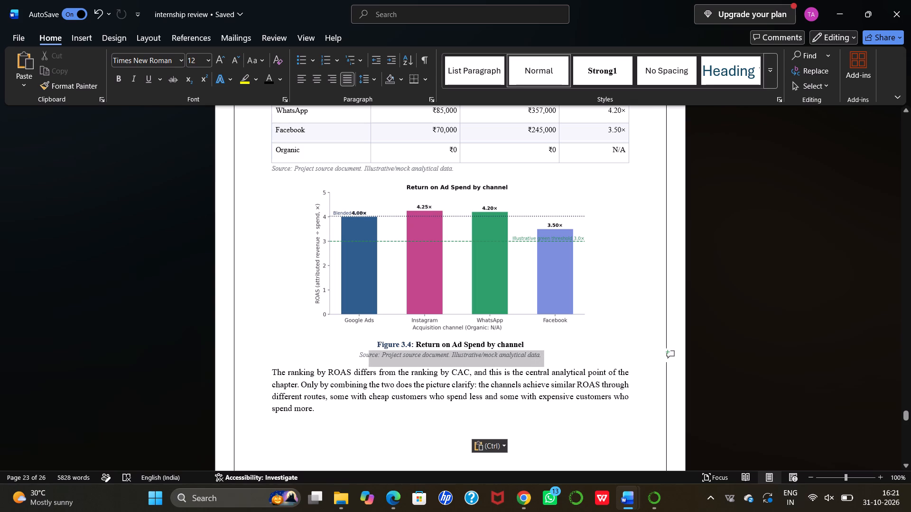
drag(372, 363, 356, 364)
key(BackSpace)
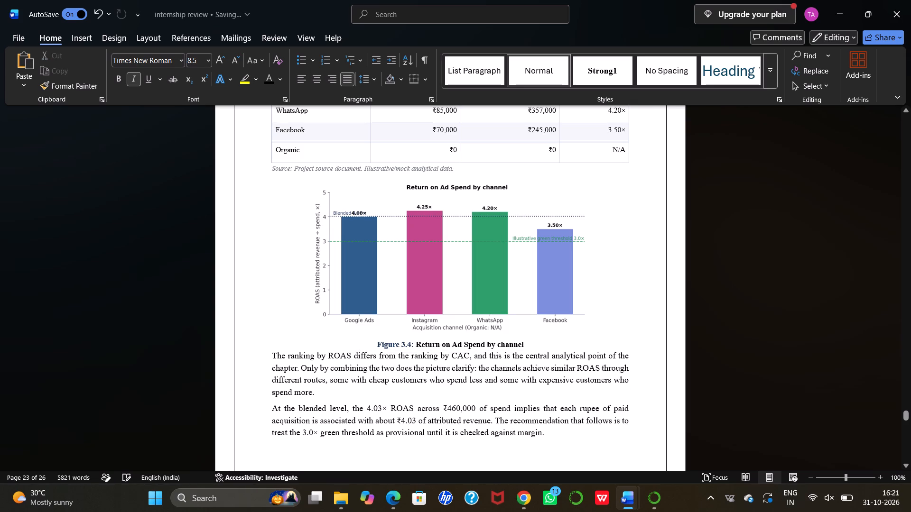
click(532, 343)
key(Return)
Delete the source note below Table 3.4: Channel ROAS.
scroll(532, 343, up, 1)
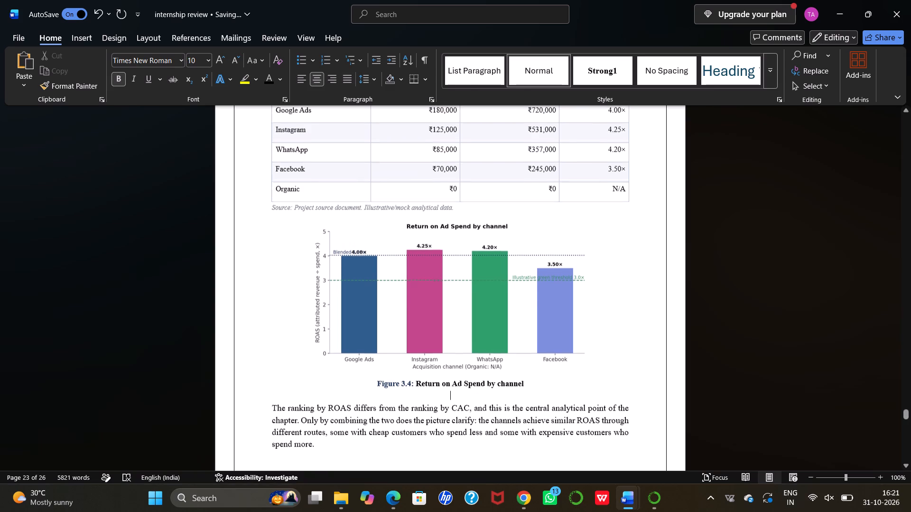
scroll(532, 343, up, 1)
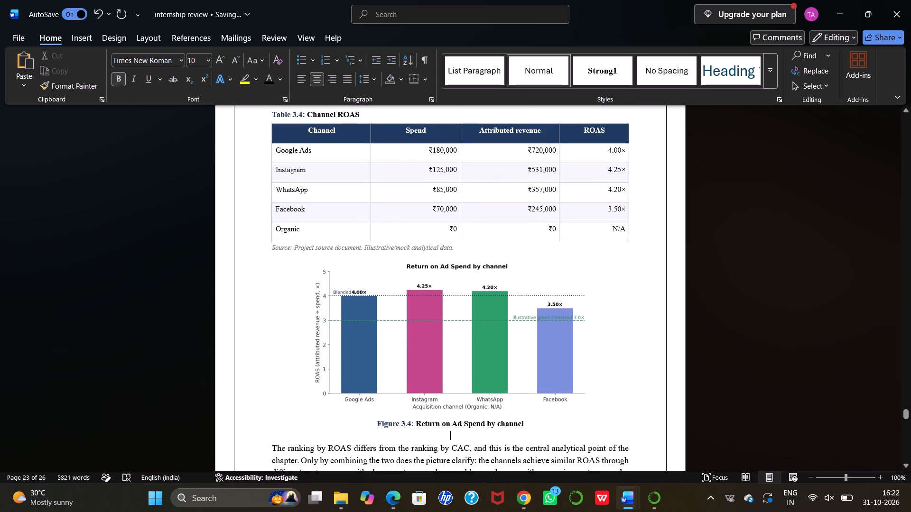
drag(456, 250, 260, 247)
key(BackSpace)
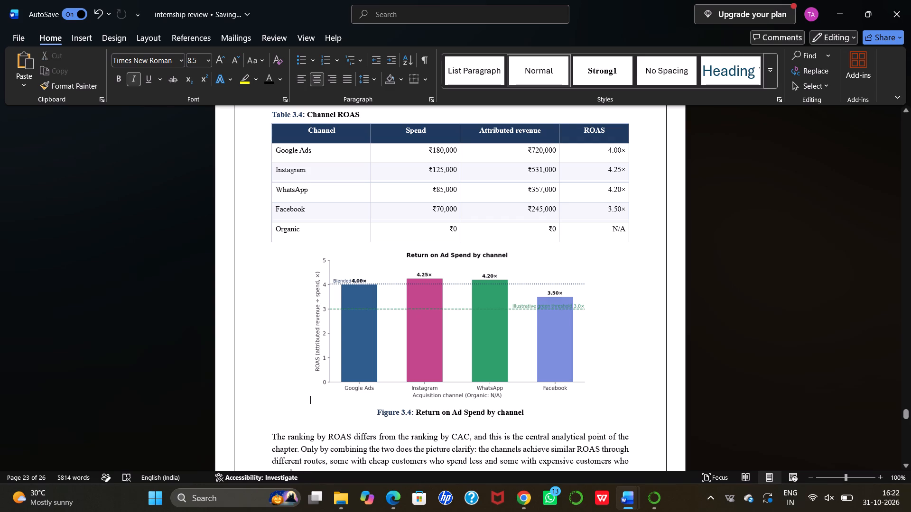
Insert a blank line between Table 3.4 Channel ROAS and the Return on Ad Spend by channel chart.
click(271, 258)
click(302, 247)
key(Return)
Delete the source note under Figure 3.3 Customer Acquisition Cost by channel and put a blank line before the following paragraph.
scroll(631, 281, right, 1)
scroll(631, 281, up, 2)
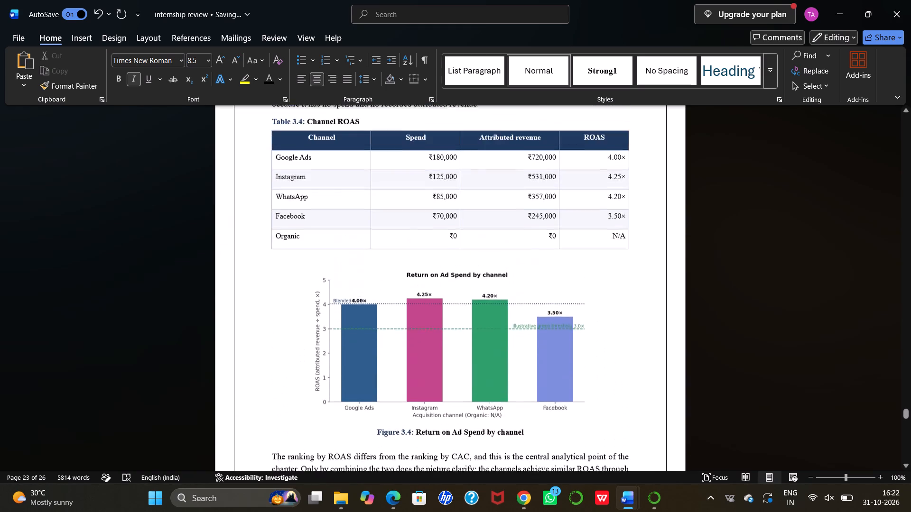
scroll(631, 281, up, 6)
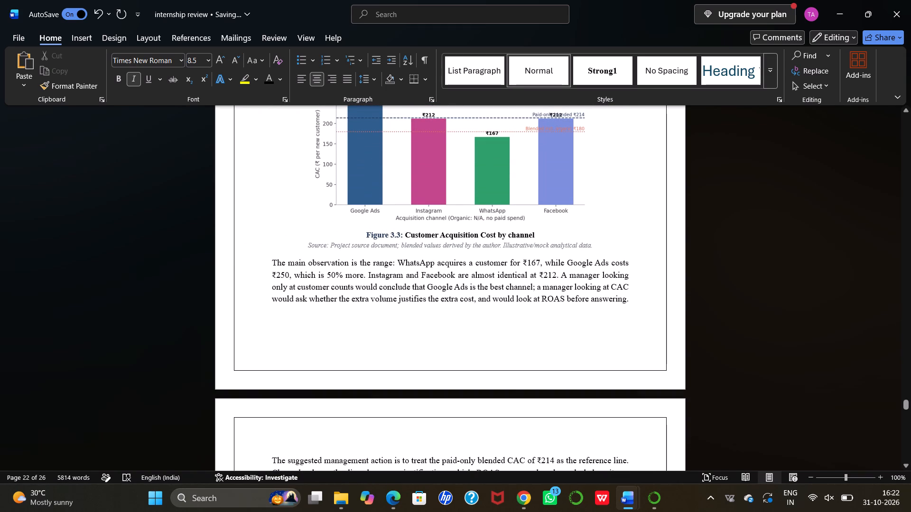
drag(601, 247, 504, 242)
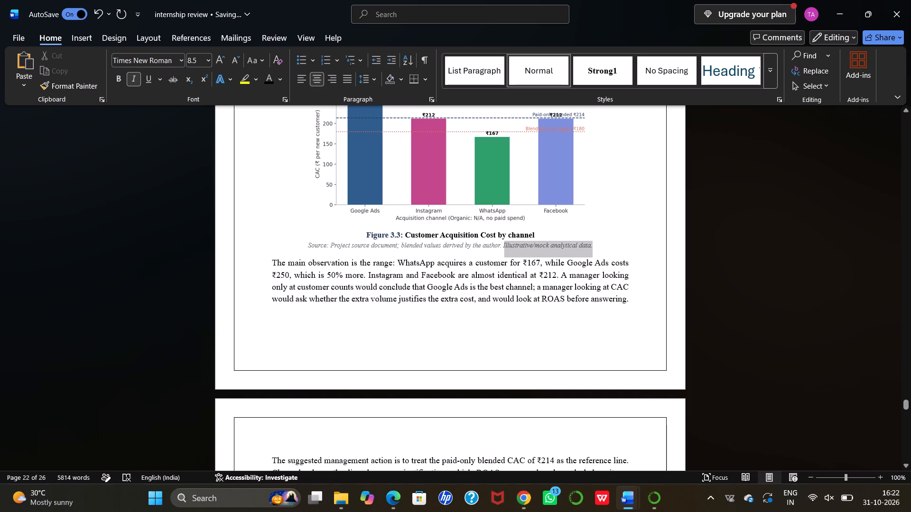
drag(504, 242, 318, 246)
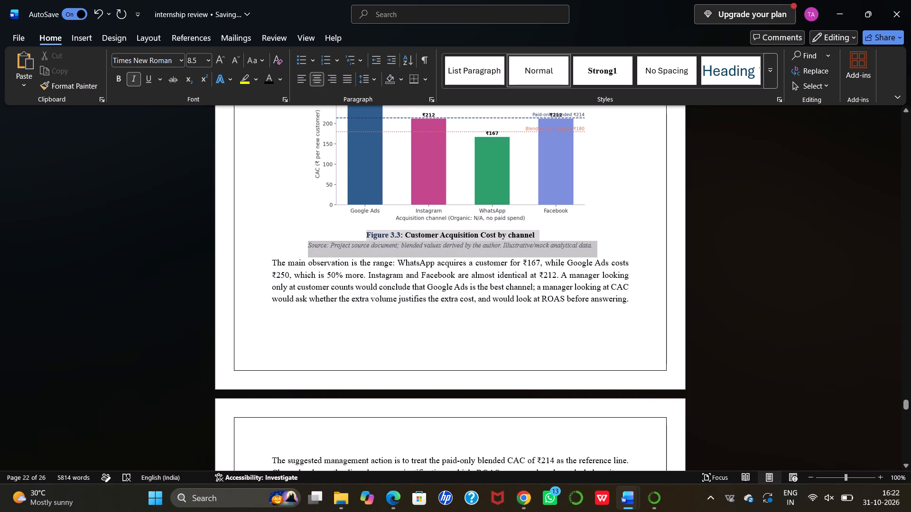
drag(318, 246, 308, 250)
key(BackSpace)
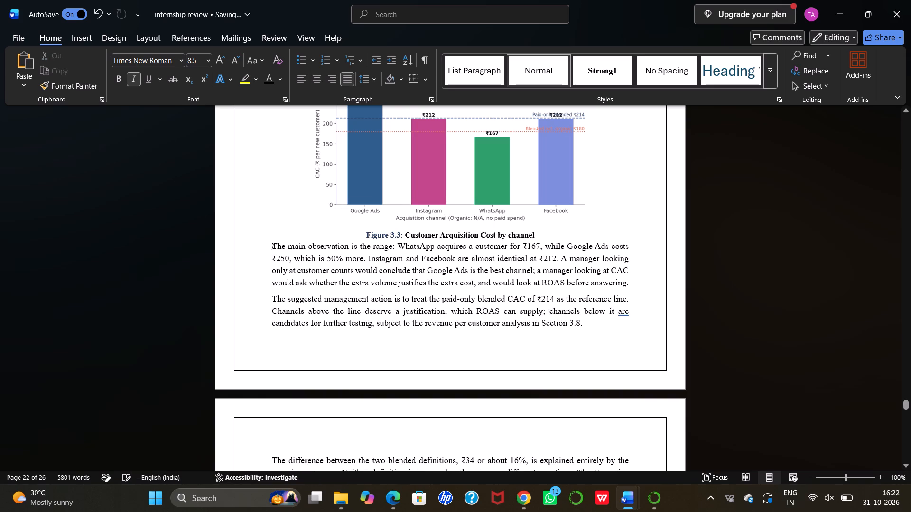
key(Return)
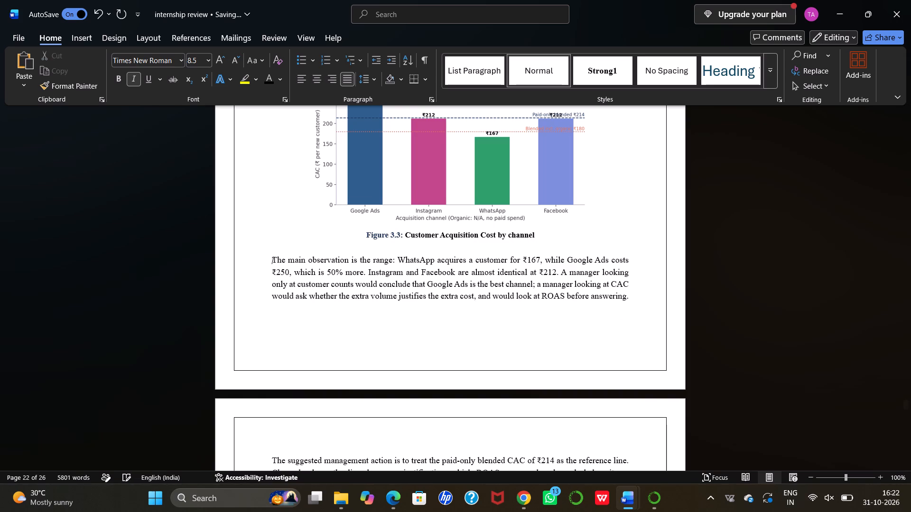
Replace the source note under Table 3.3 Channel CAC with a blank line above the chart.
scroll(308, 250, up, 1)
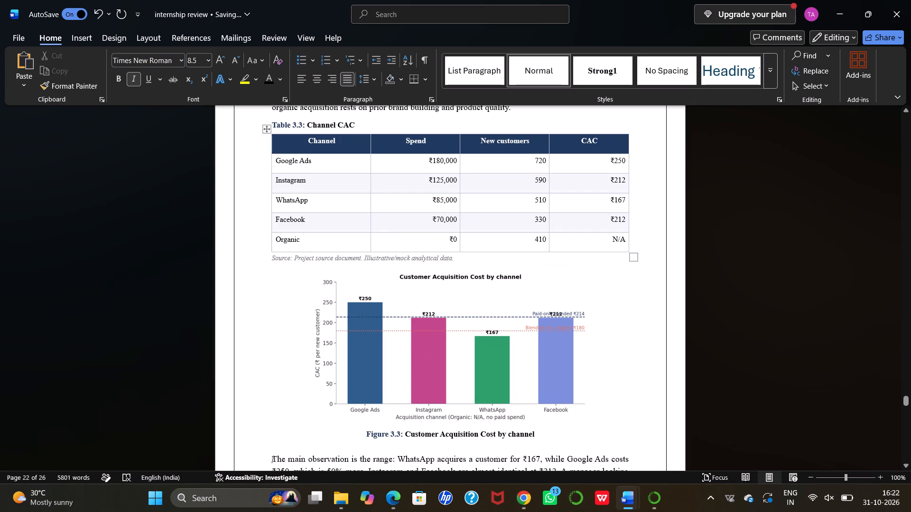
drag(460, 262, 263, 267)
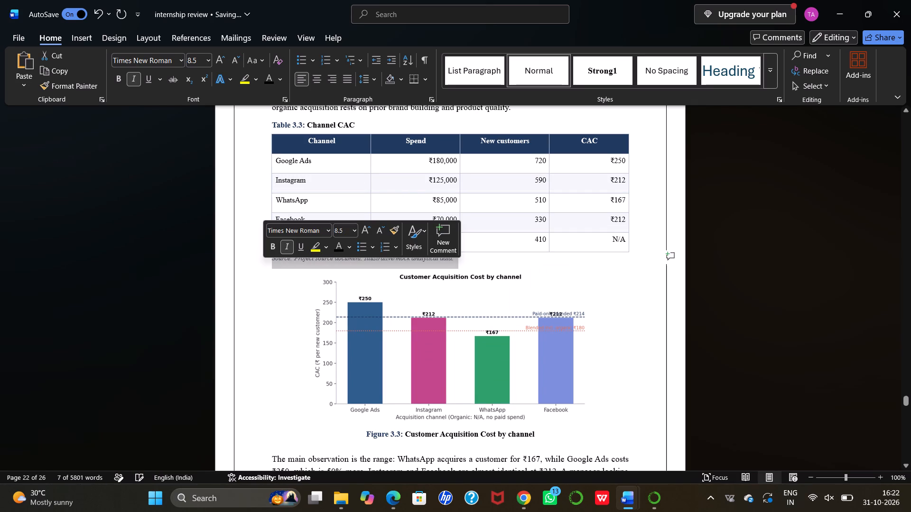
key(BackSpace)
key(Return)
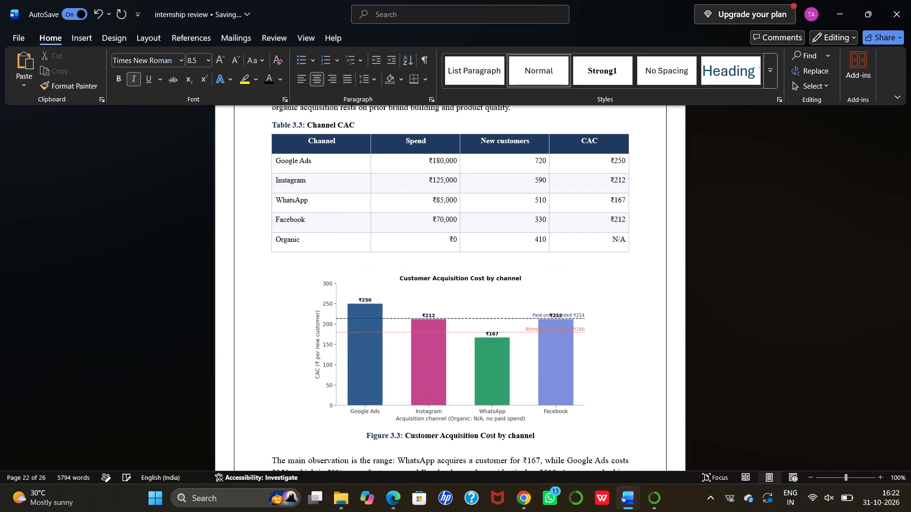
Remove "Illustrative/mock analytical data." from the source note under Table 3.2, keeping no extra blank line after it.
scroll(263, 267, up, 4)
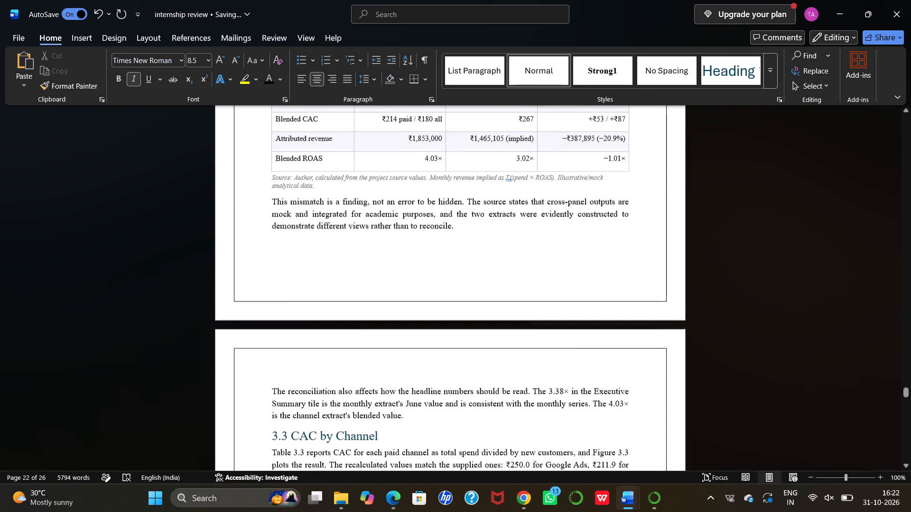
scroll(261, 286, up, 2)
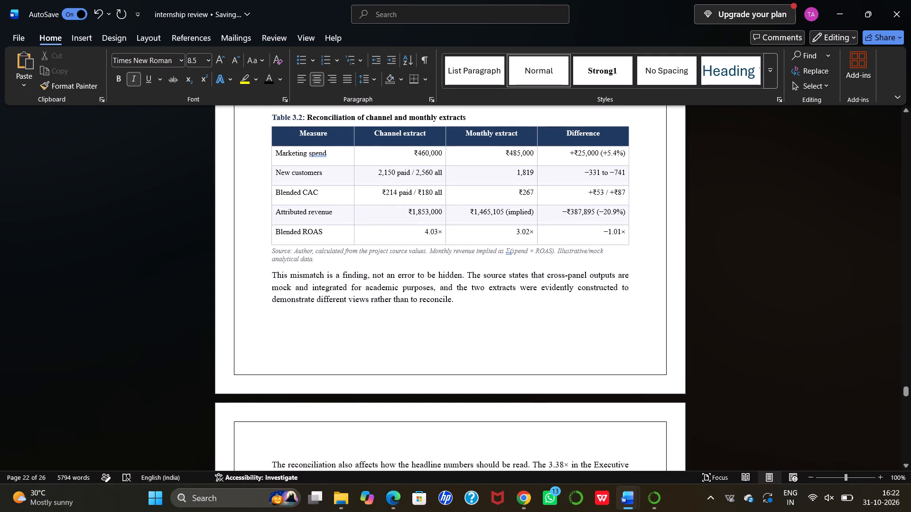
drag(558, 252, 563, 263)
key(BackSpace)
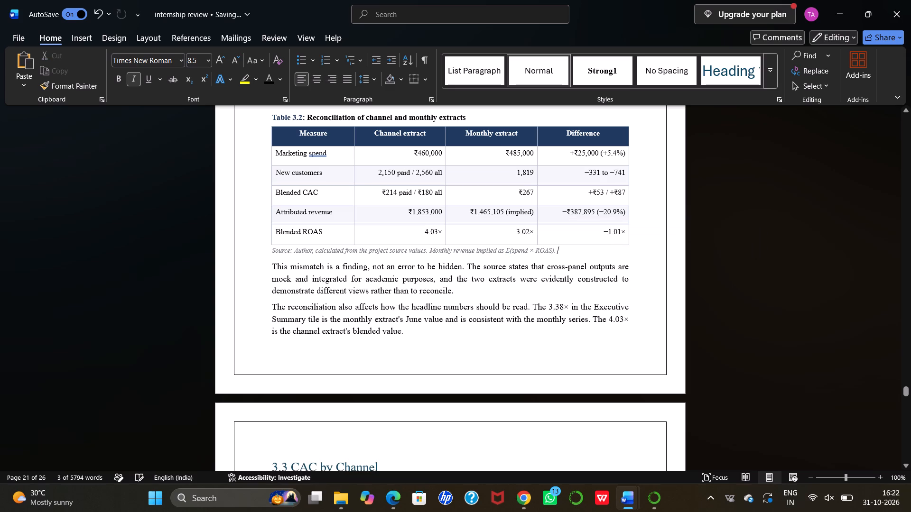
key(Return)
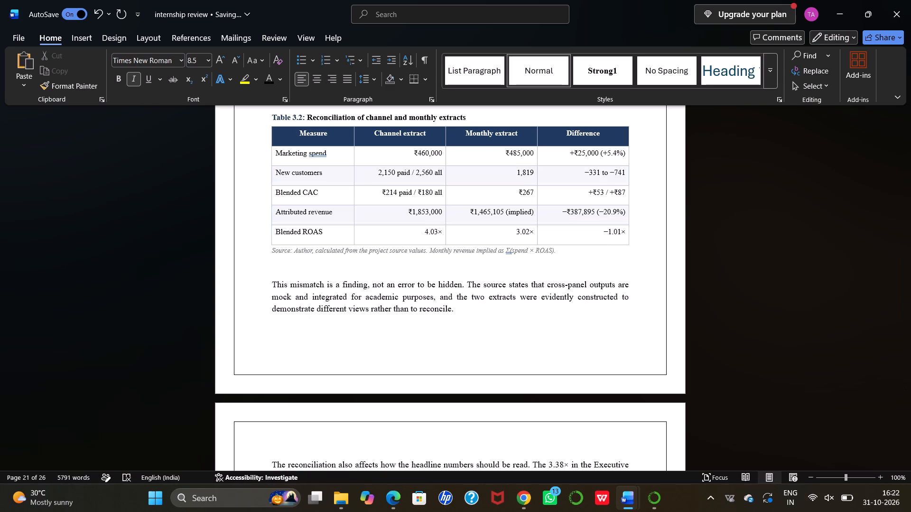
key(BackSpace)
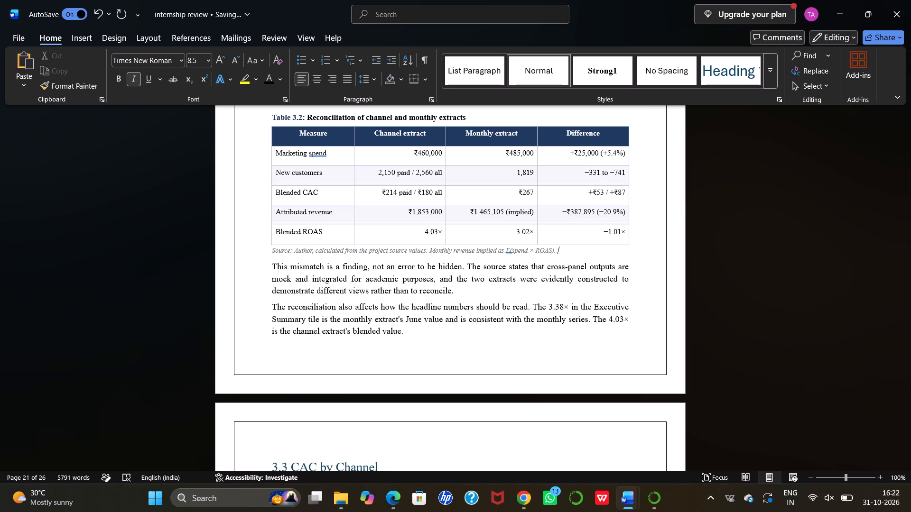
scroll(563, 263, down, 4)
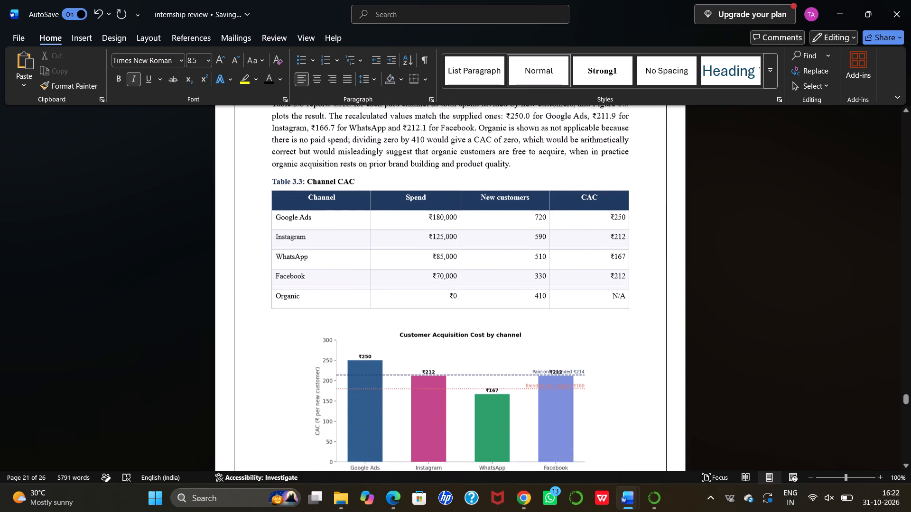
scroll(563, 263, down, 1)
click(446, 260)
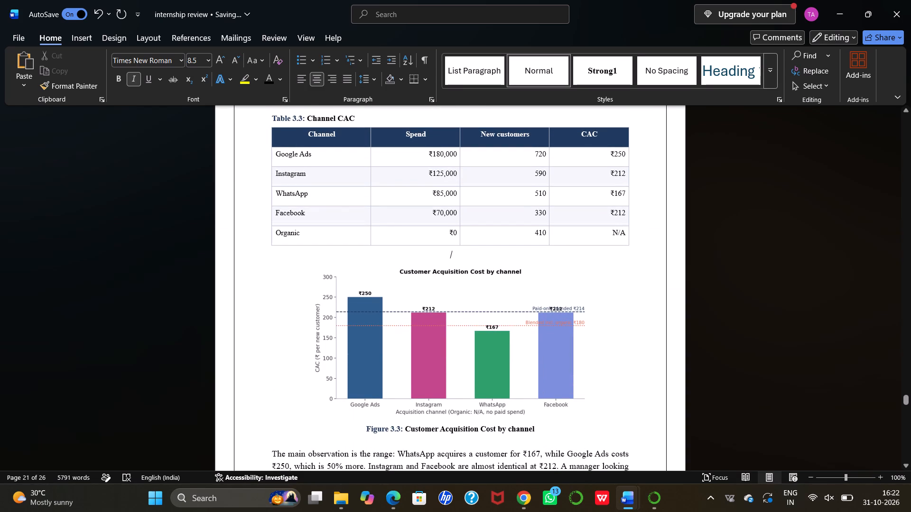
Delete the source note under Figure 3.2 New customers acquired per month and put a blank line before the following paragraph.
scroll(446, 260, up, 5)
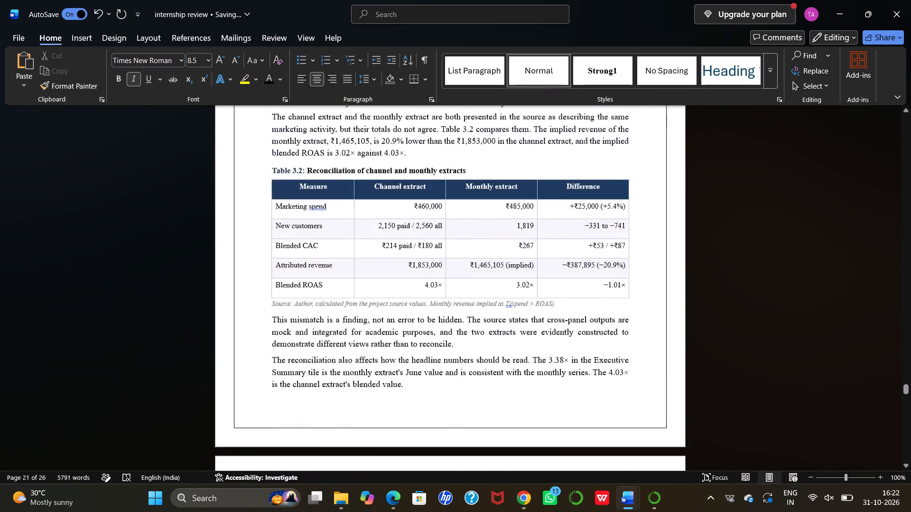
scroll(446, 260, up, 2)
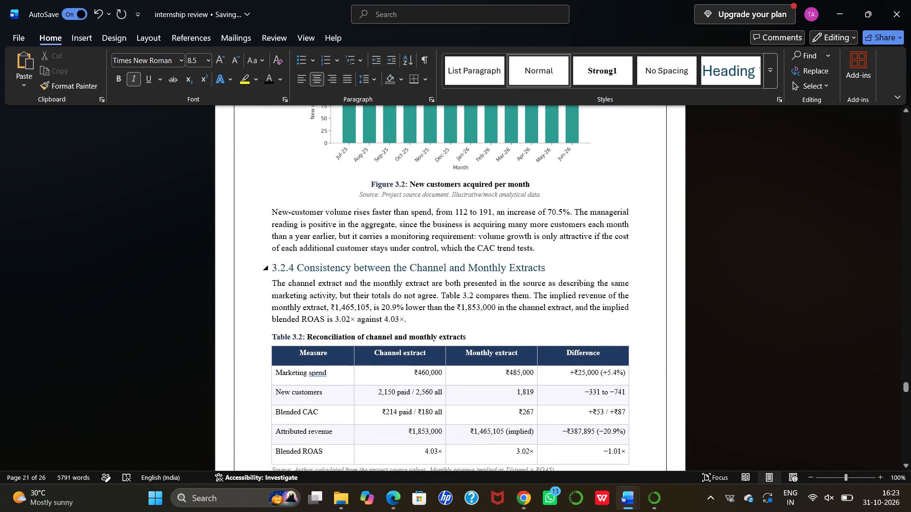
scroll(446, 260, up, 1)
drag(358, 230, 383, 234)
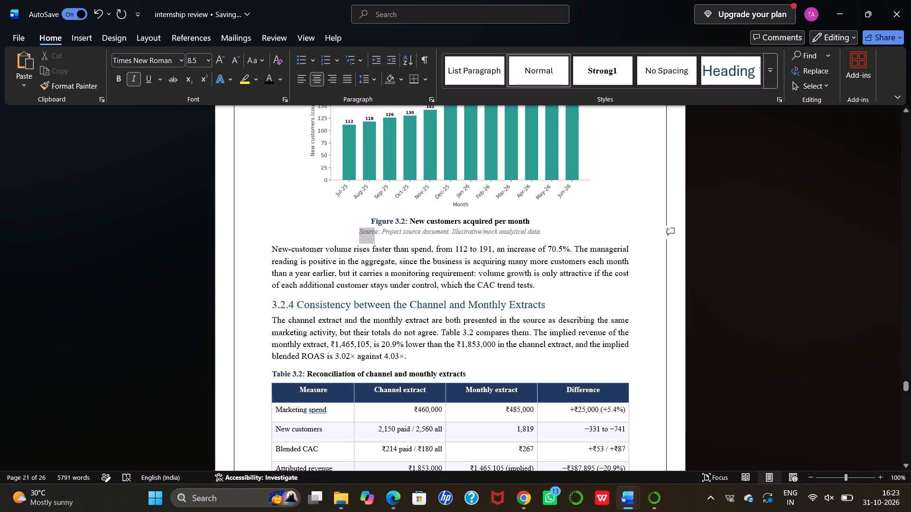
drag(383, 234, 548, 235)
key(BackSpace)
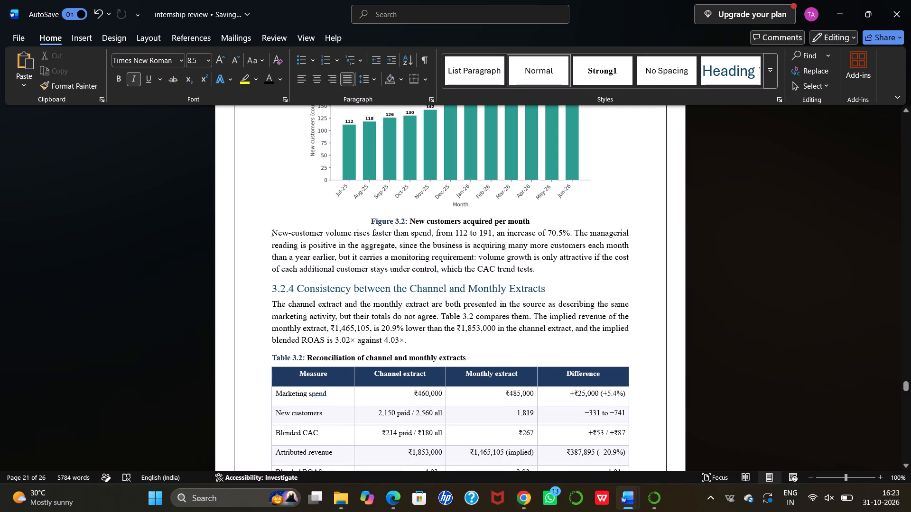
key(Return)
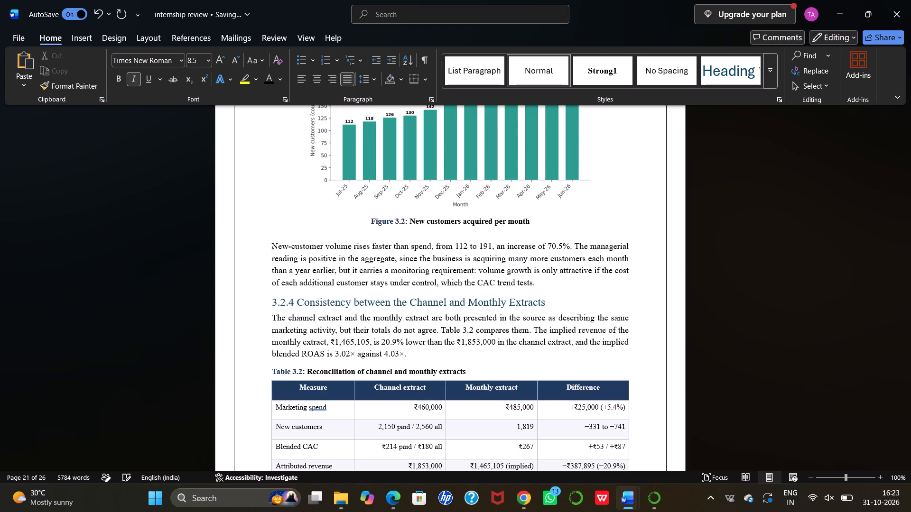
Delete the source note under Figure 3.1 Monthly marketing spend and put a blank line before the following paragraph.
scroll(544, 221, up, 5)
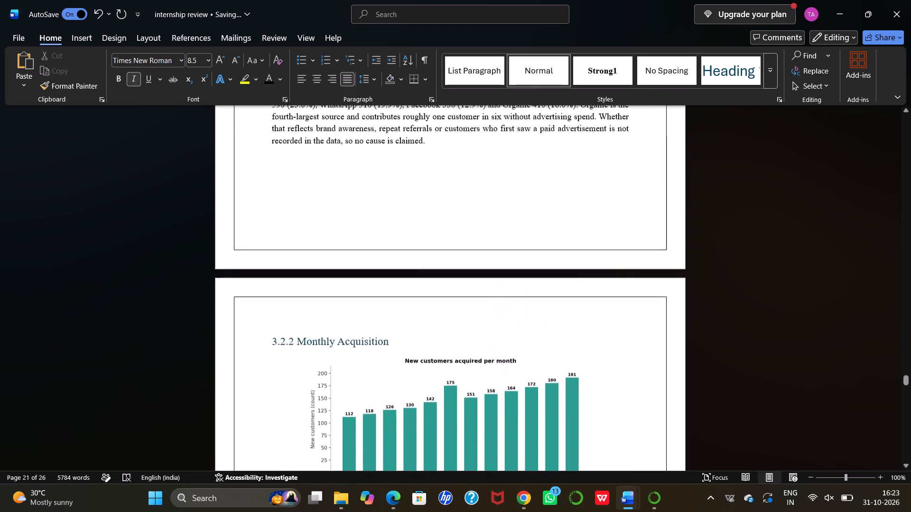
scroll(544, 221, up, 5)
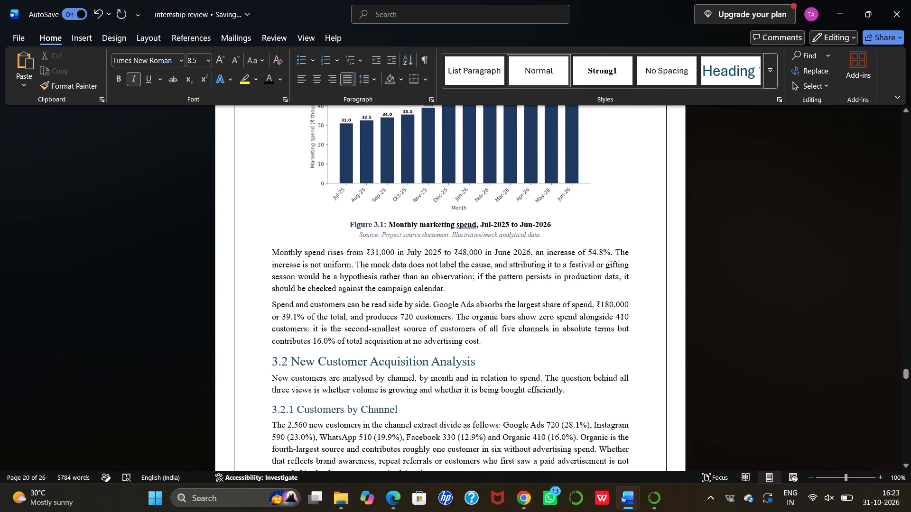
drag(356, 236, 402, 238)
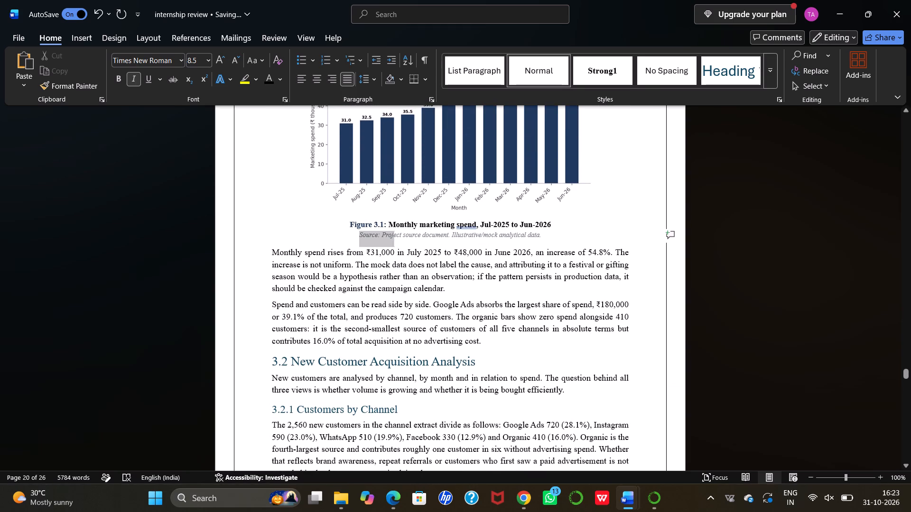
drag(402, 238, 544, 245)
key(BackSpace)
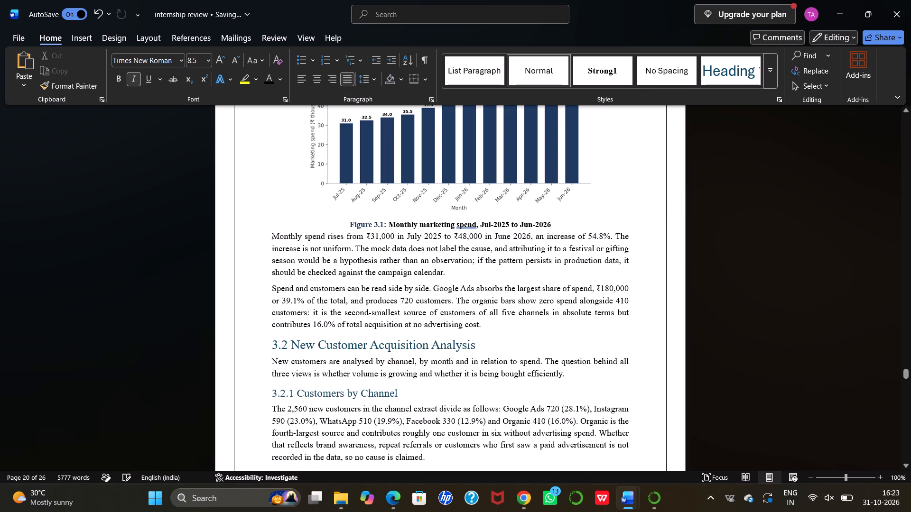
key(Return)
Look over section 3.1 Marketing Spend Analysis and Table 3.1 Monthly acquisition metrics, down to the table's source note.
scroll(544, 245, up, 2)
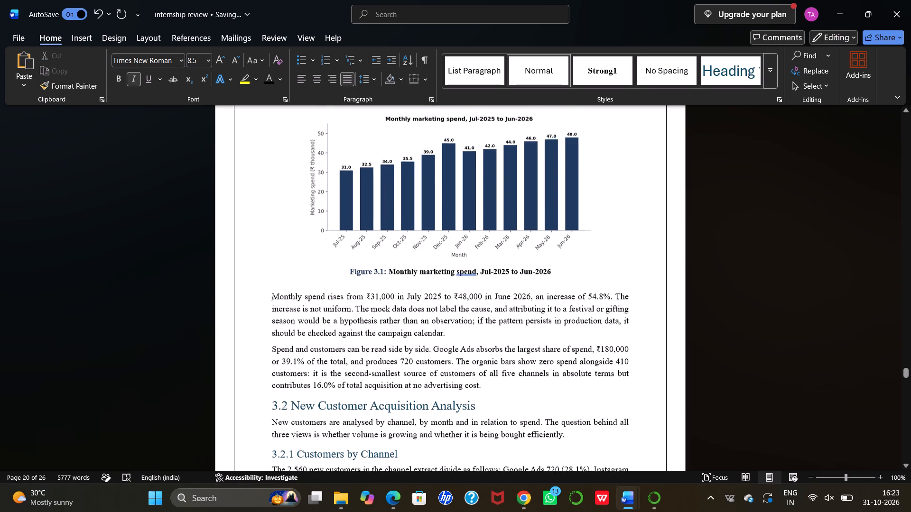
scroll(544, 245, up, 5)
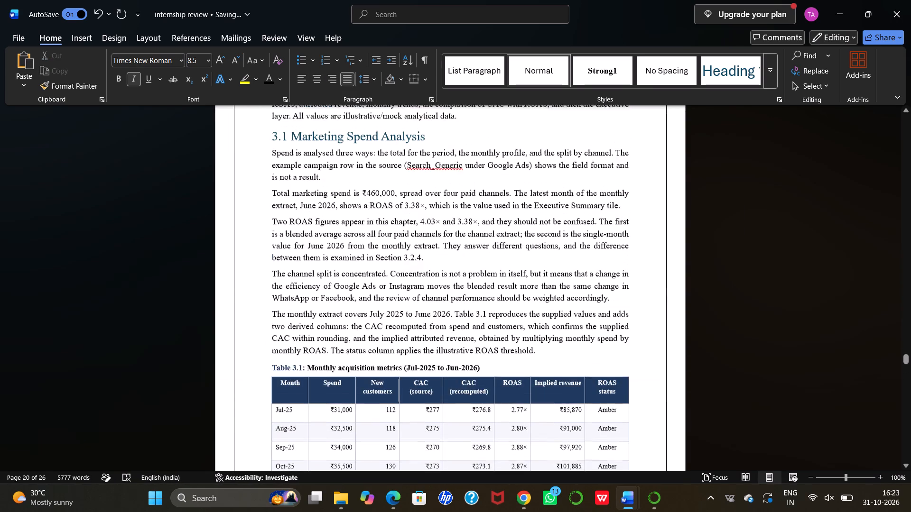
scroll(544, 245, up, 1)
scroll(544, 245, down, 2)
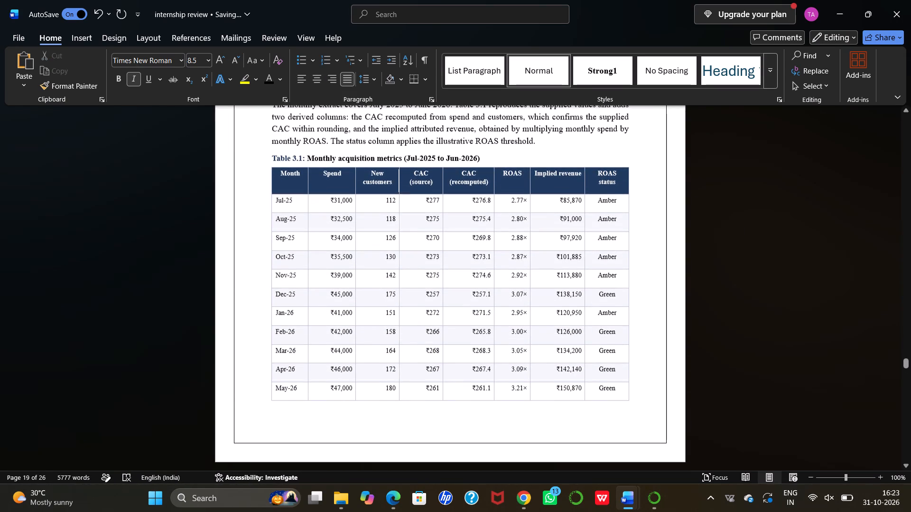
scroll(544, 245, down, 1)
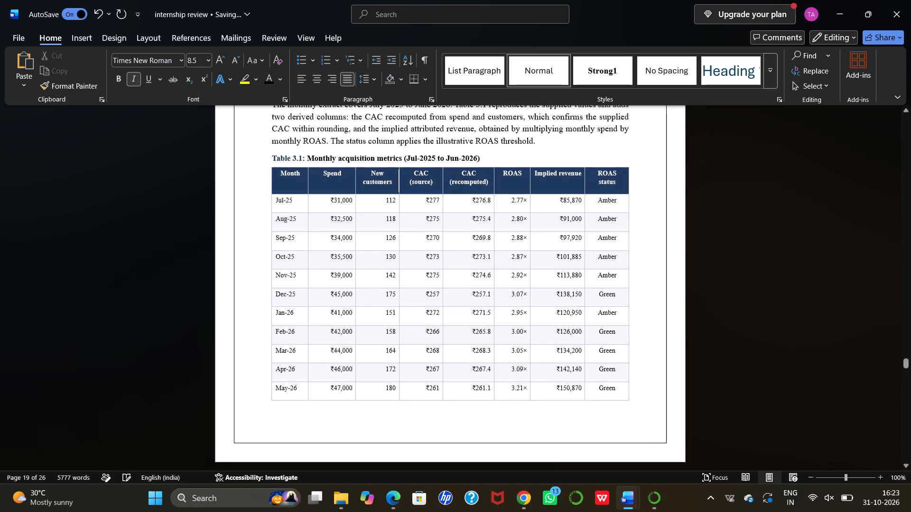
scroll(544, 245, down, 2)
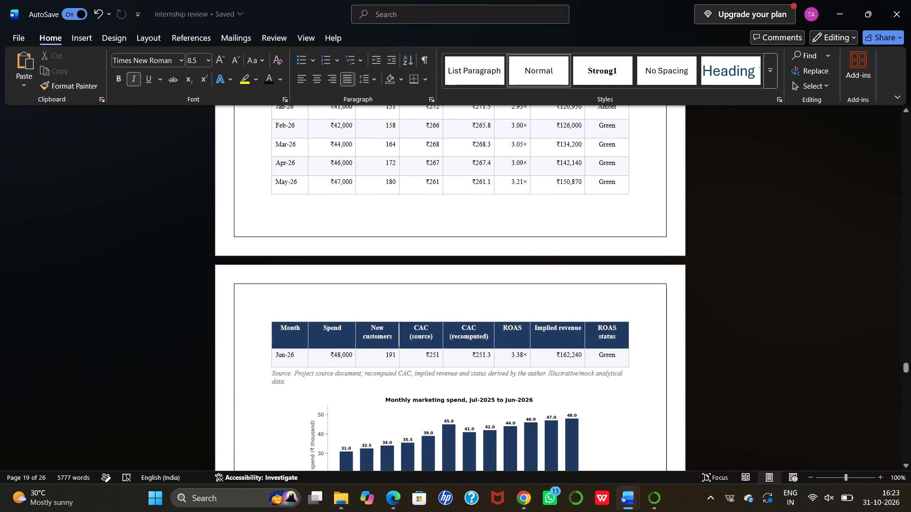
scroll(544, 245, down, 2)
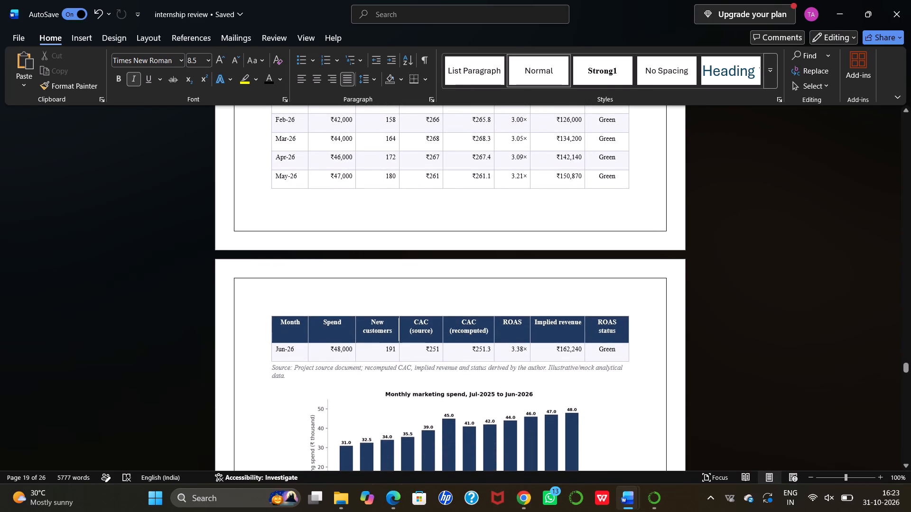
scroll(544, 245, down, 1)
Remove "Illustrative/mock analytical data." from the source note under Table 3.1 Monthly acquisition metrics.
scroll(544, 245, down, 3)
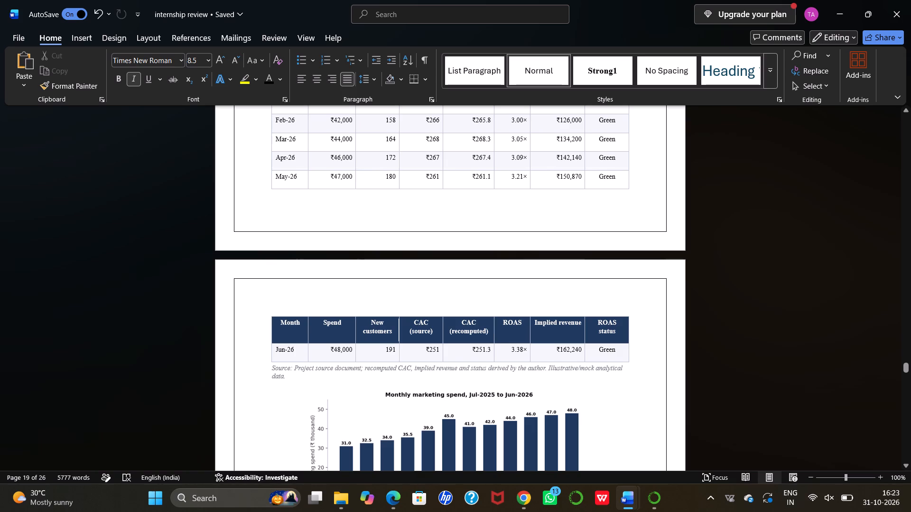
scroll(544, 245, down, 3)
drag(549, 367, 556, 384)
key(BackSpace)
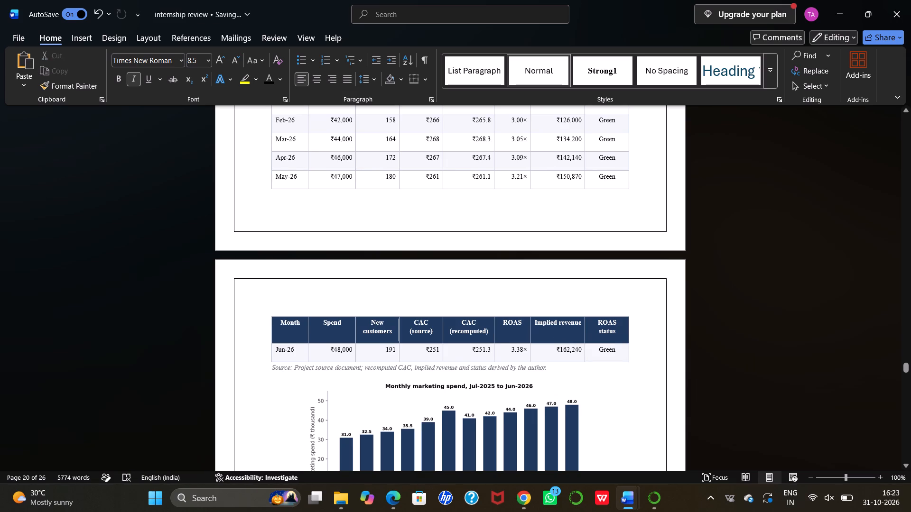
Look over Chapter 3 of the internship review, from section 3.1 to the end of its last paragraph.
scroll(556, 384, up, 1)
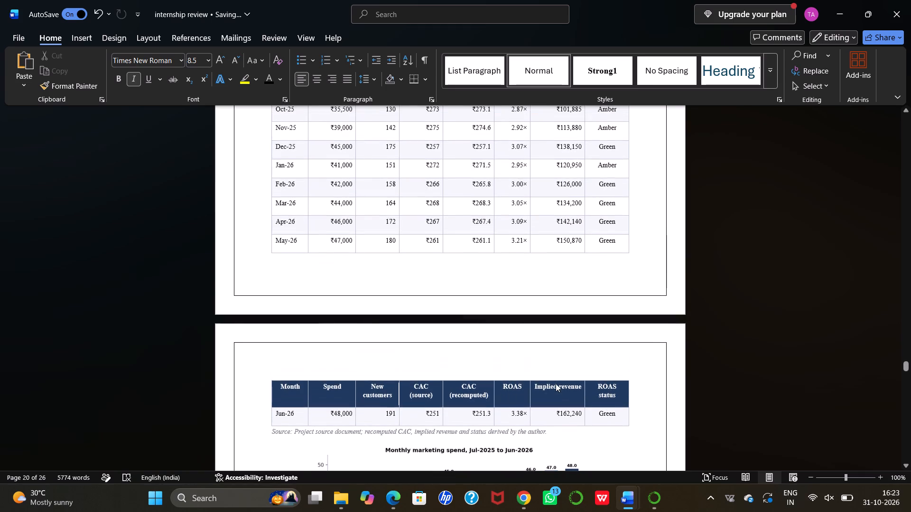
scroll(556, 384, up, 4)
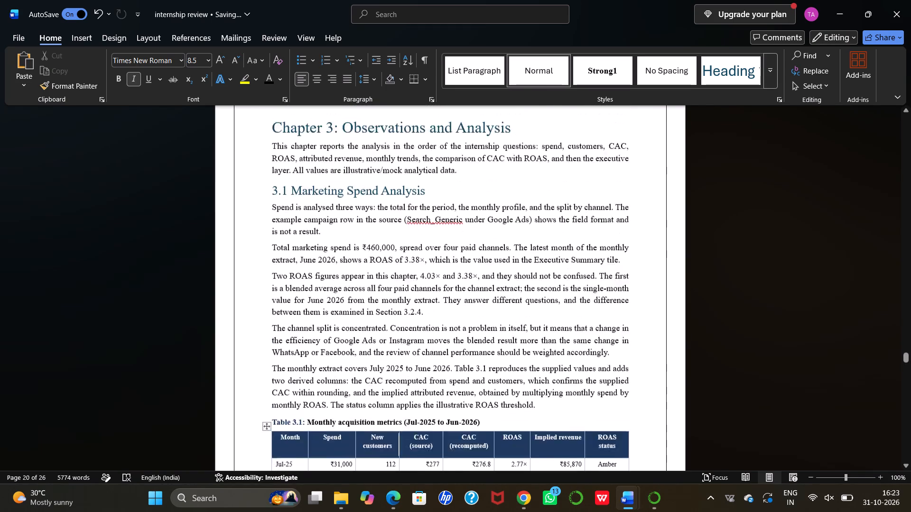
scroll(556, 384, up, 2)
scroll(556, 384, down, 10)
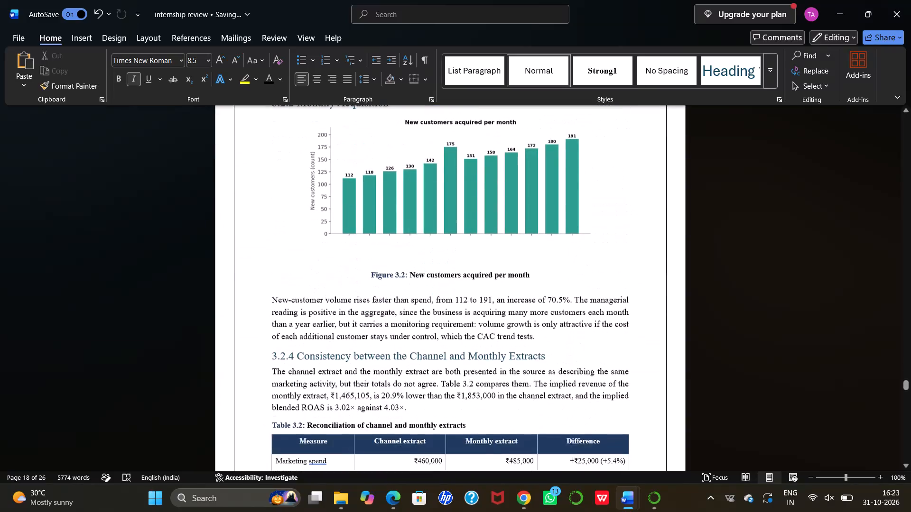
scroll(556, 384, down, 8)
scroll(555, 377, up, 1)
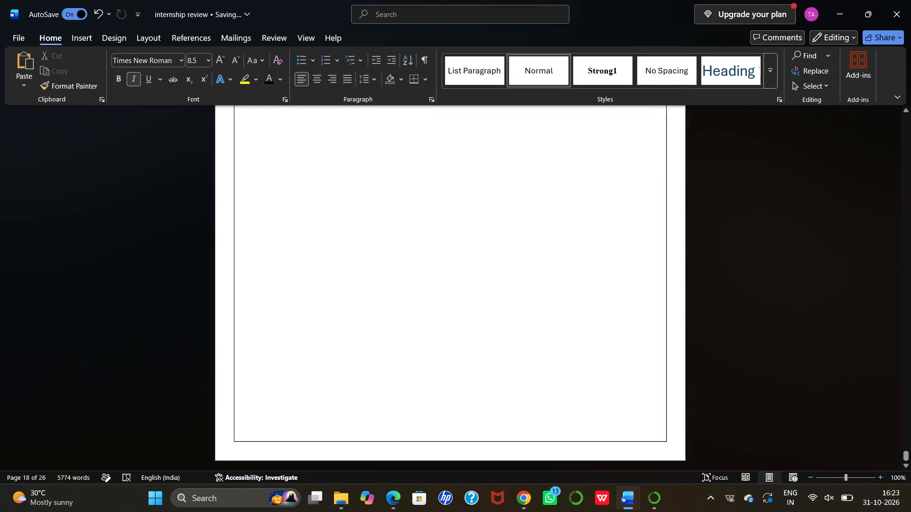
scroll(555, 377, up, 6)
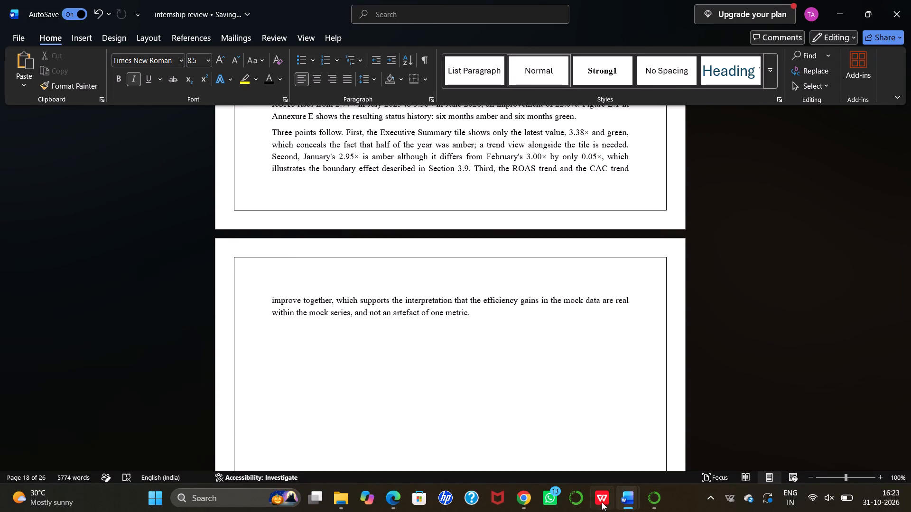
In the S3_46 document, copy section 3.9 RAG Executive KPI Analysis from its heading through Table 3.5's source note.
click(635, 454)
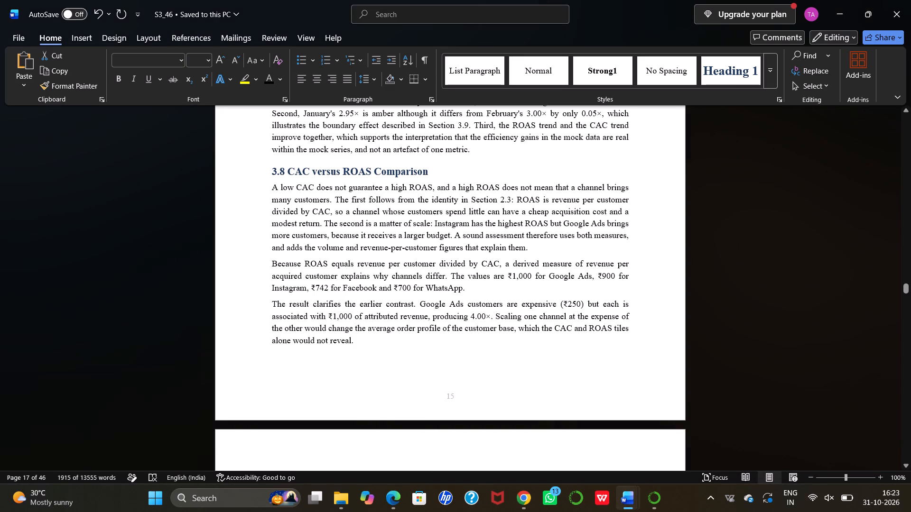
scroll(541, 395, down, 1)
click(540, 351)
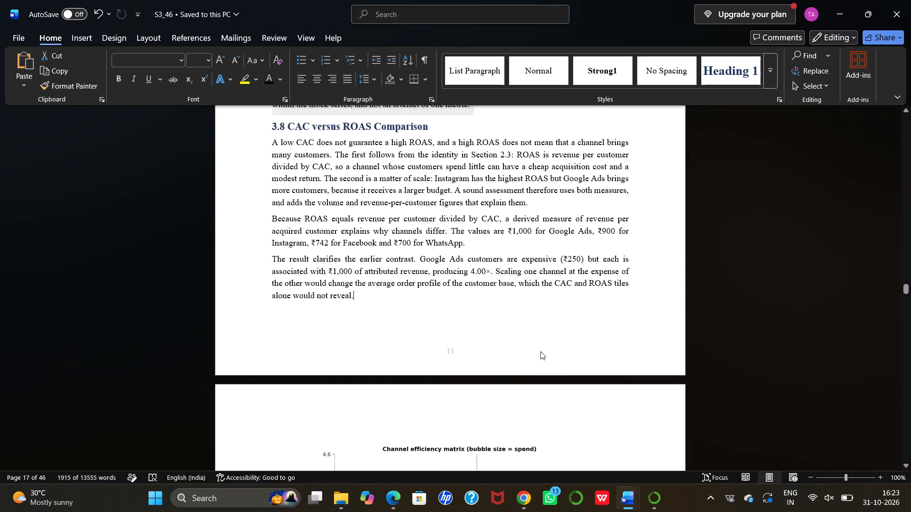
scroll(540, 351, down, 2)
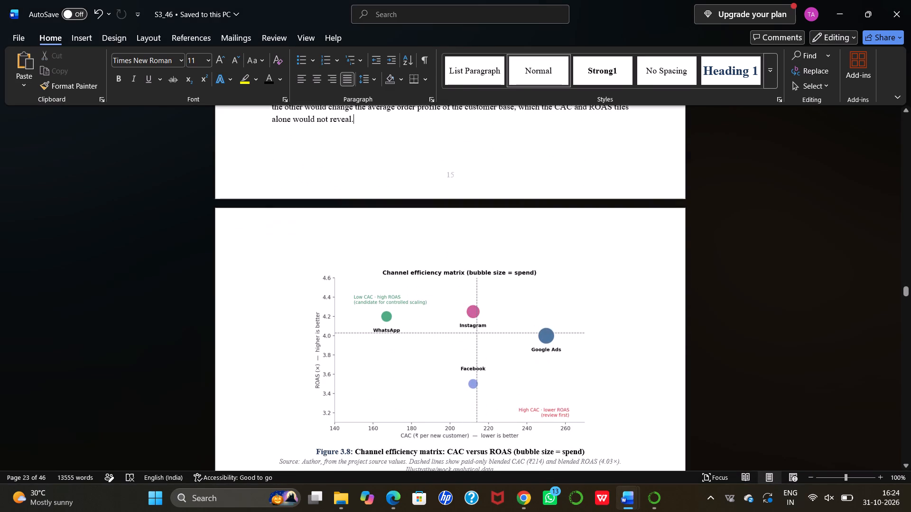
scroll(540, 350, down, 1)
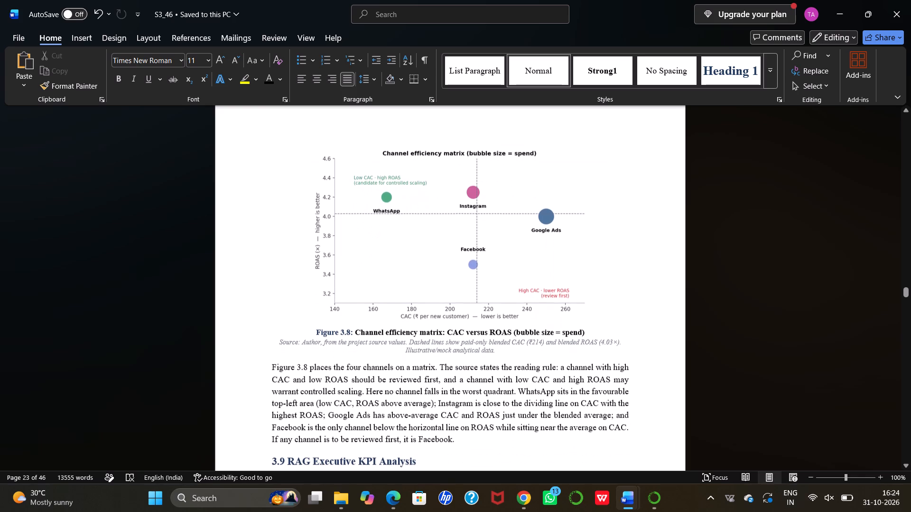
scroll(540, 350, down, 2)
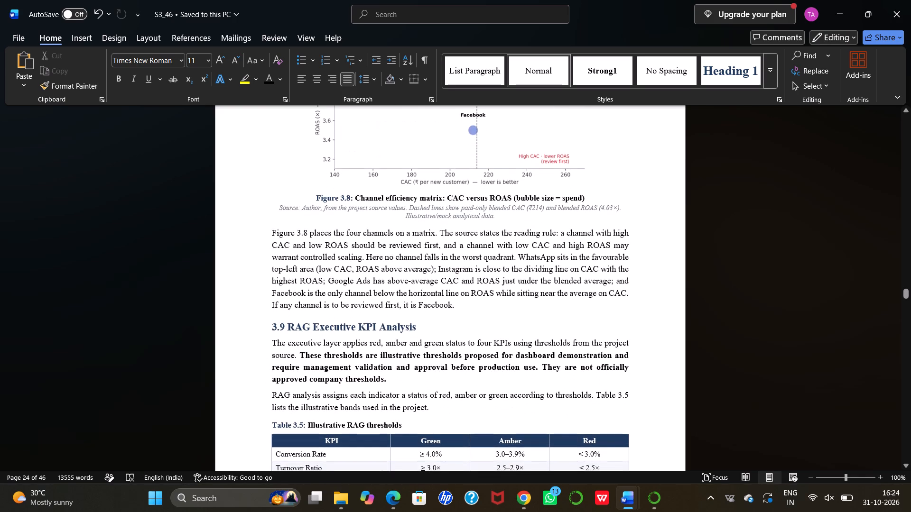
scroll(540, 350, down, 2)
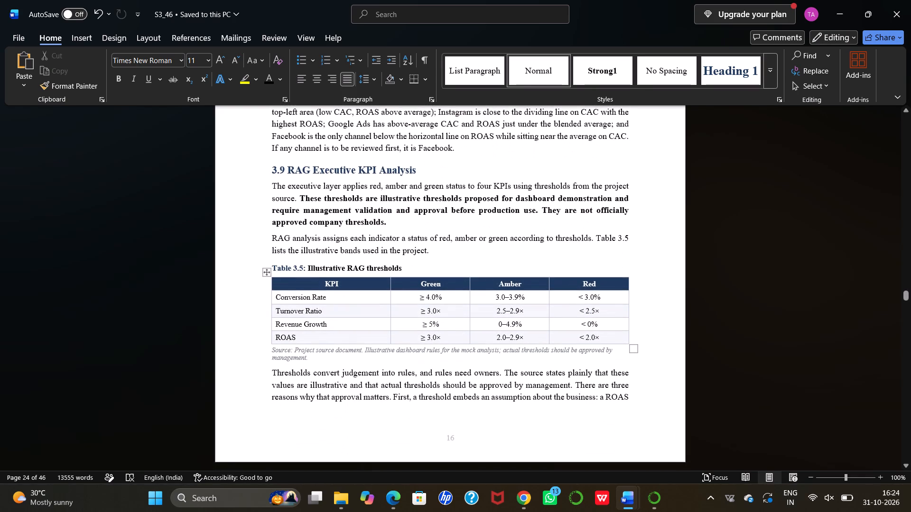
scroll(540, 350, down, 1)
drag(273, 166, 450, 299)
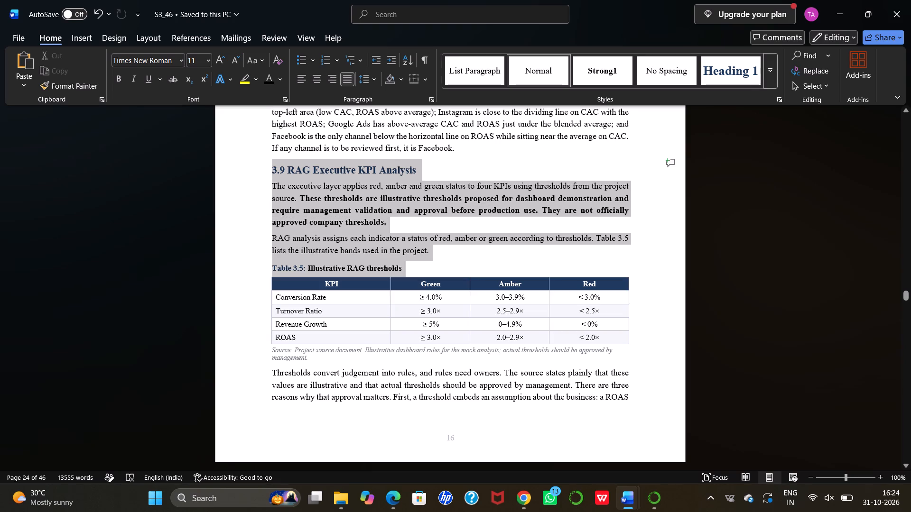
drag(450, 299, 629, 338)
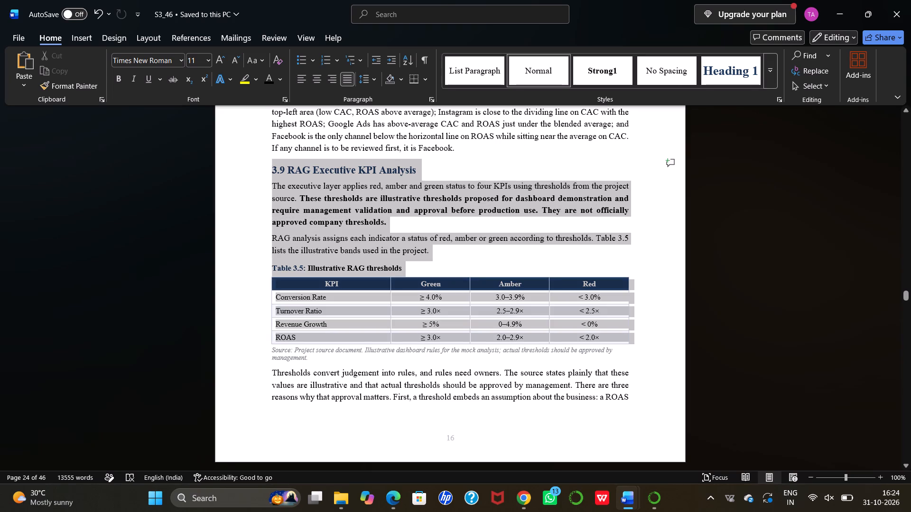
drag(629, 338, 639, 346)
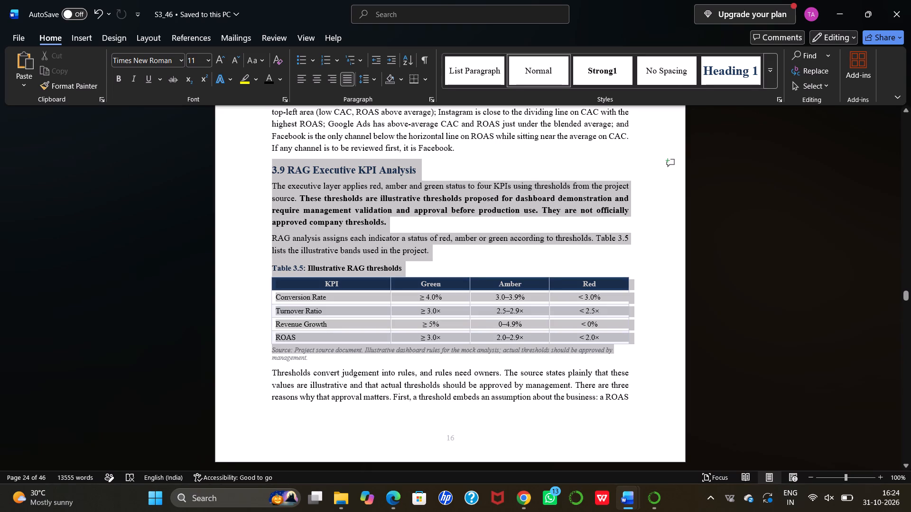
drag(639, 346, 601, 350)
drag(601, 350, 620, 357)
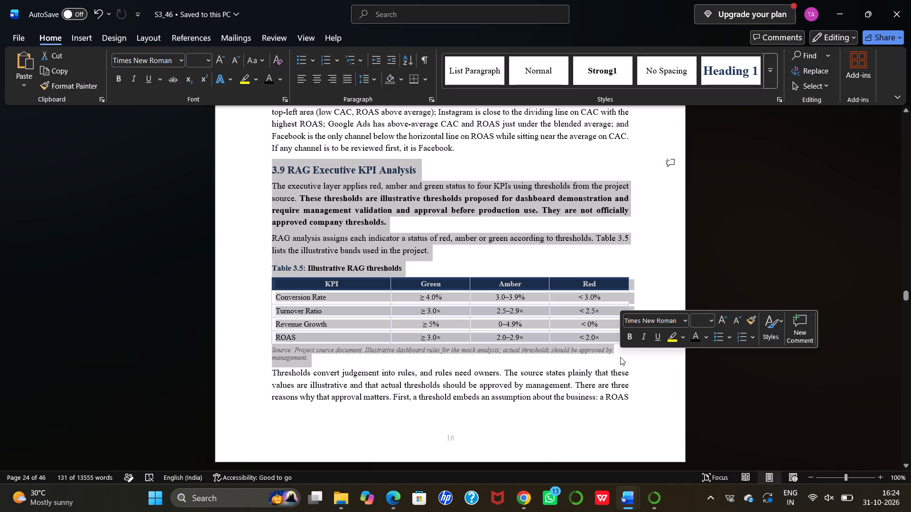
key(ctrl+c)
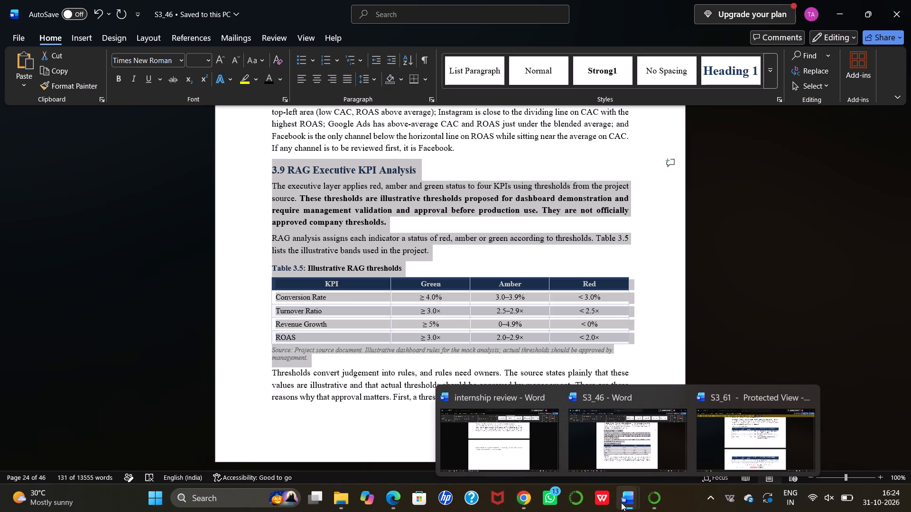
Paste the copied section 3.9 after the last paragraph of the internship review document.
click(532, 468)
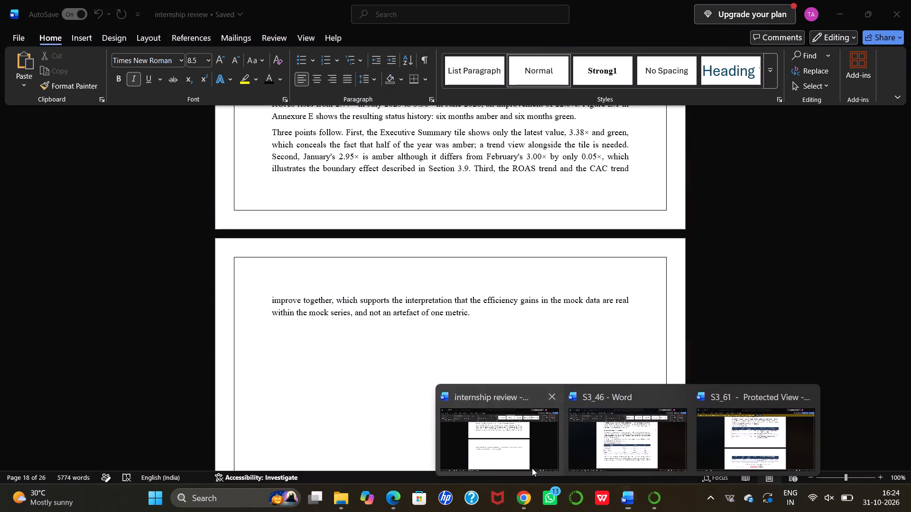
click(293, 328)
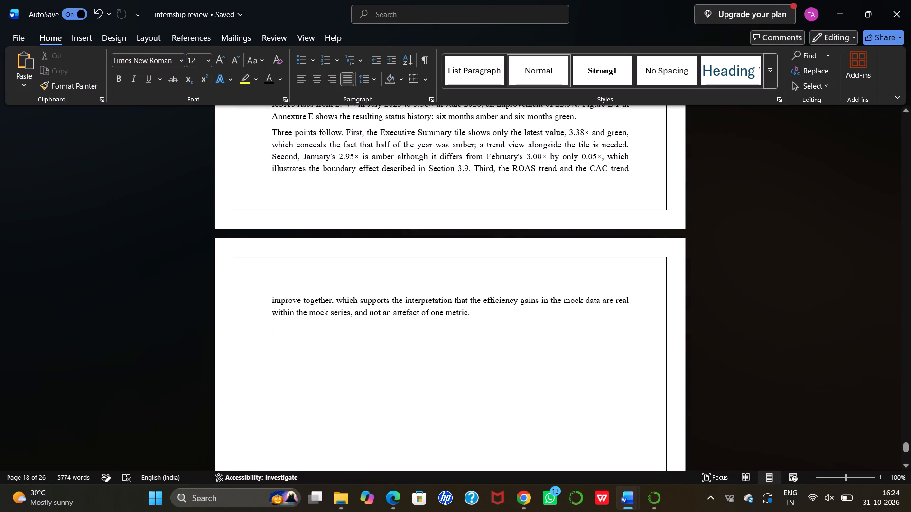
key(ctrl+v)
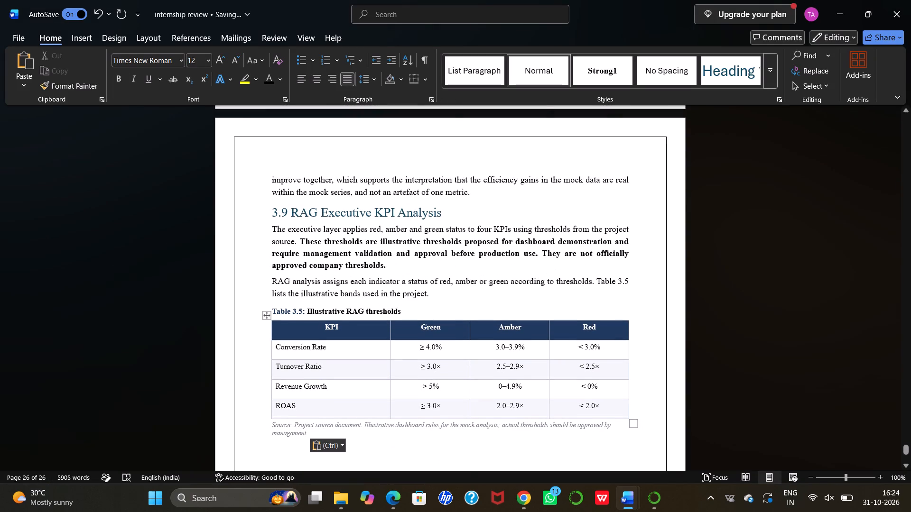
Delete the source note under Table 3.5 Illustrative RAG thresholds and add a blank line below the table.
scroll(293, 328, down, 2)
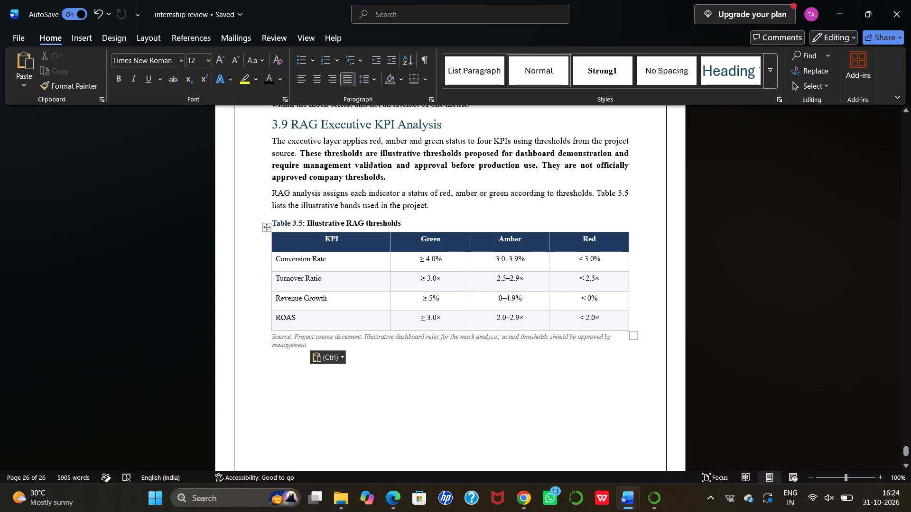
drag(270, 338, 316, 348)
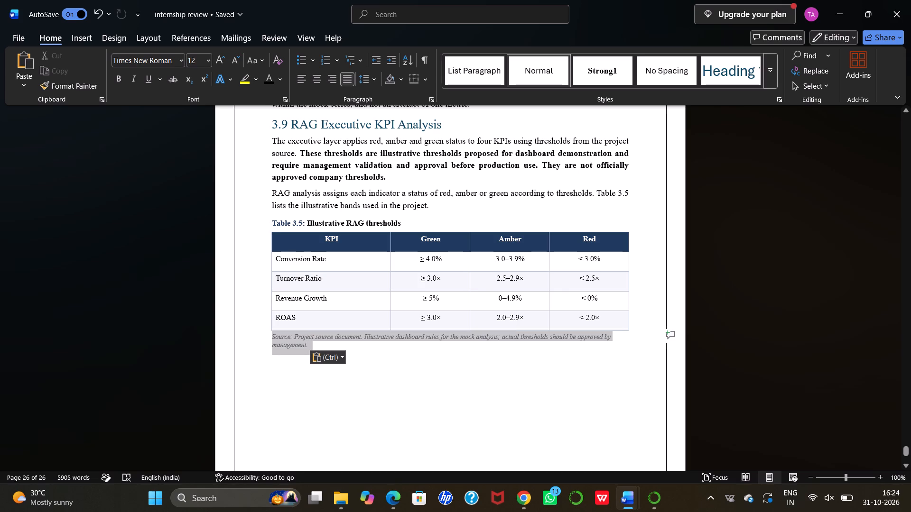
key(BackSpace)
key(Return)
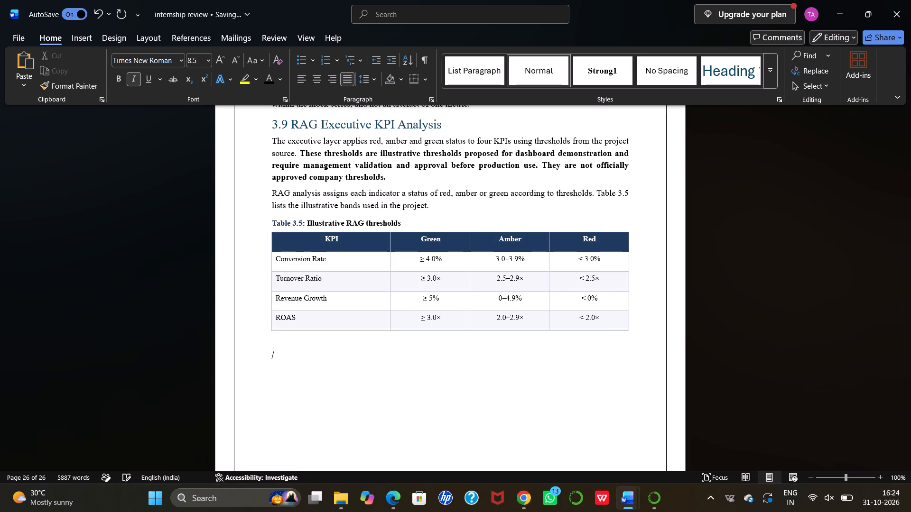
In the S3_46 document, read the rest of section 3.9 after Table 3.5, through the Figure 3.9 RAG bands chart.
scroll(316, 348, down, 2)
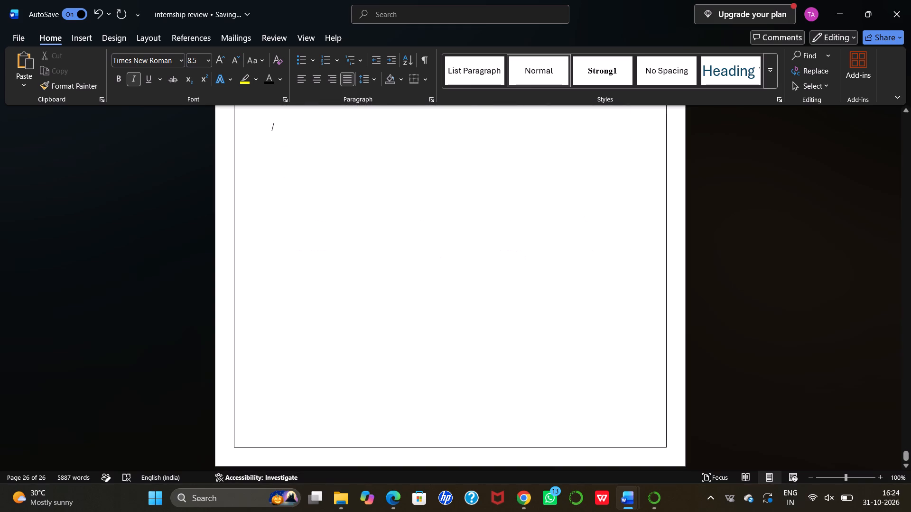
click(605, 439)
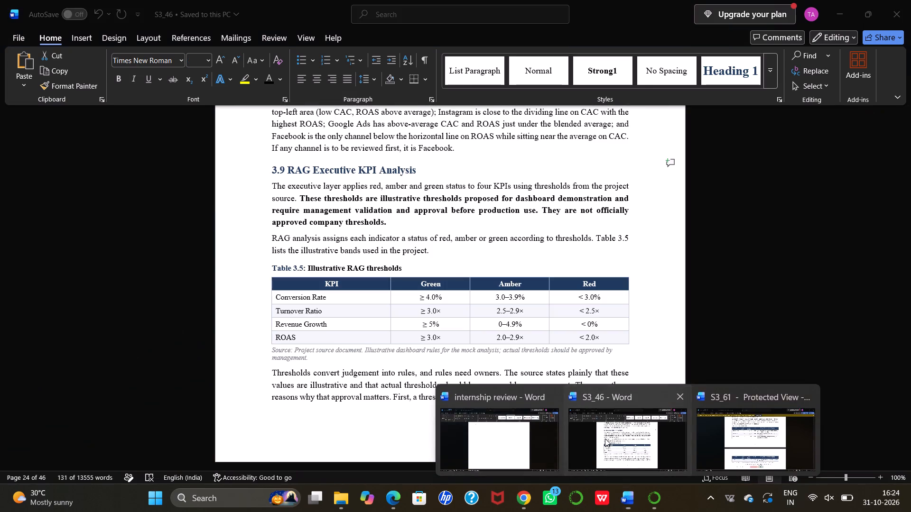
click(640, 347)
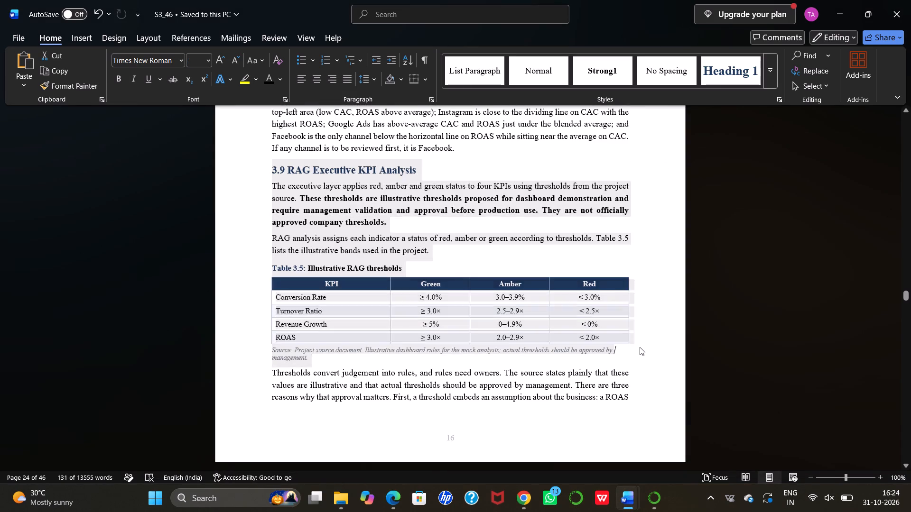
scroll(640, 347, down, 2)
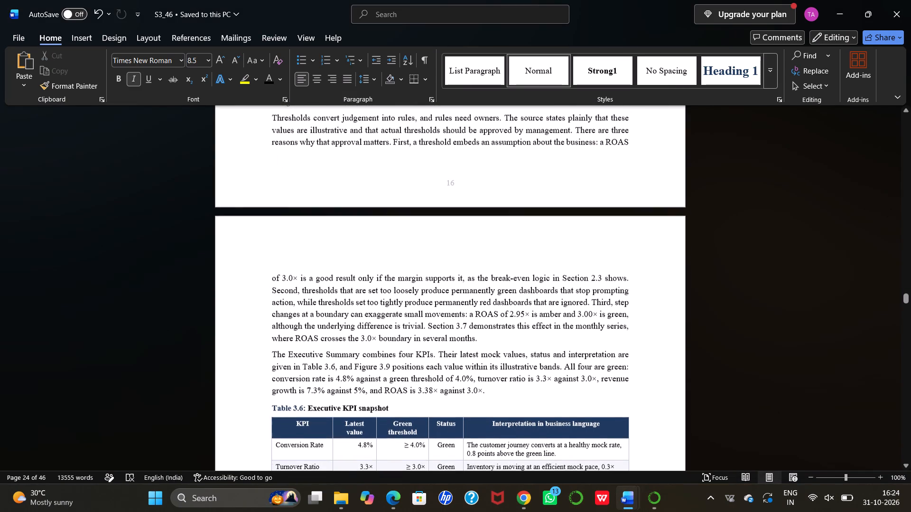
scroll(640, 347, down, 1)
scroll(640, 347, up, 1)
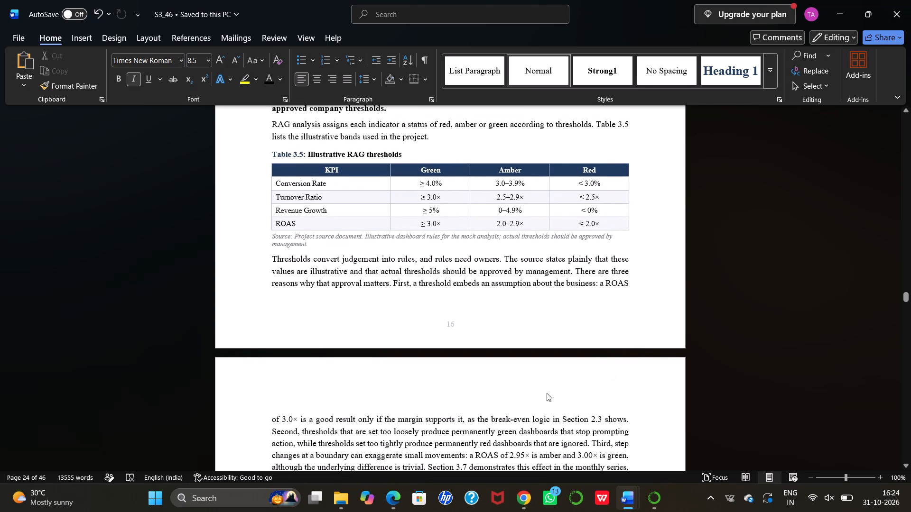
scroll(429, 338, down, 3)
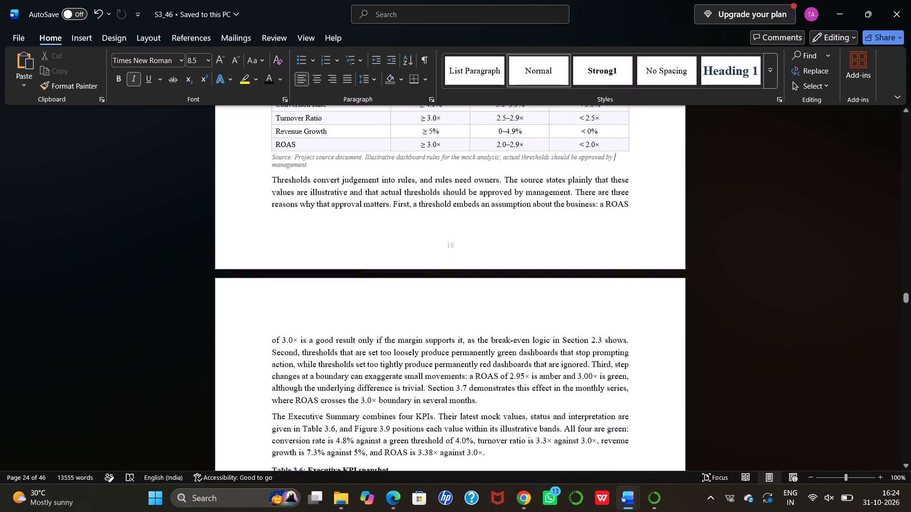
scroll(427, 328, down, 4)
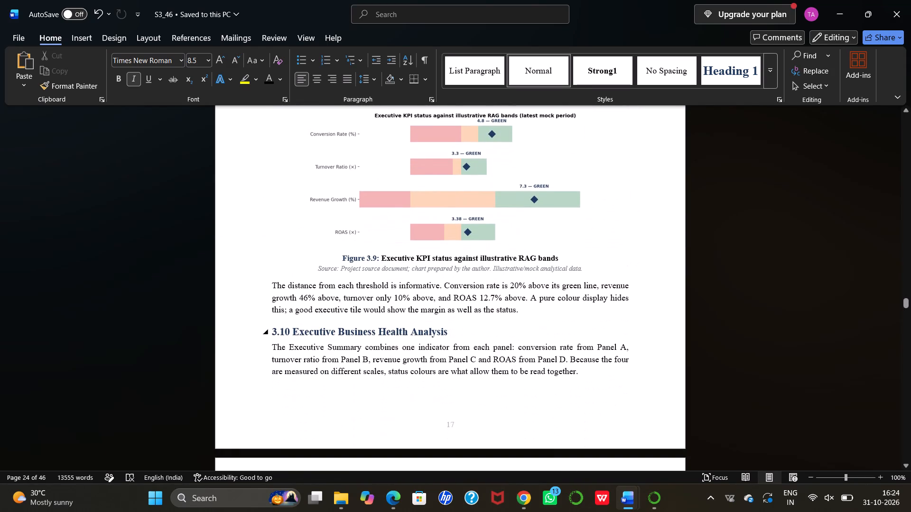
Read S3_46 section 3.10 Executive Business Health Analysis and section 3.11 Executive Dashboard Analysis, through subsection 3.11.3.
scroll(426, 324, down, 4)
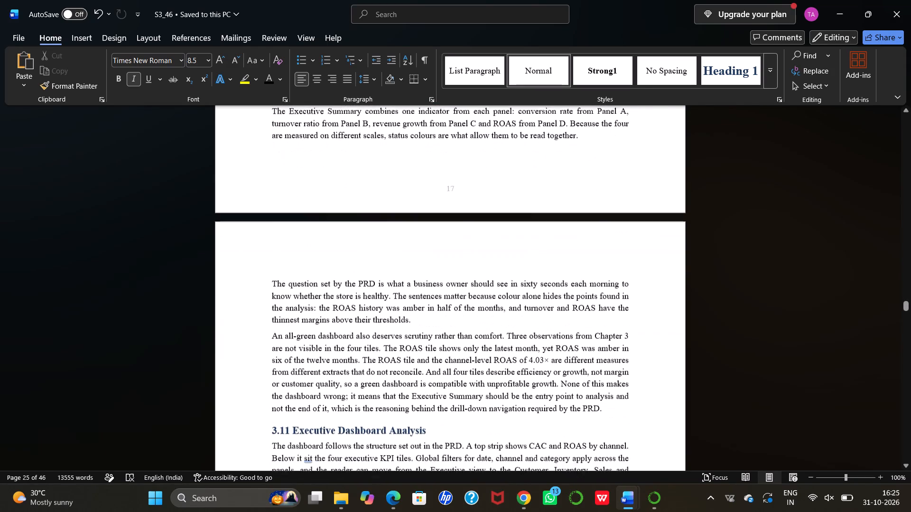
scroll(426, 322, down, 1)
scroll(426, 322, up, 1)
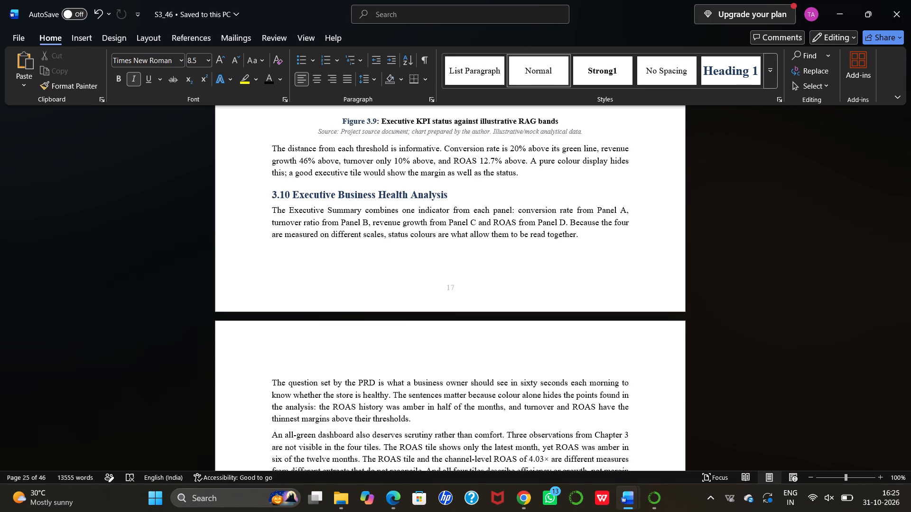
scroll(483, 235, down, 2)
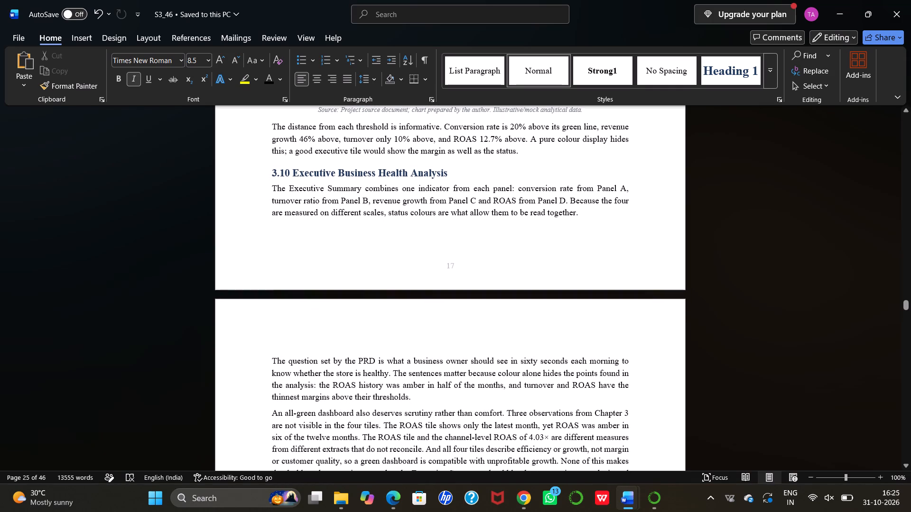
scroll(483, 235, down, 2)
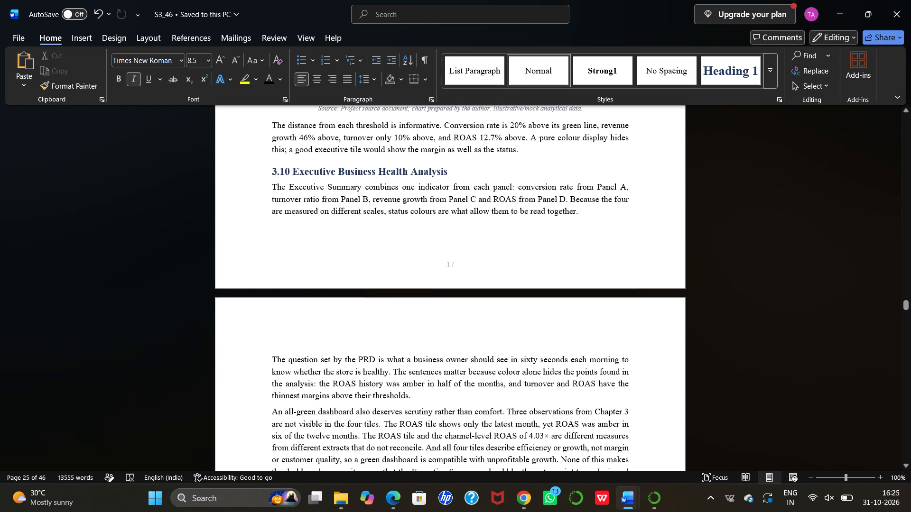
scroll(483, 235, down, 3)
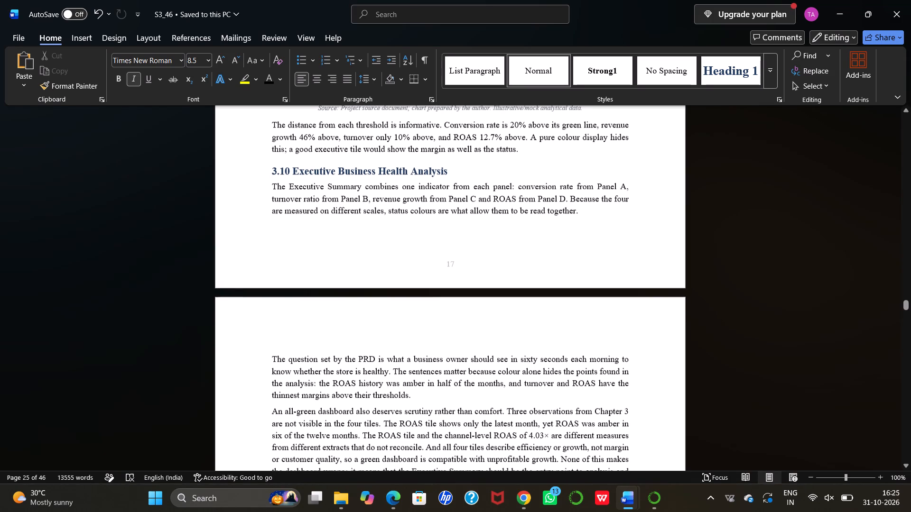
scroll(483, 235, down, 1)
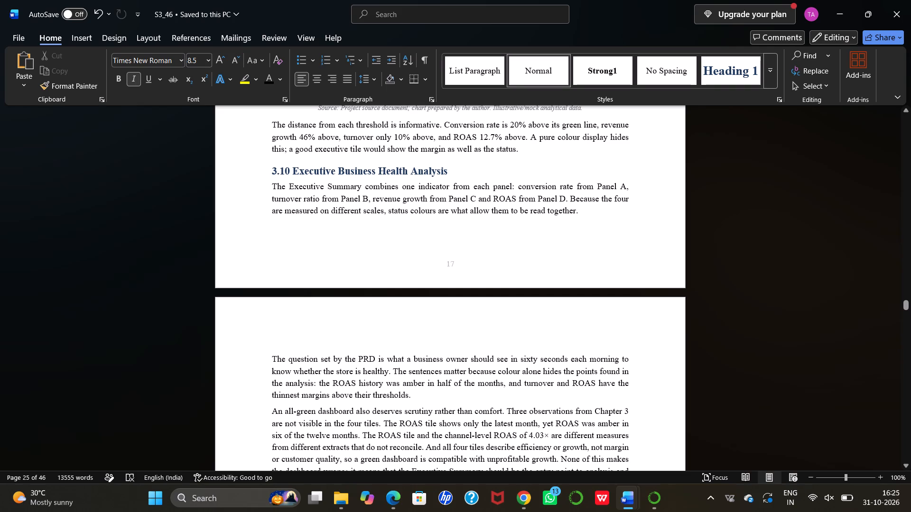
scroll(483, 235, up, 1)
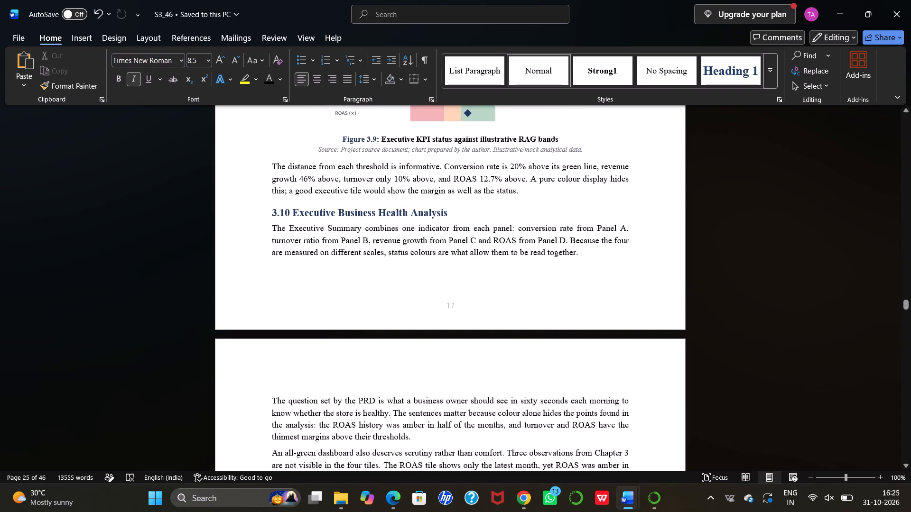
scroll(483, 235, down, 4)
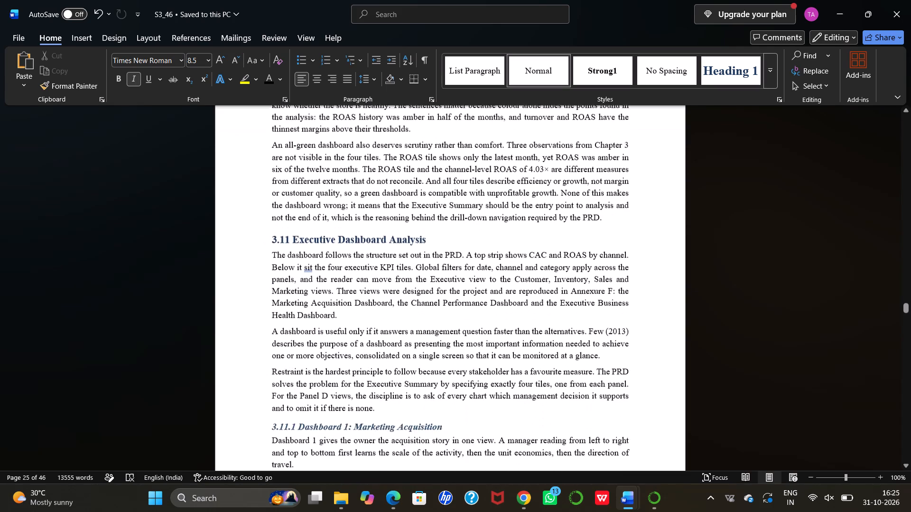
scroll(483, 235, down, 2)
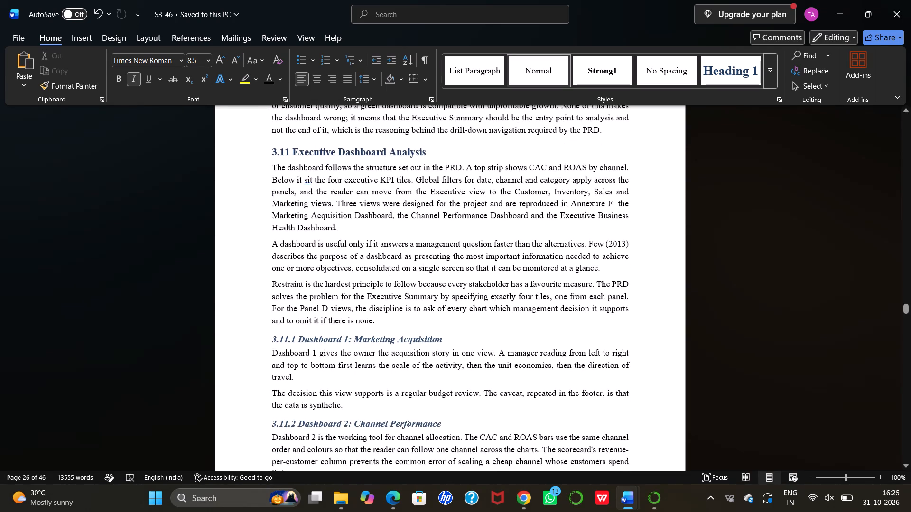
scroll(483, 235, down, 1)
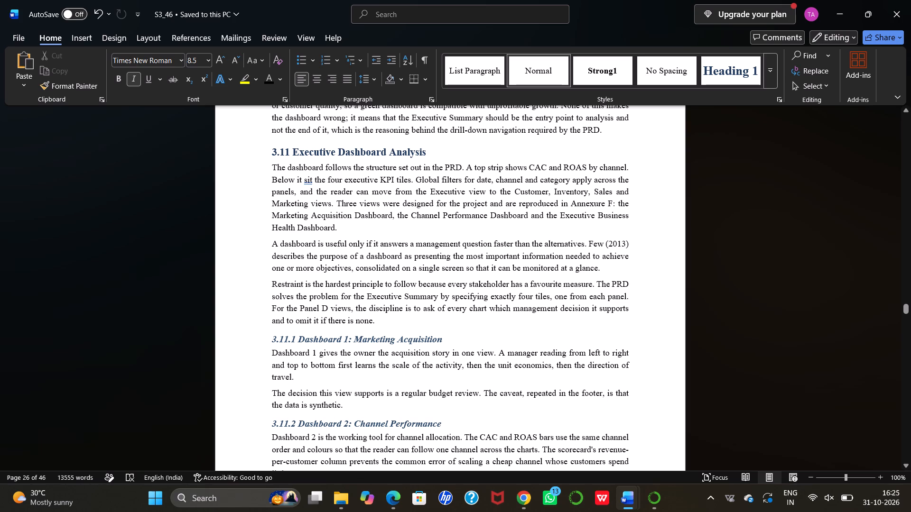
scroll(581, 265, down, 1)
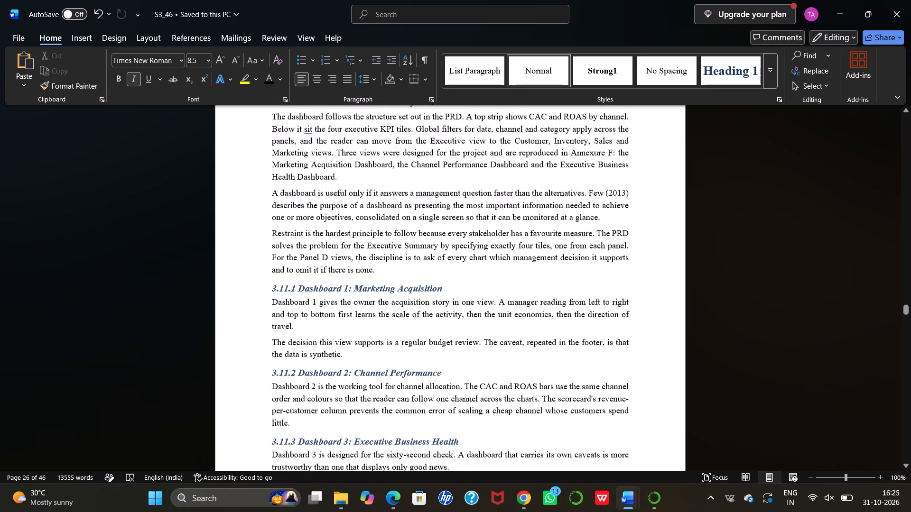
scroll(581, 265, down, 1)
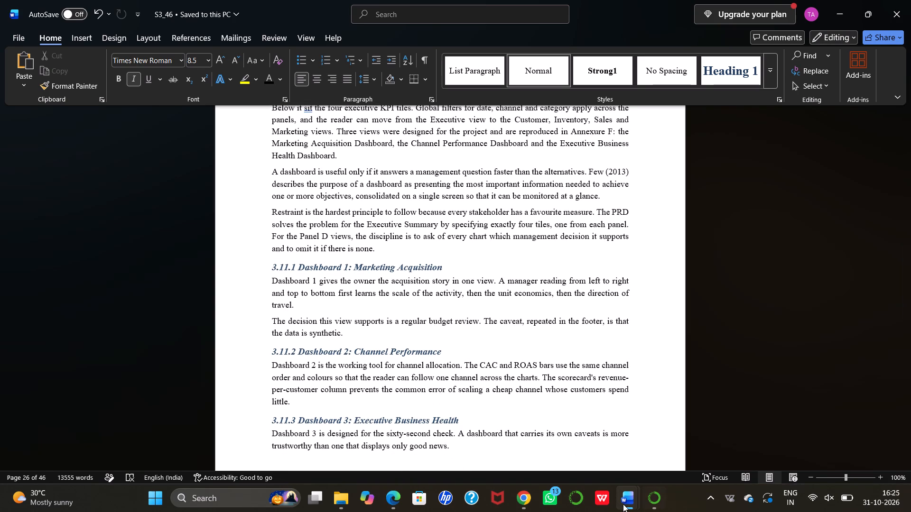
Switch to the S3_61 document and examine its version of Chapter 3, from Table 3.9 Executive KPI snapshot to section 3.12 Cross-Panel Consistency.
click(738, 434)
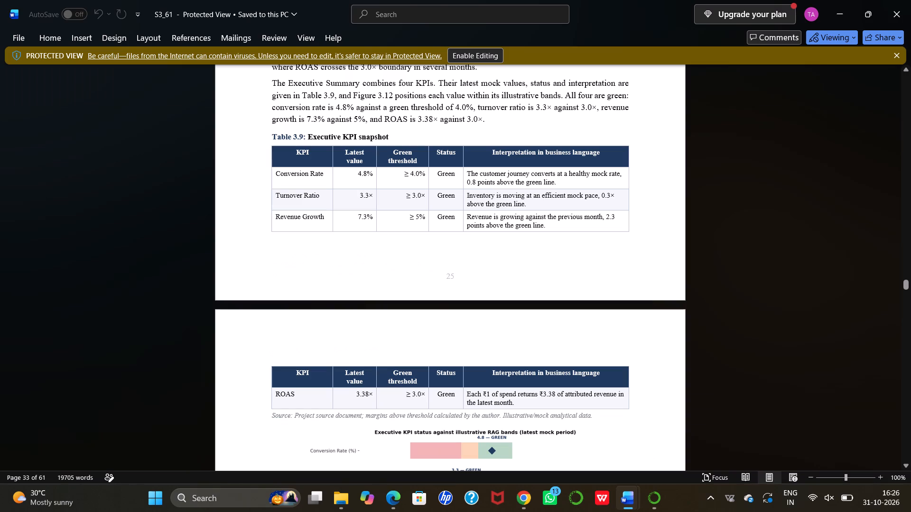
scroll(509, 332, down, 3)
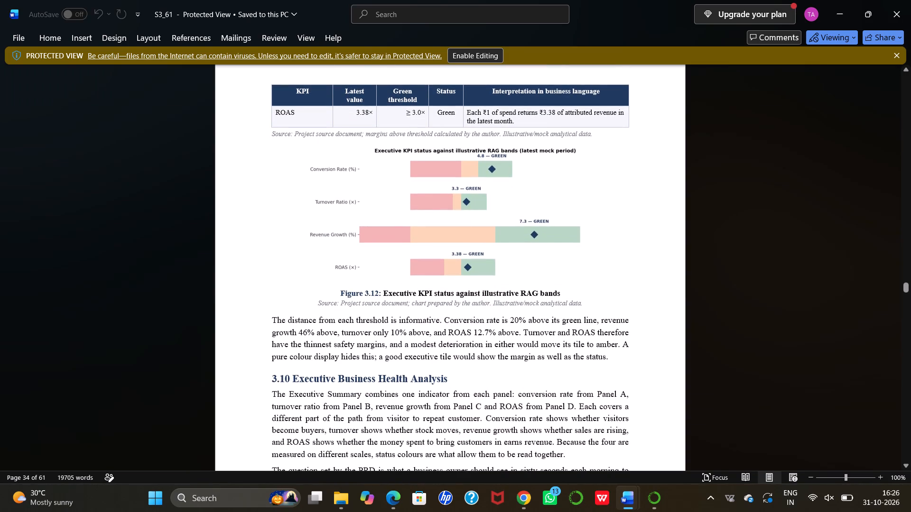
scroll(509, 332, down, 7)
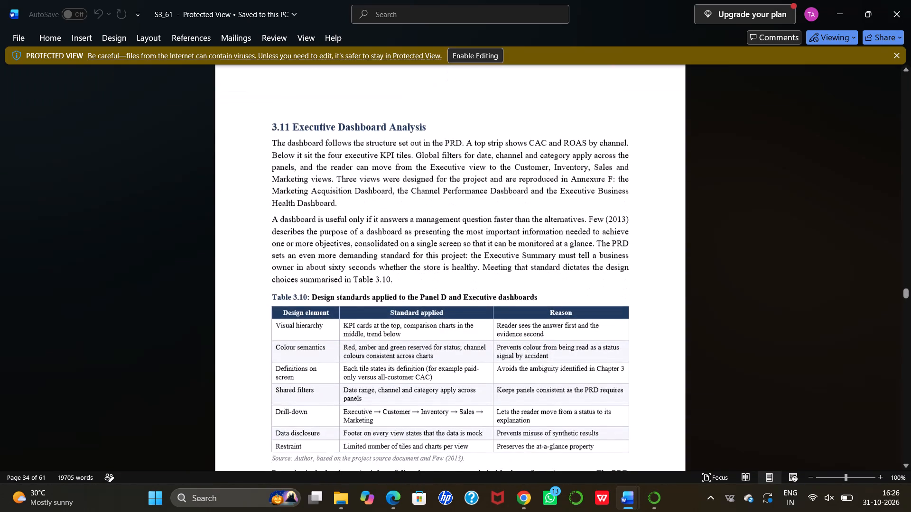
scroll(509, 332, down, 3)
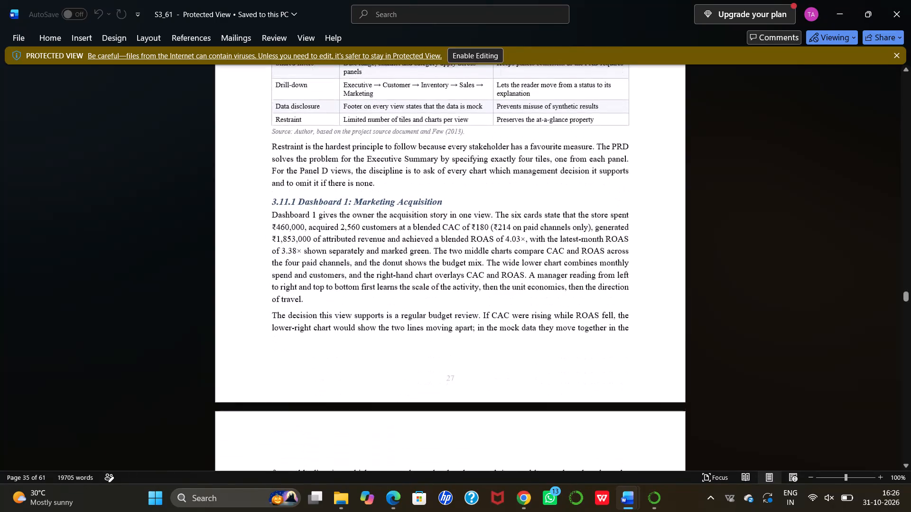
scroll(509, 332, down, 4)
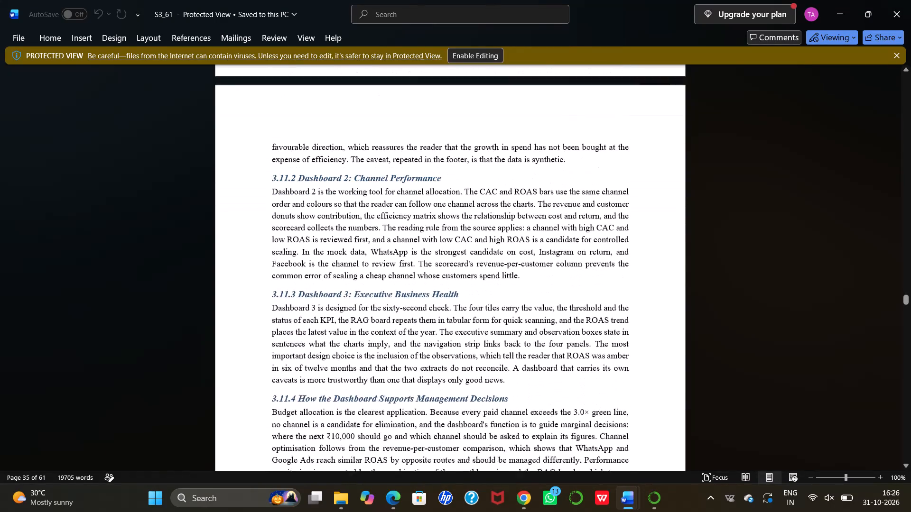
scroll(509, 332, down, 5)
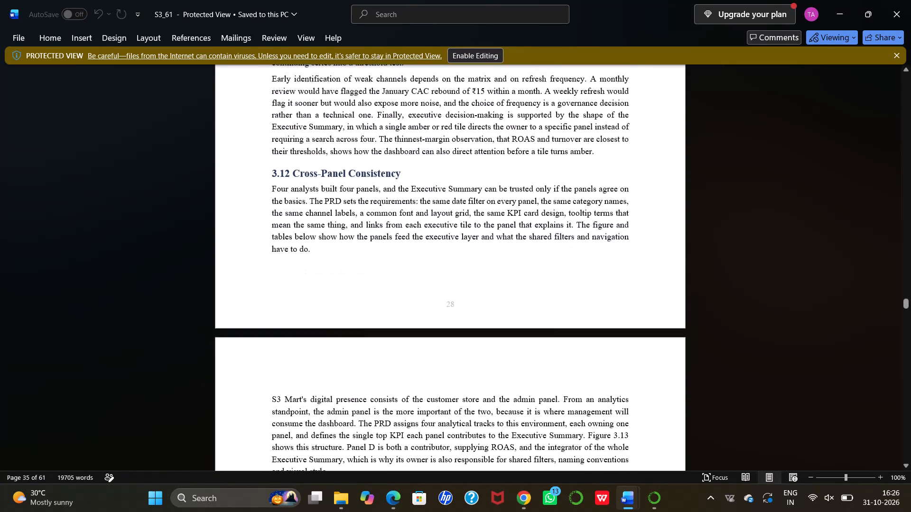
scroll(509, 332, down, 1)
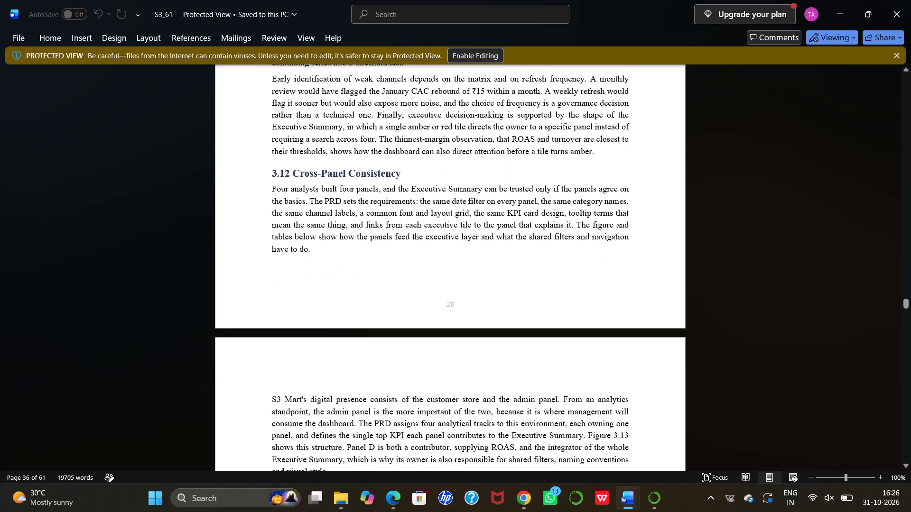
click(522, 493)
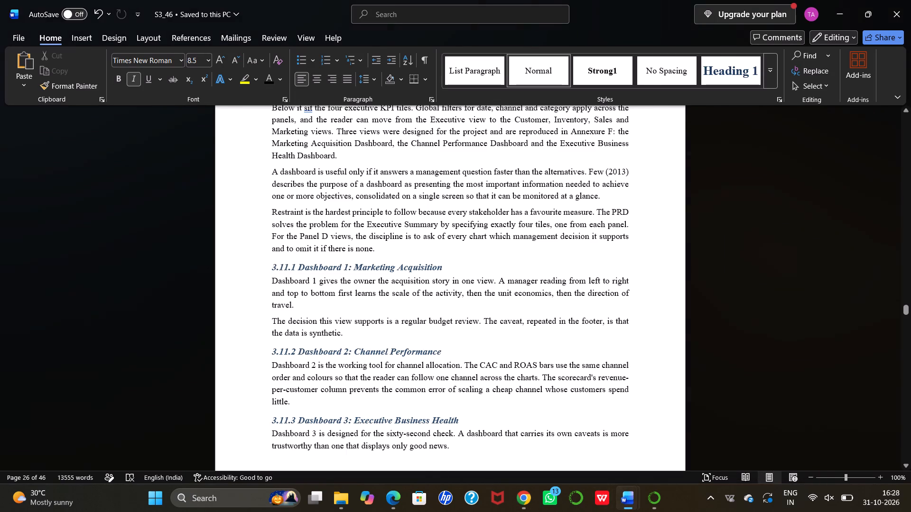
scroll(542, 359, up, 2)
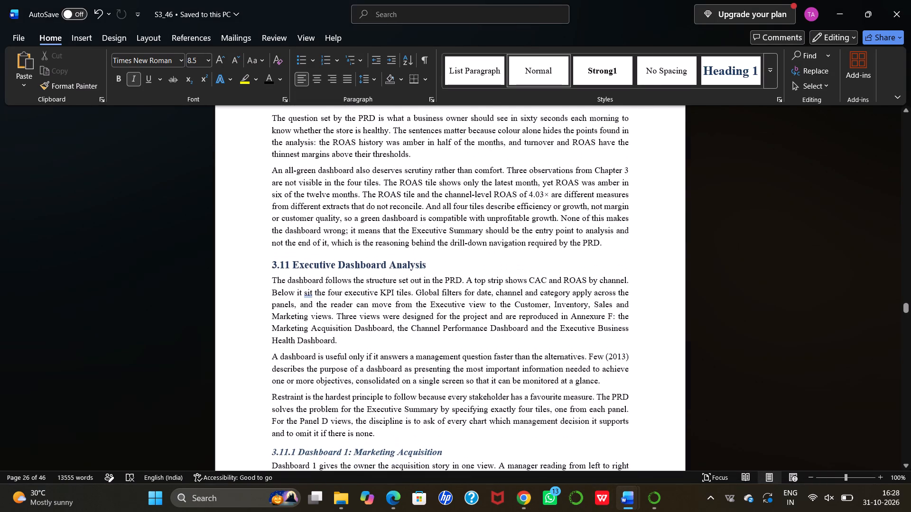
scroll(542, 359, up, 1)
scroll(542, 359, down, 1)
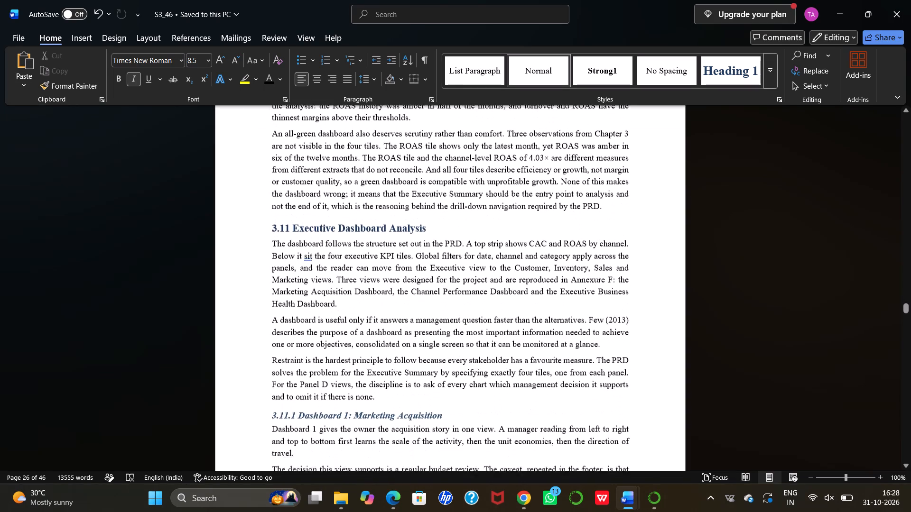
scroll(542, 359, down, 5)
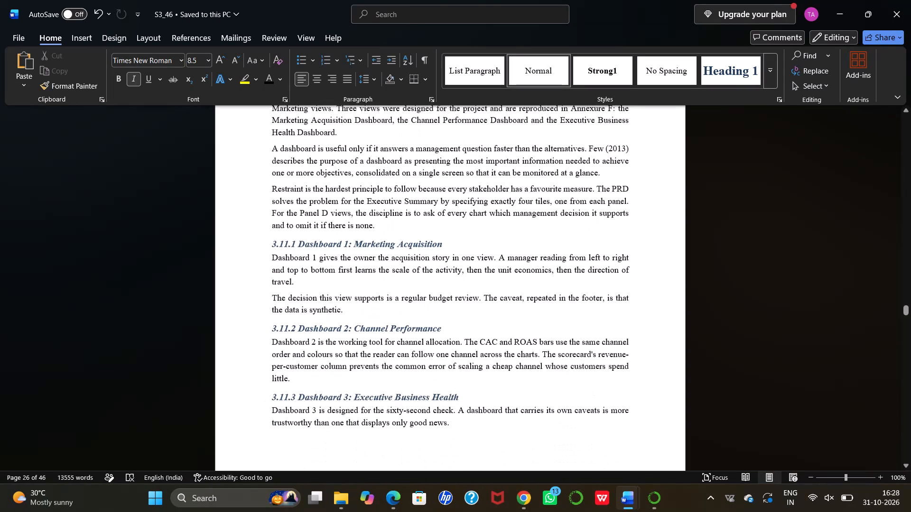
scroll(542, 359, down, 1)
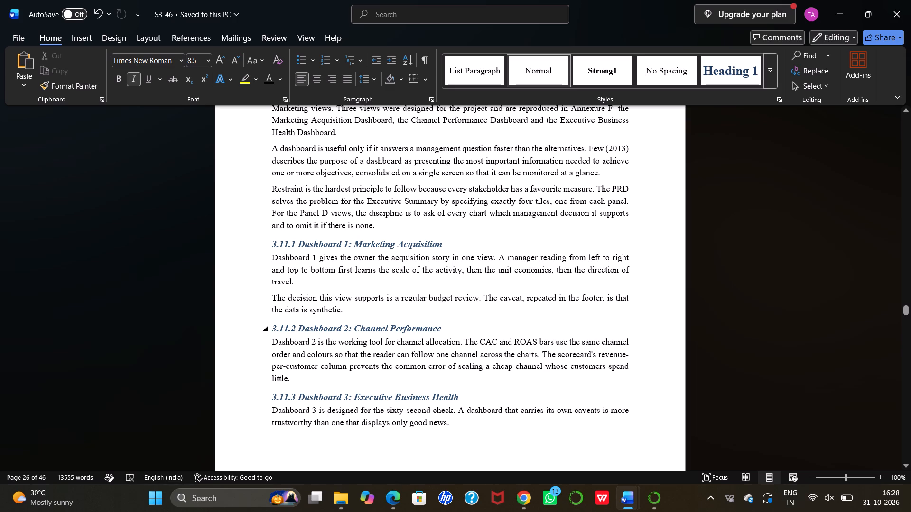
Go back through S3_46's section 3.10 Executive Business Health Analysis and examine Figure 3.9 on executive KPI status.
scroll(461, 320, up, 3)
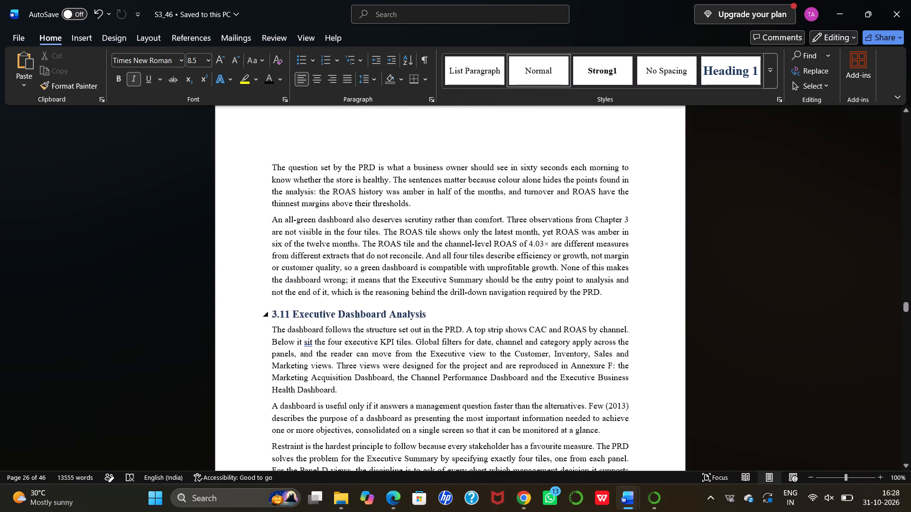
scroll(461, 320, up, 3)
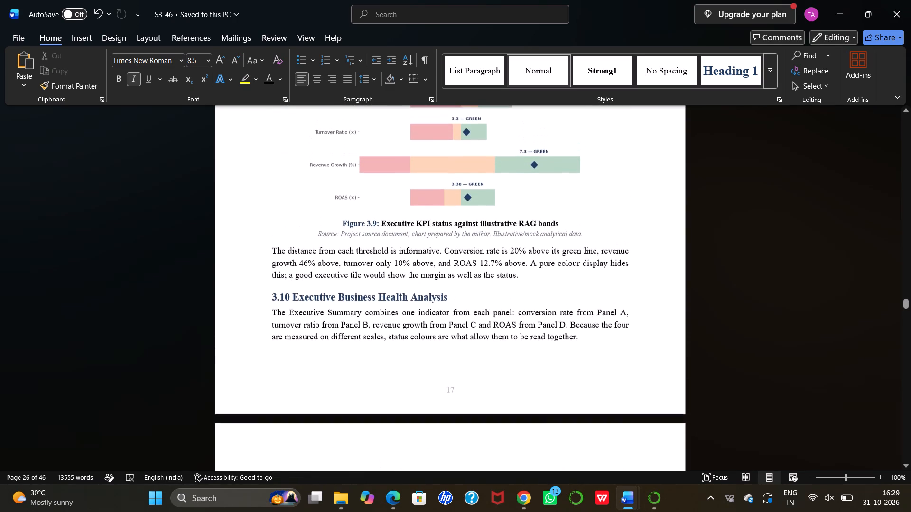
scroll(461, 320, up, 2)
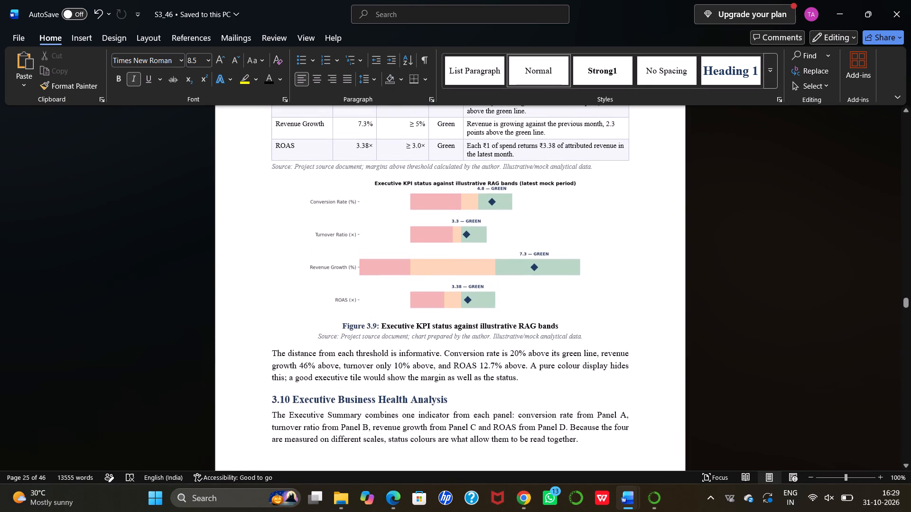
scroll(461, 320, up, 15)
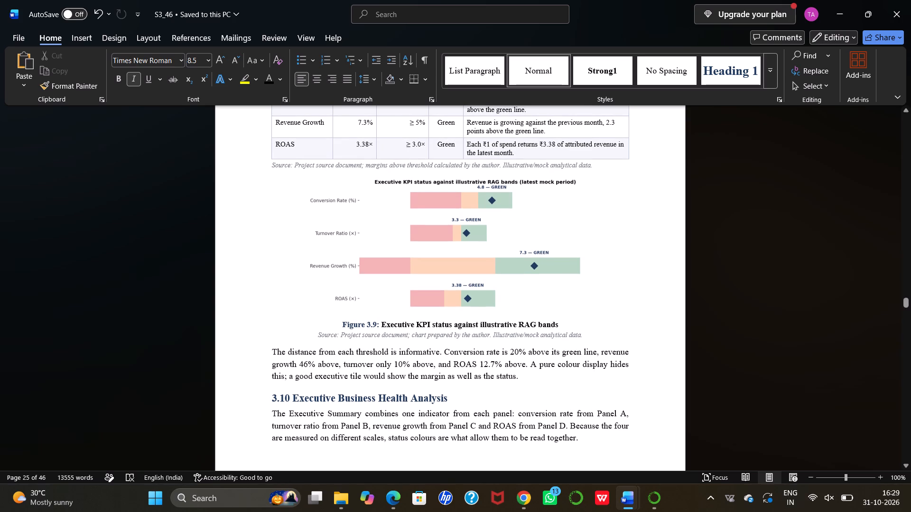
scroll(461, 320, down, 1)
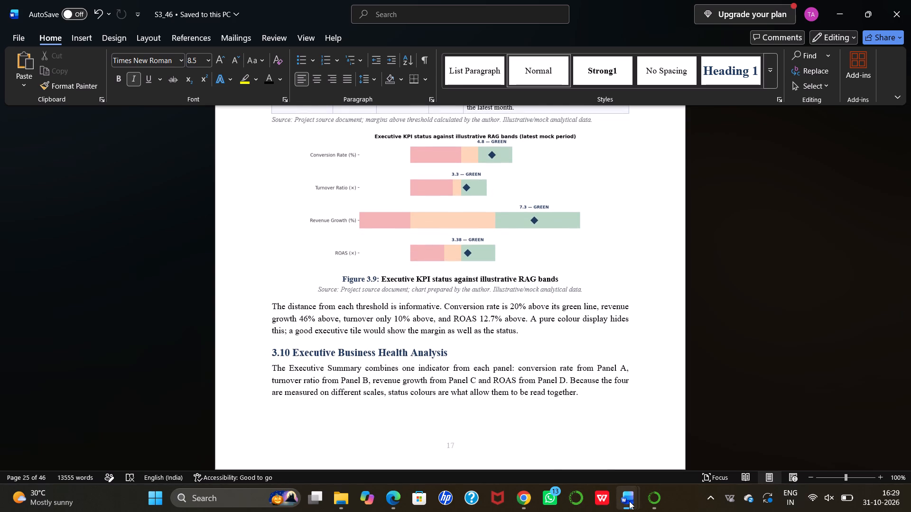
Check where internship review ends and find the matching place around Table 3.5 in S3_46's section 3.9.
click(534, 449)
scroll(467, 298, up, 1)
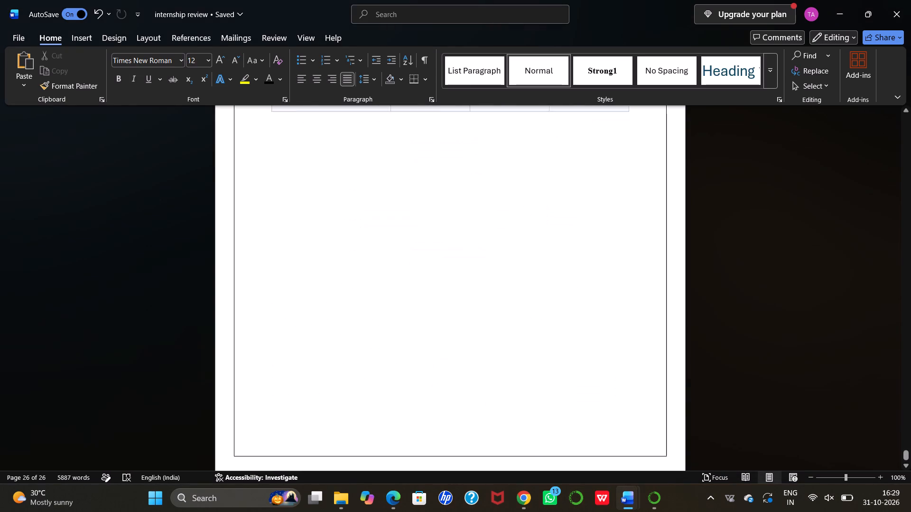
scroll(467, 298, up, 1)
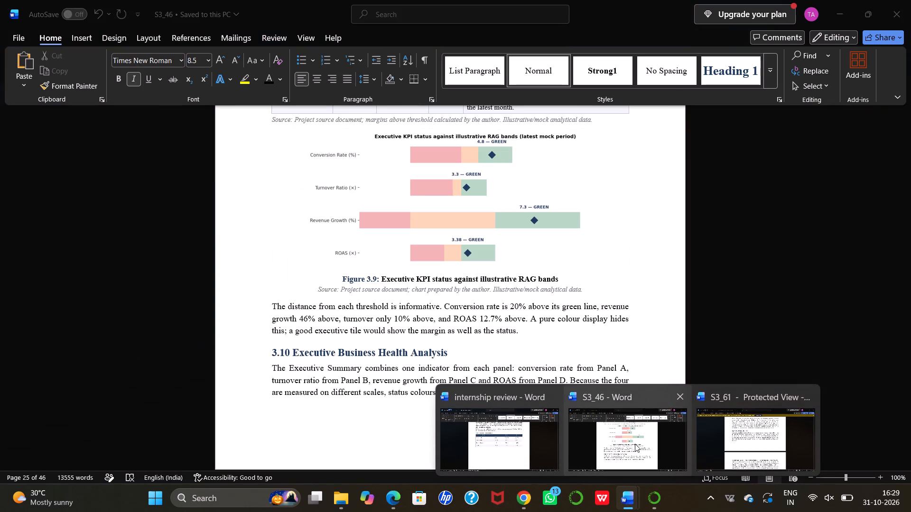
click(635, 444)
scroll(544, 298, up, 2)
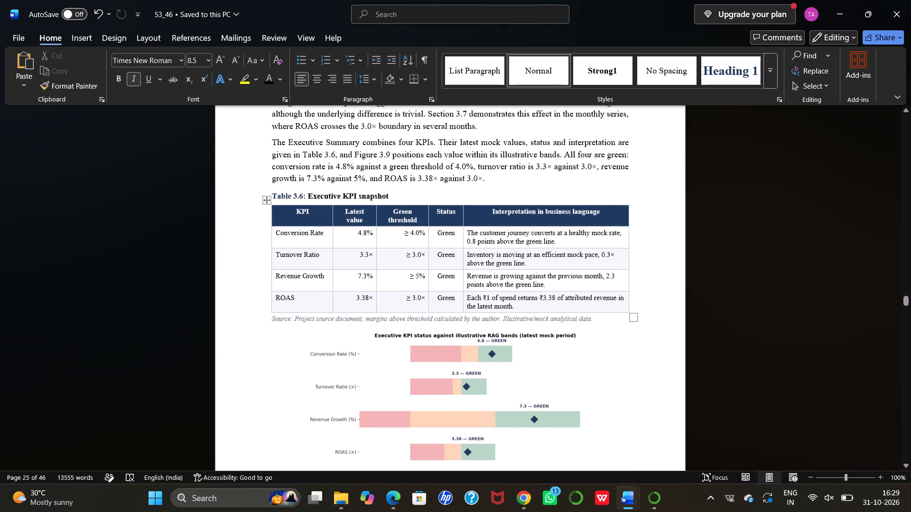
scroll(544, 298, up, 2)
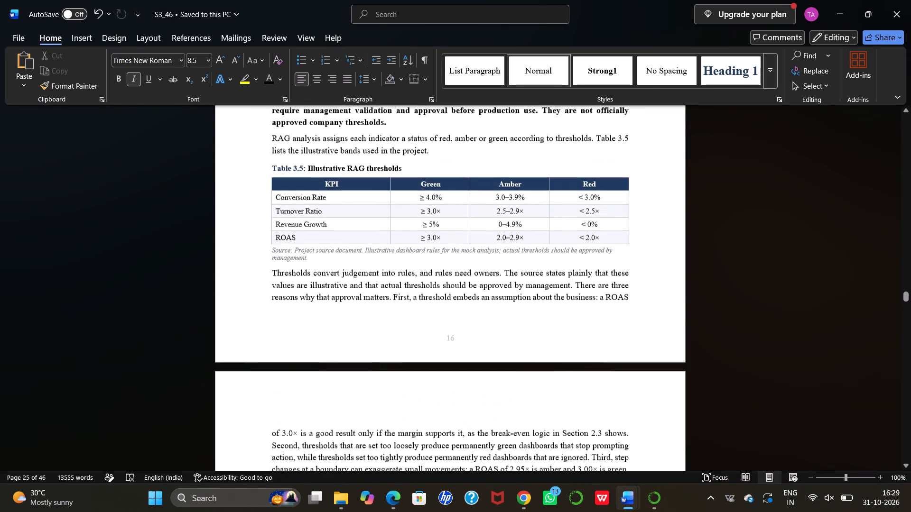
scroll(544, 298, up, 1)
scroll(544, 298, right, 1)
scroll(544, 298, up, 2)
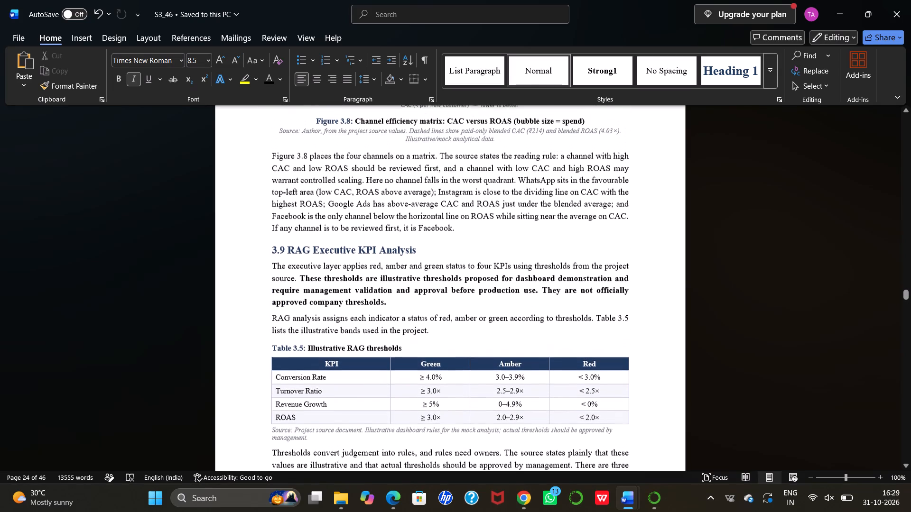
Look over Figure 3.8, the channel efficiency matrix, and section 3.8 CAC versus ROAS Comparison in S3_46.
scroll(544, 298, up, 3)
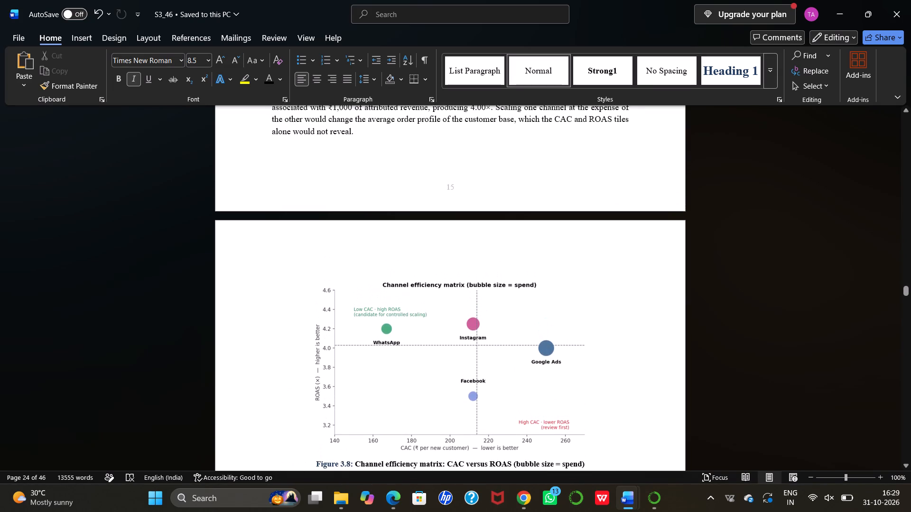
scroll(544, 298, up, 4)
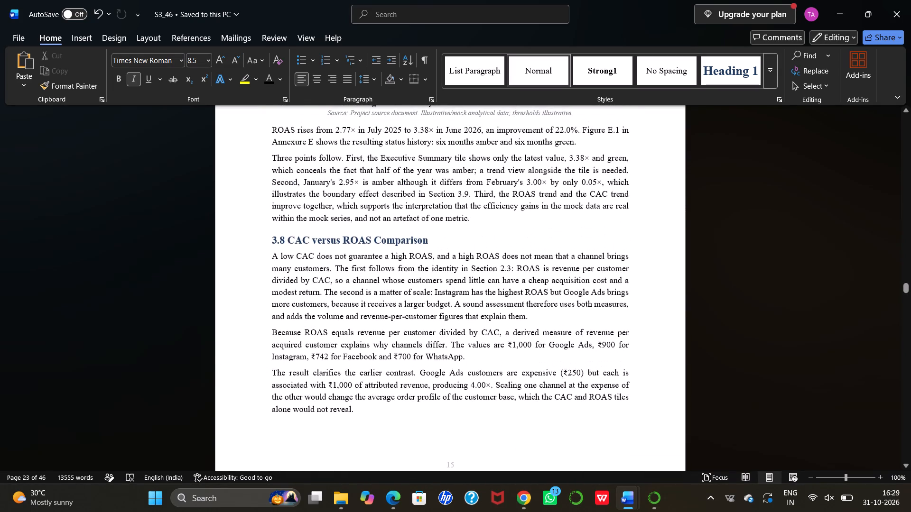
scroll(544, 298, up, 1)
Examine S3_46's section 3.9 RAG Executive KPI Analysis, comparing the thresholds in Table 3.5 with the KPI snapshot in Table 3.6.
scroll(544, 298, down, 6)
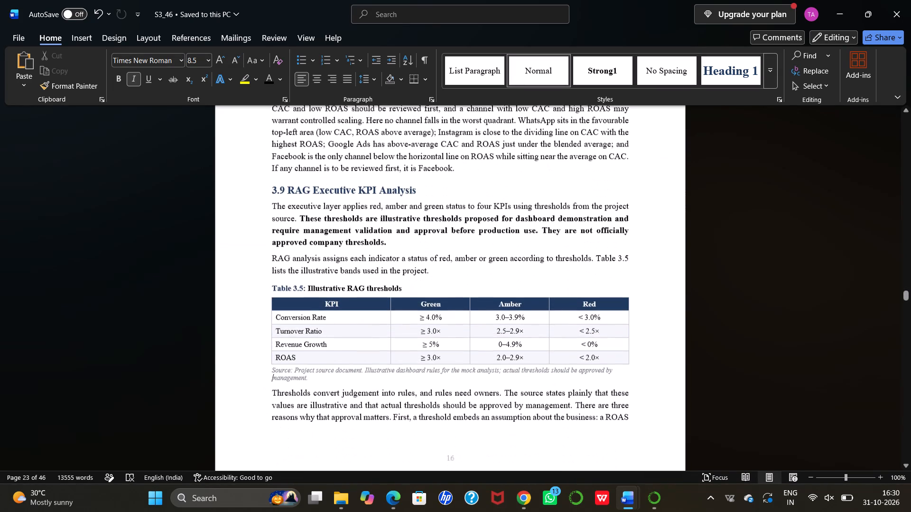
scroll(544, 298, down, 3)
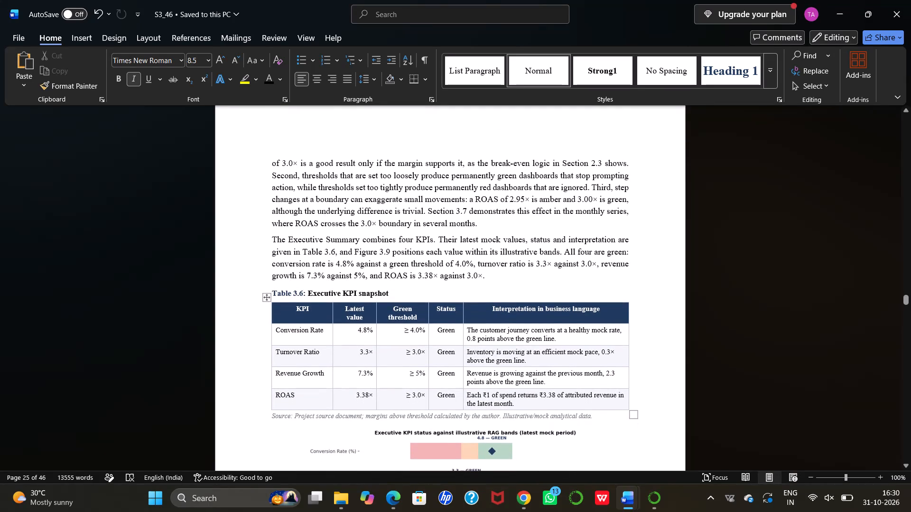
scroll(544, 298, down, 1)
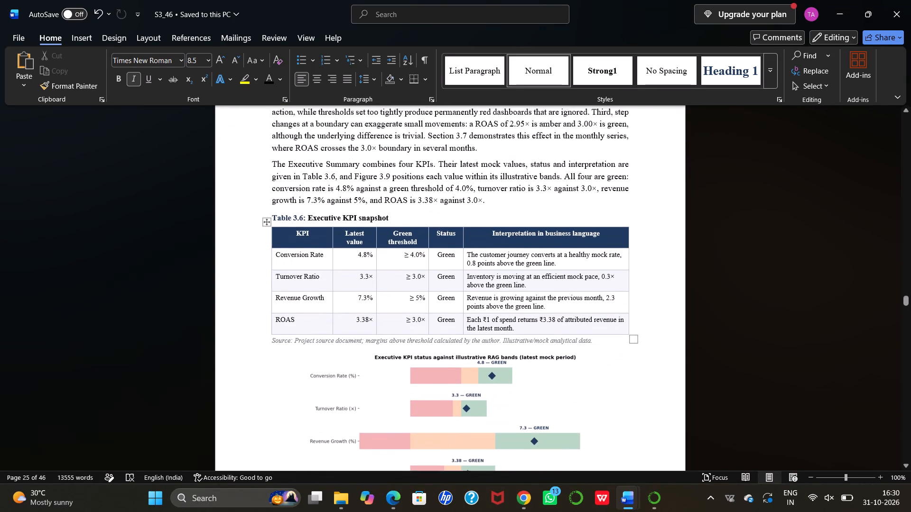
scroll(544, 298, down, 1)
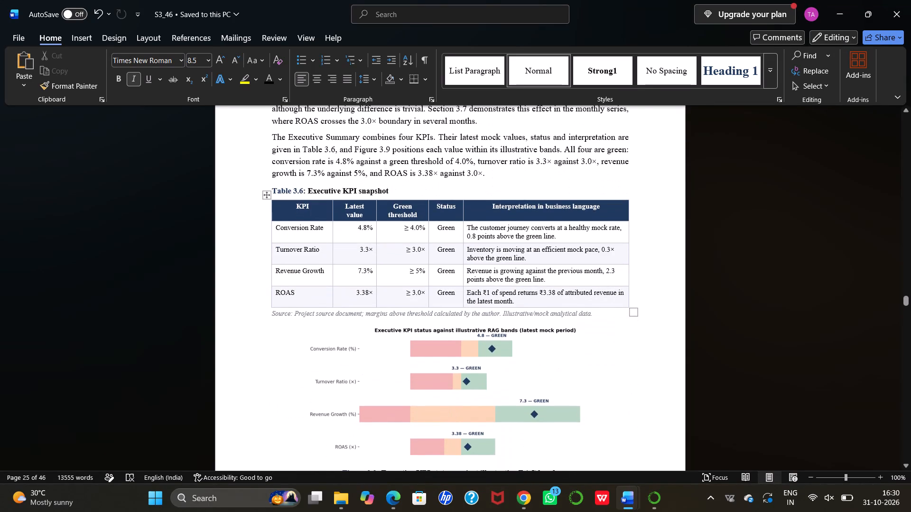
scroll(544, 298, right, 1)
scroll(544, 298, up, 2)
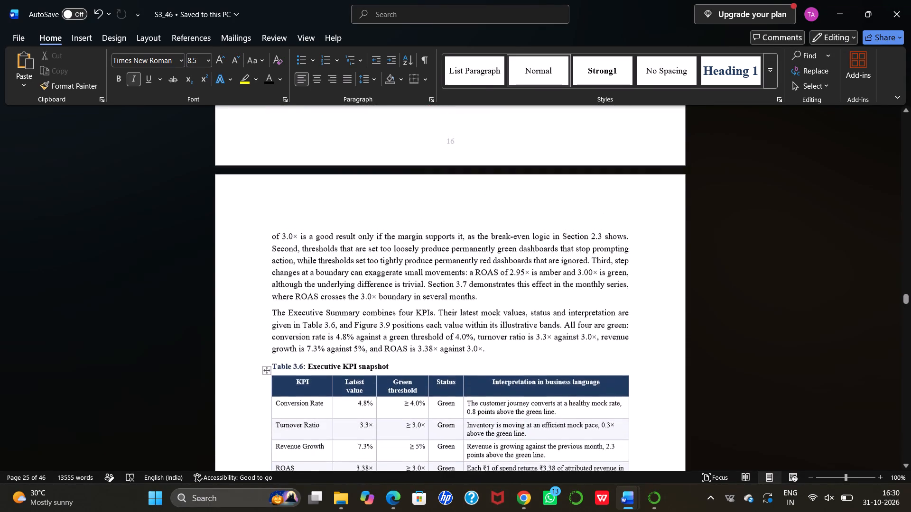
scroll(544, 298, up, 4)
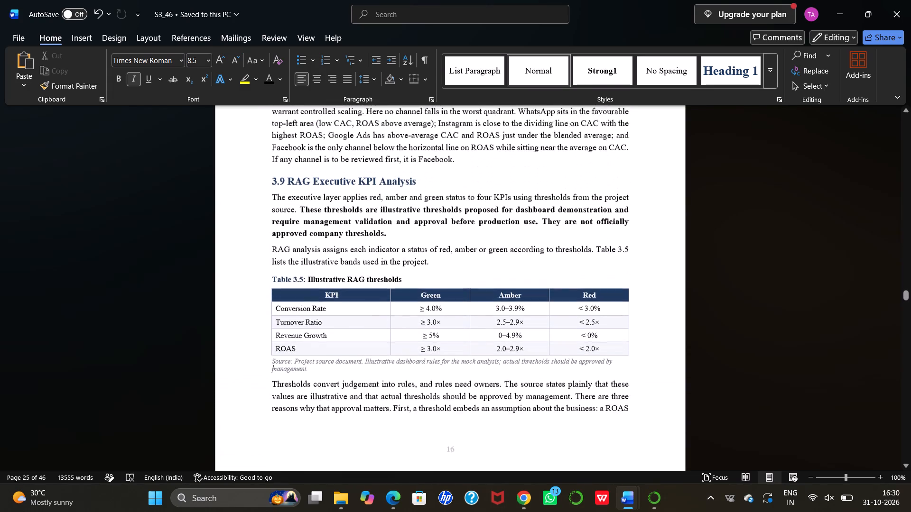
scroll(544, 298, up, 1)
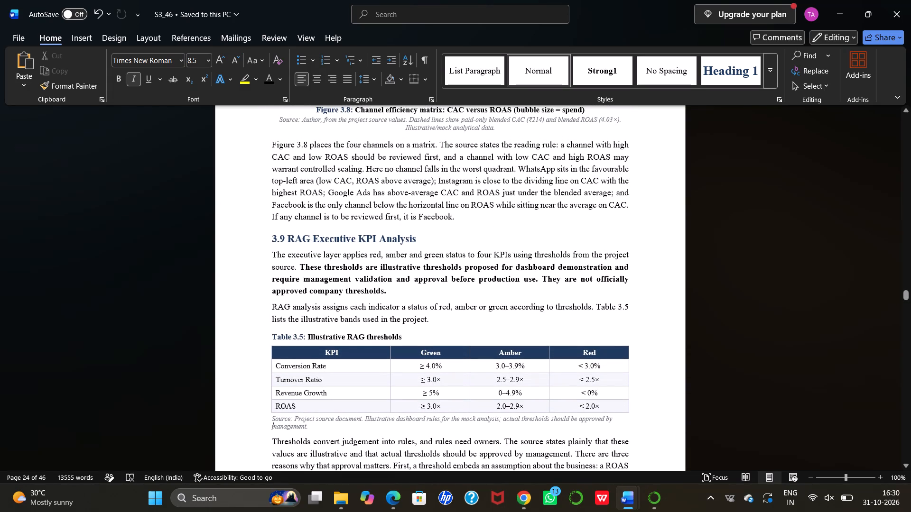
scroll(544, 298, down, 5)
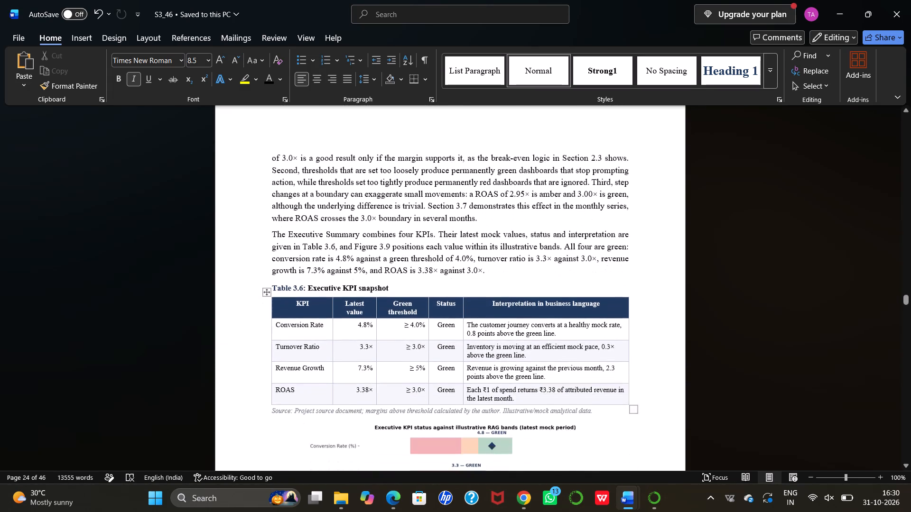
scroll(544, 298, down, 1)
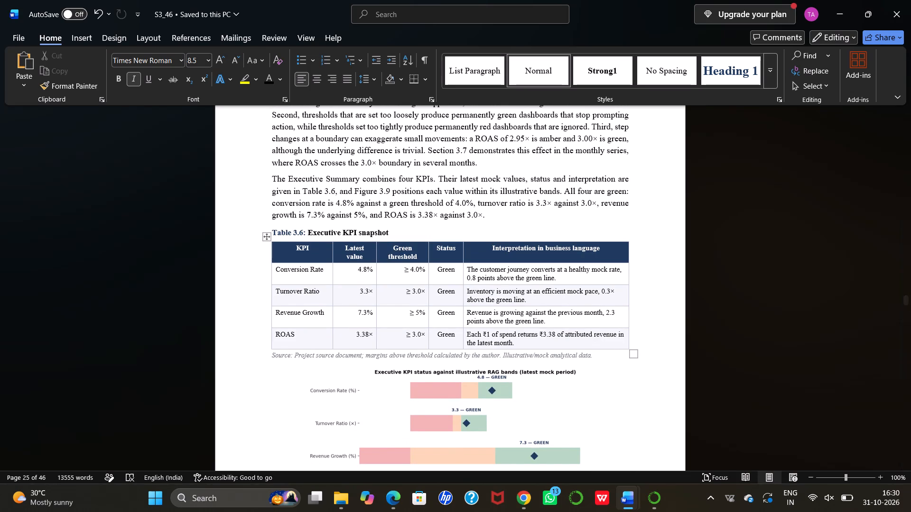
scroll(544, 298, up, 1)
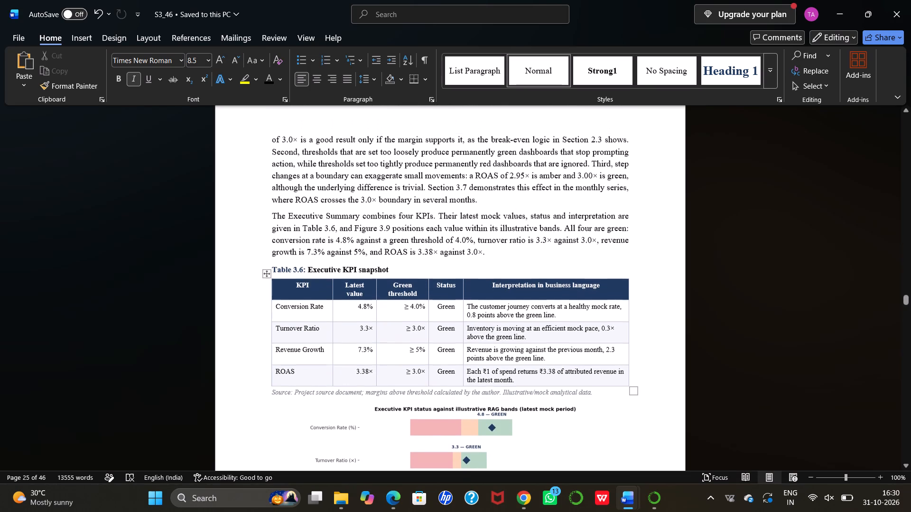
scroll(544, 298, up, 1)
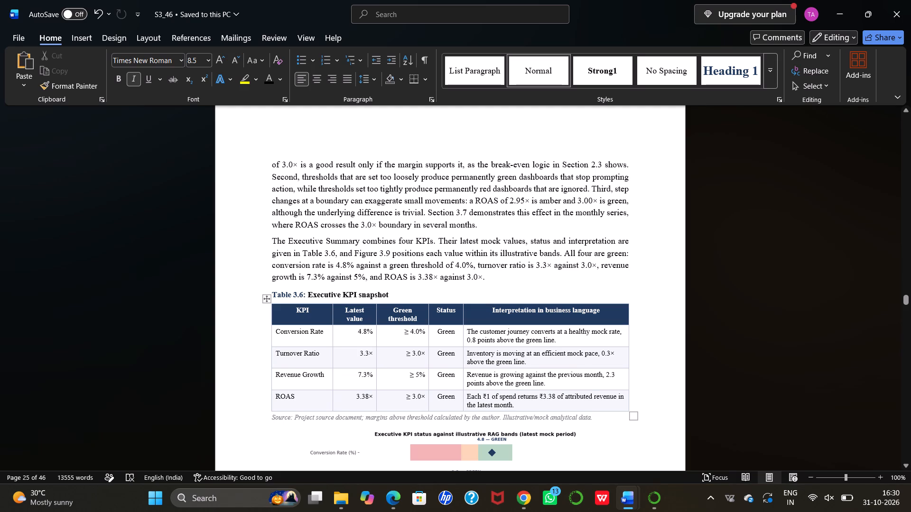
scroll(270, 238, down, 1)
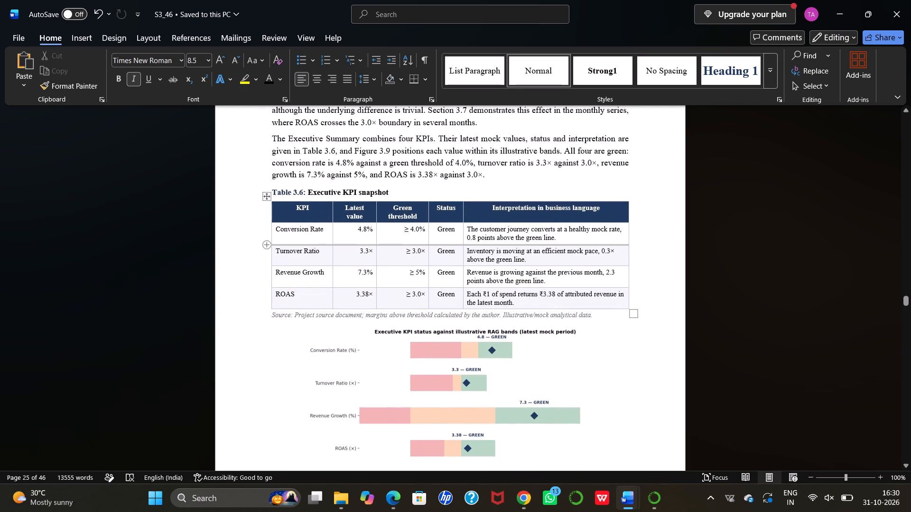
scroll(270, 238, down, 1)
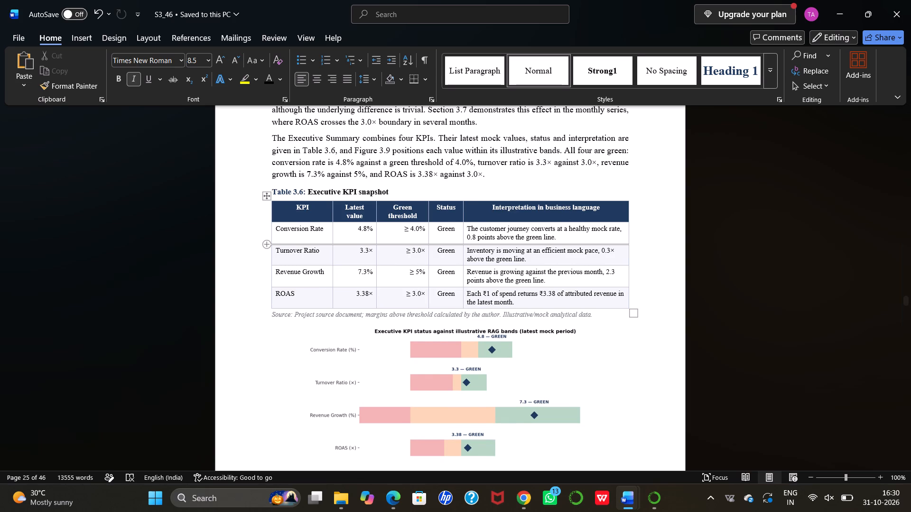
scroll(270, 238, down, 1)
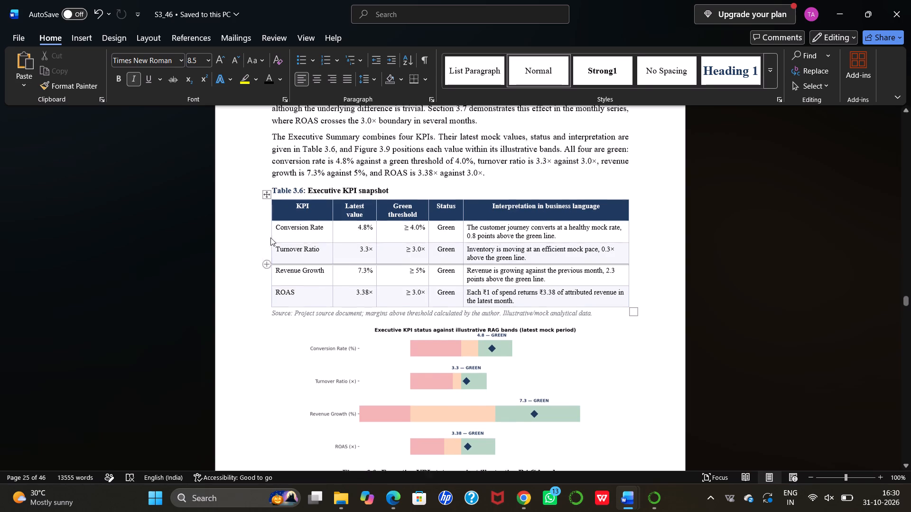
Read on in S3_46 through sections 3.10 Executive Business Health Analysis, 3.11 Executive Dashboard Analysis and 3.12 Cross-Panel Consistency.
scroll(270, 238, down, 3)
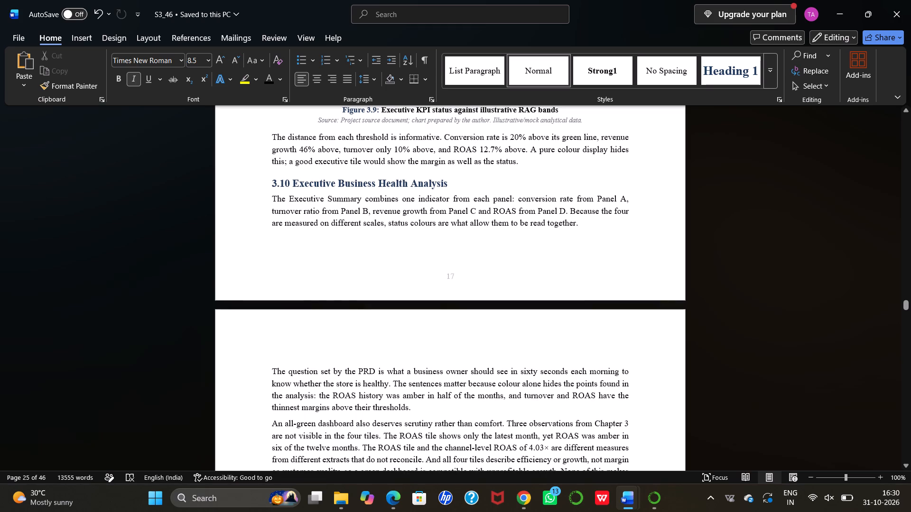
scroll(270, 238, down, 1)
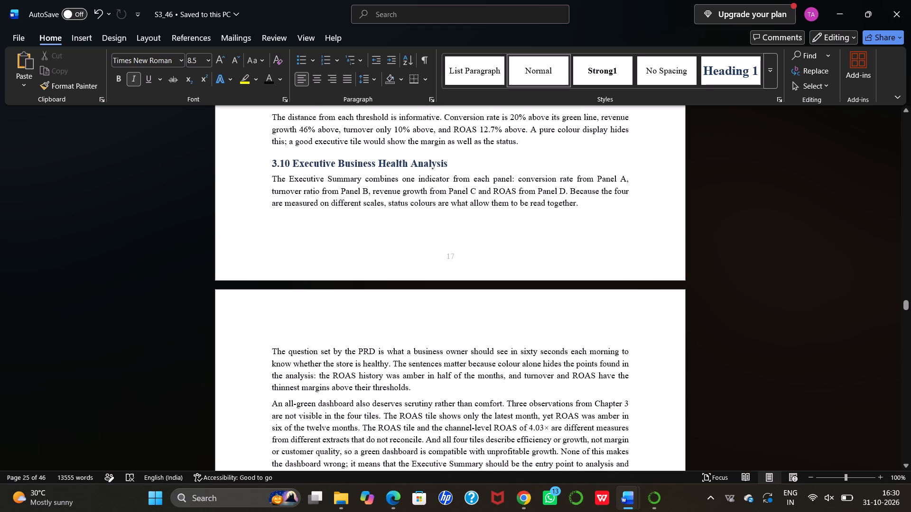
scroll(270, 238, down, 2)
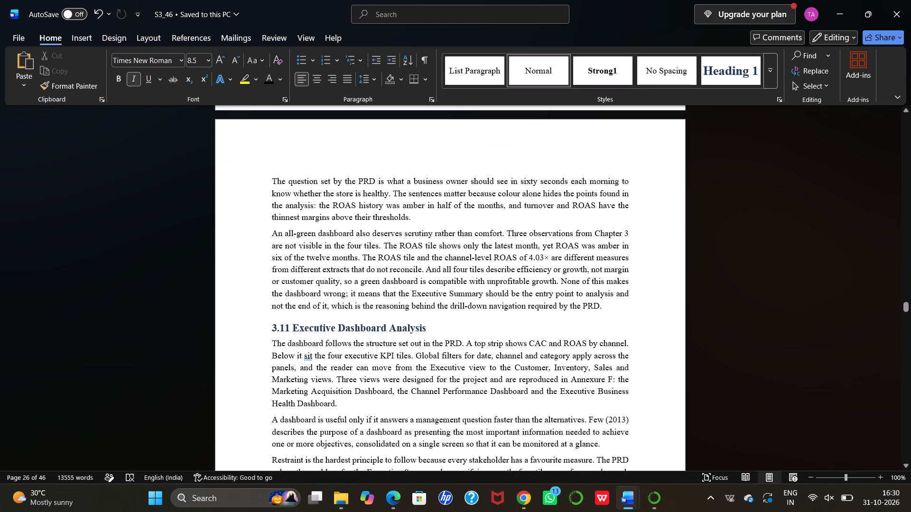
scroll(270, 238, down, 2)
scroll(270, 238, right, 1)
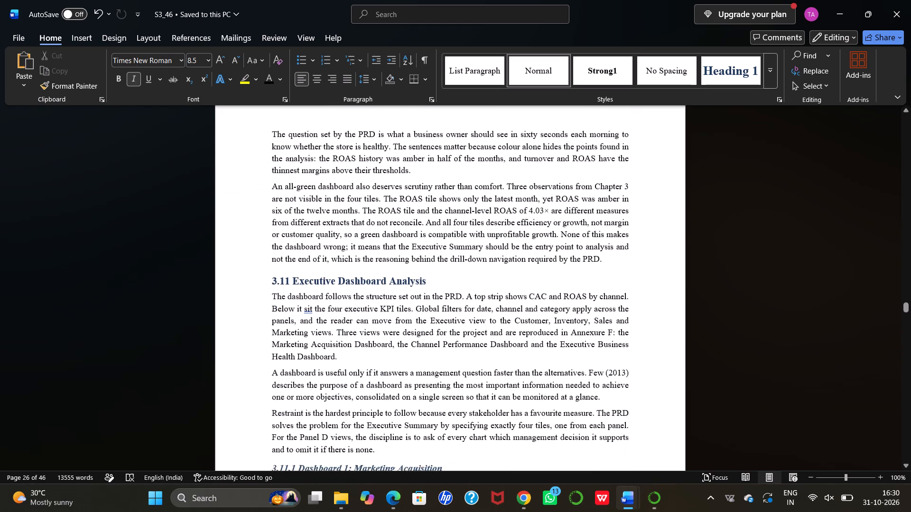
scroll(270, 238, right, 1)
scroll(270, 238, up, 1)
scroll(270, 238, down, 2)
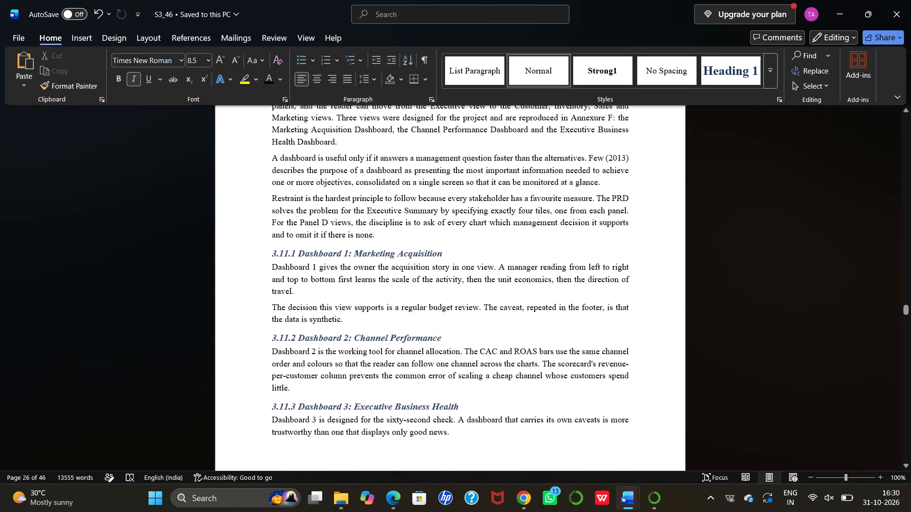
scroll(270, 238, down, 4)
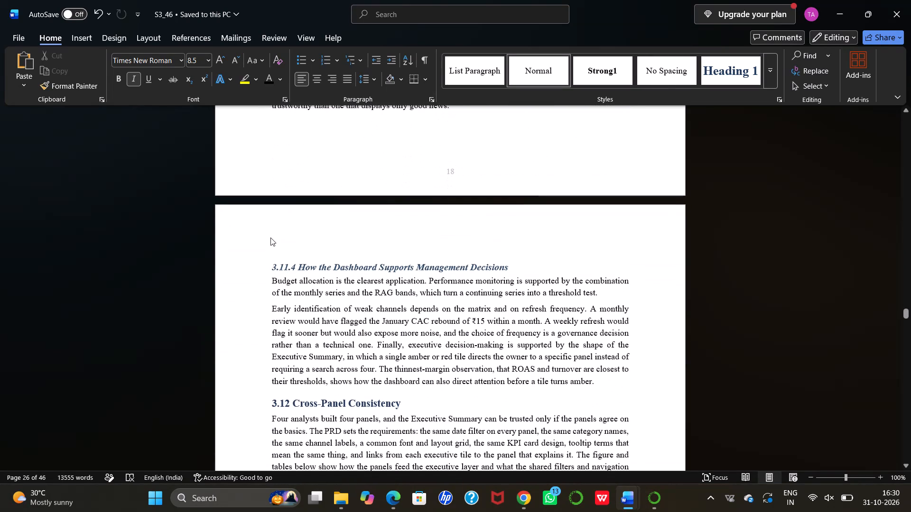
scroll(270, 238, right, 1)
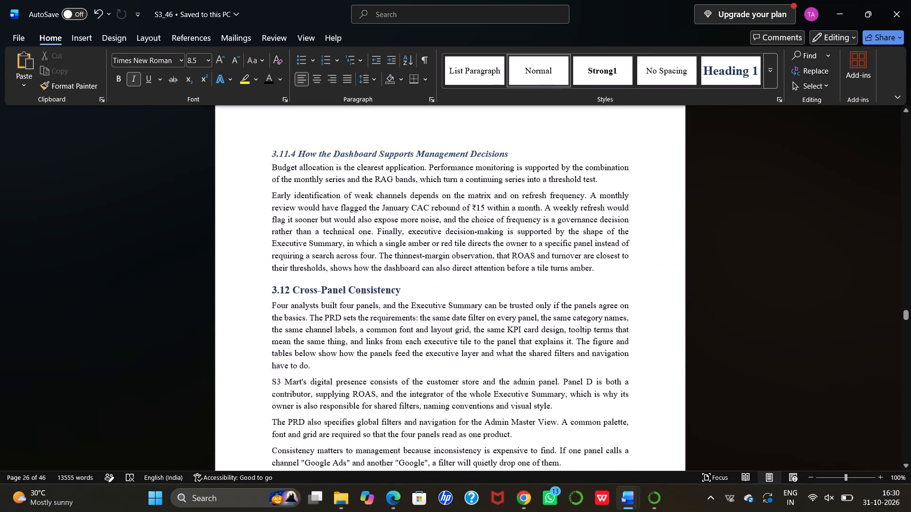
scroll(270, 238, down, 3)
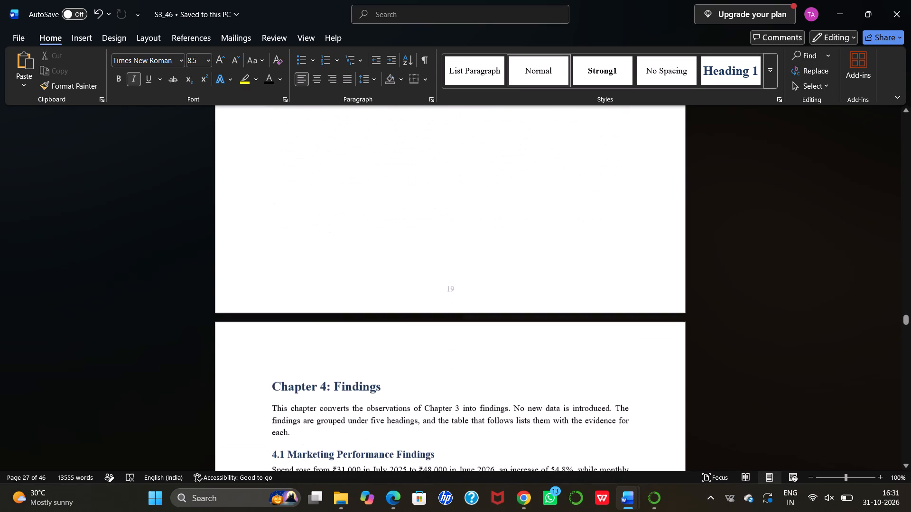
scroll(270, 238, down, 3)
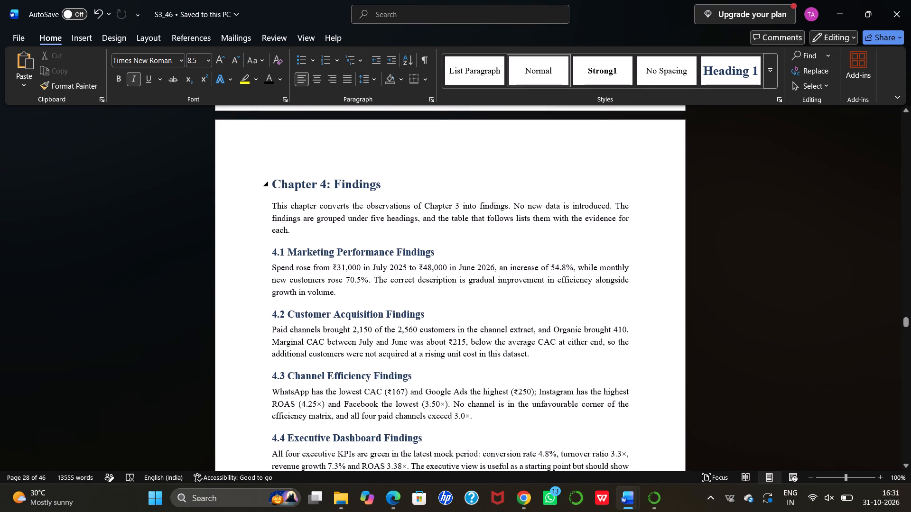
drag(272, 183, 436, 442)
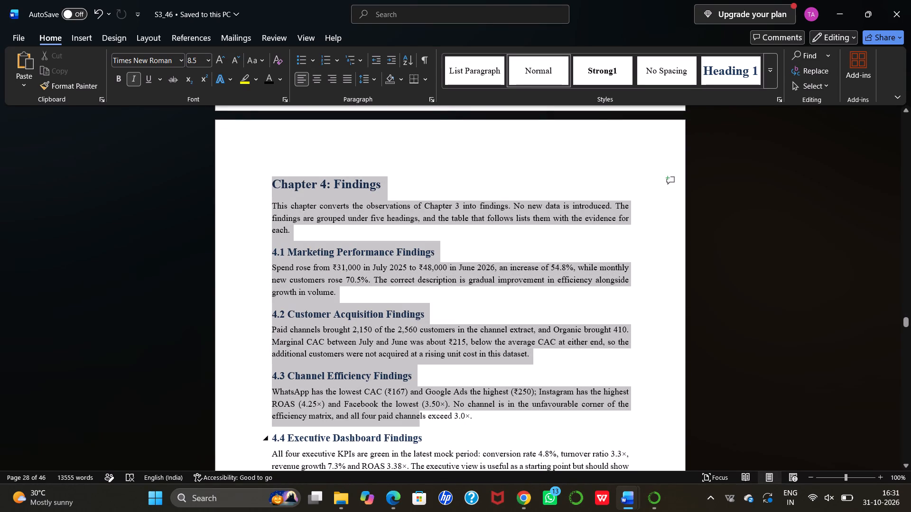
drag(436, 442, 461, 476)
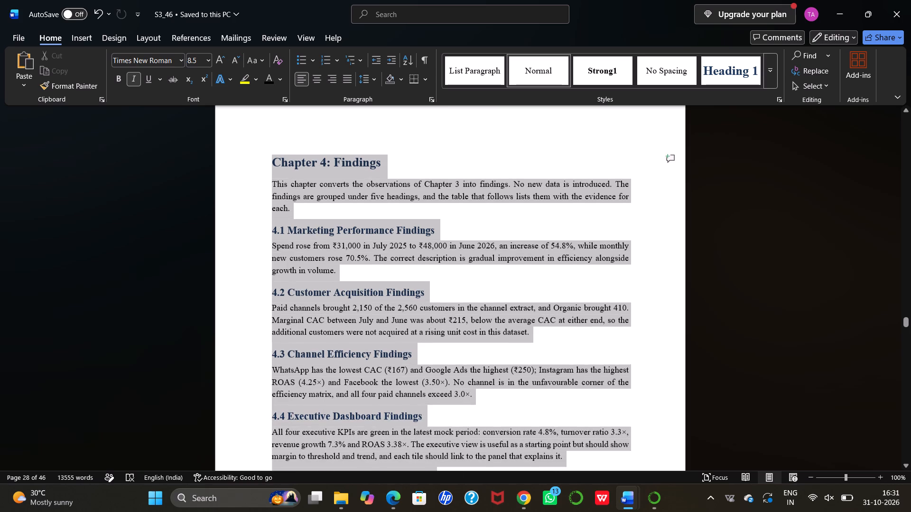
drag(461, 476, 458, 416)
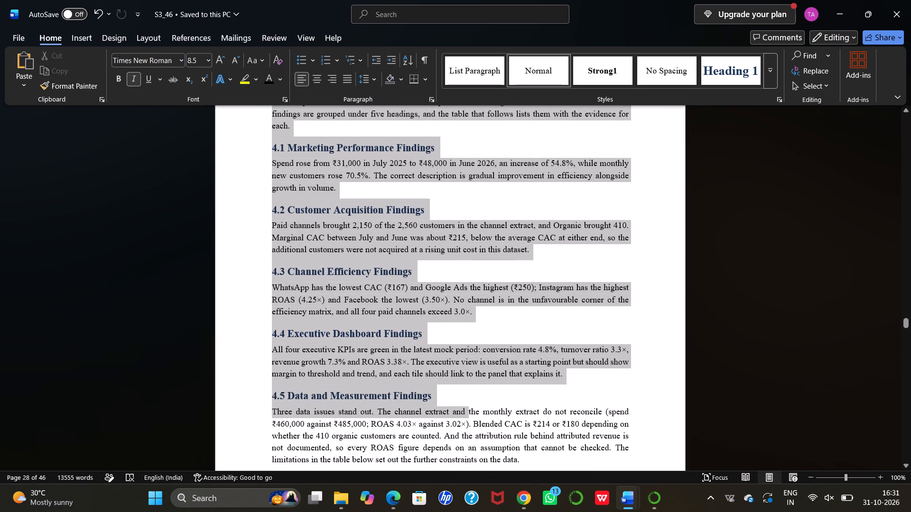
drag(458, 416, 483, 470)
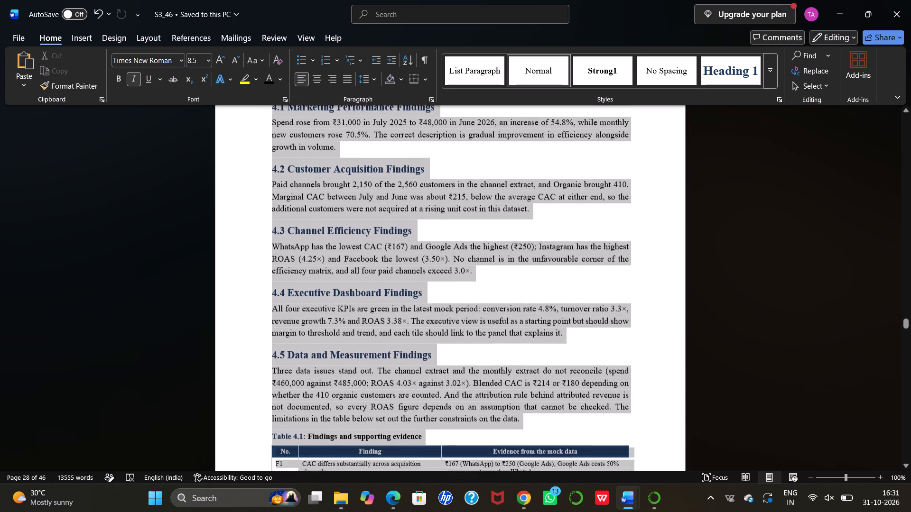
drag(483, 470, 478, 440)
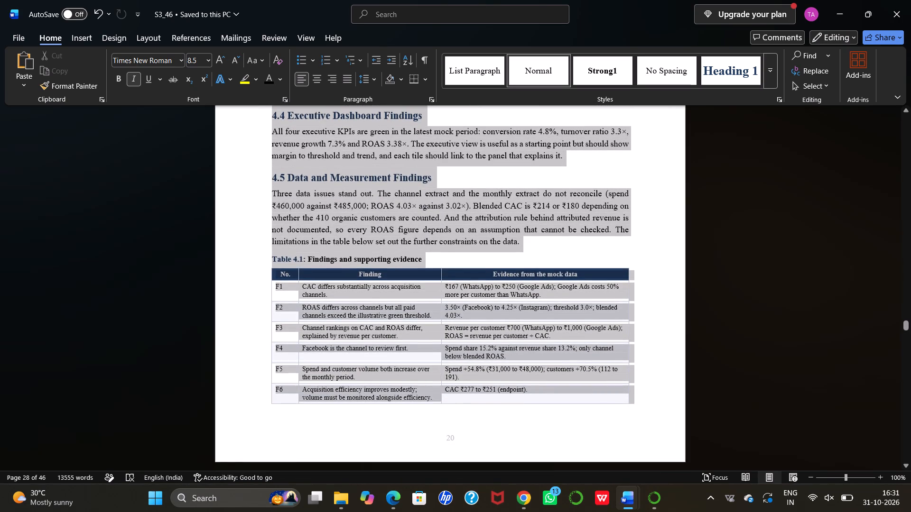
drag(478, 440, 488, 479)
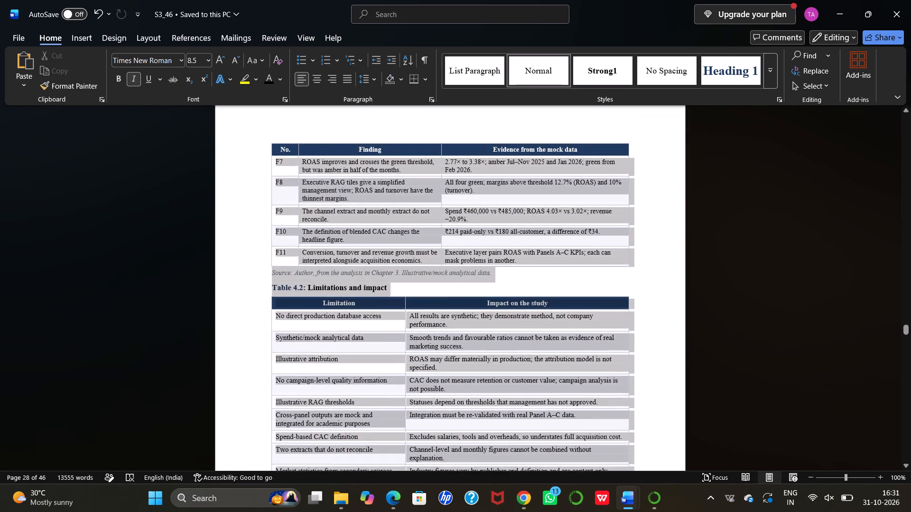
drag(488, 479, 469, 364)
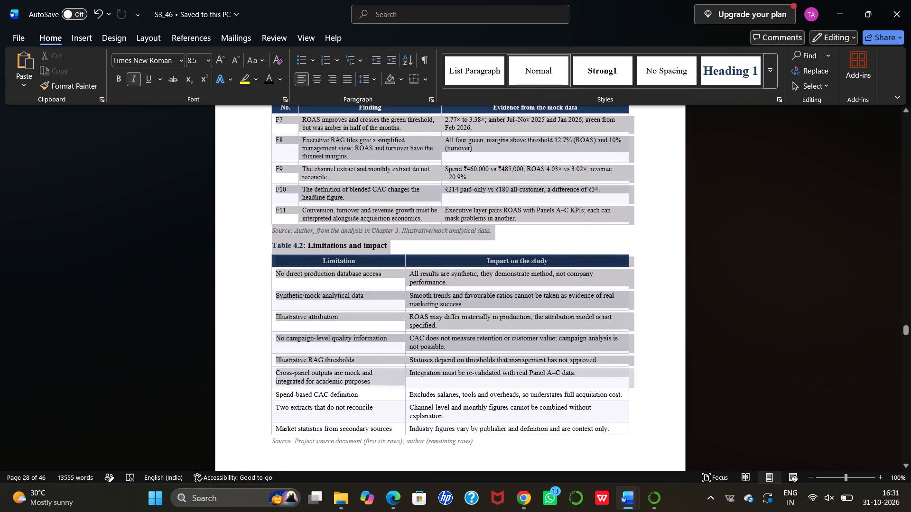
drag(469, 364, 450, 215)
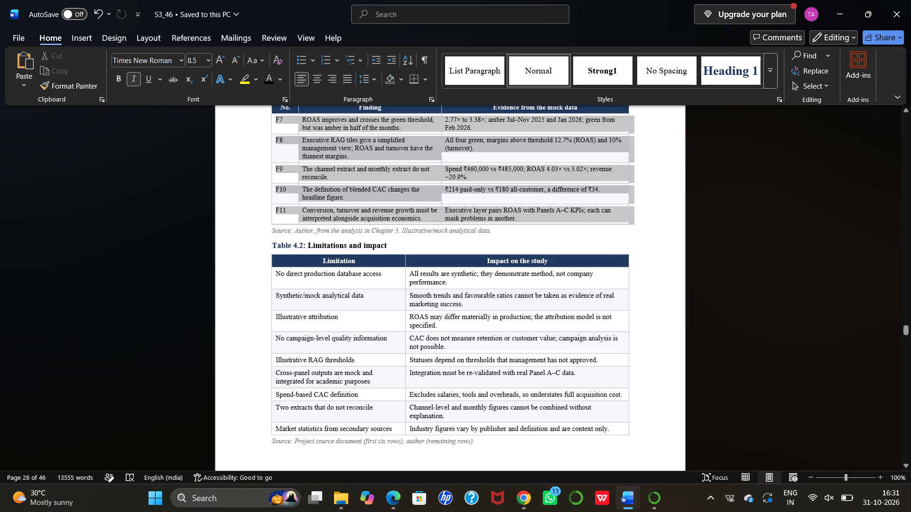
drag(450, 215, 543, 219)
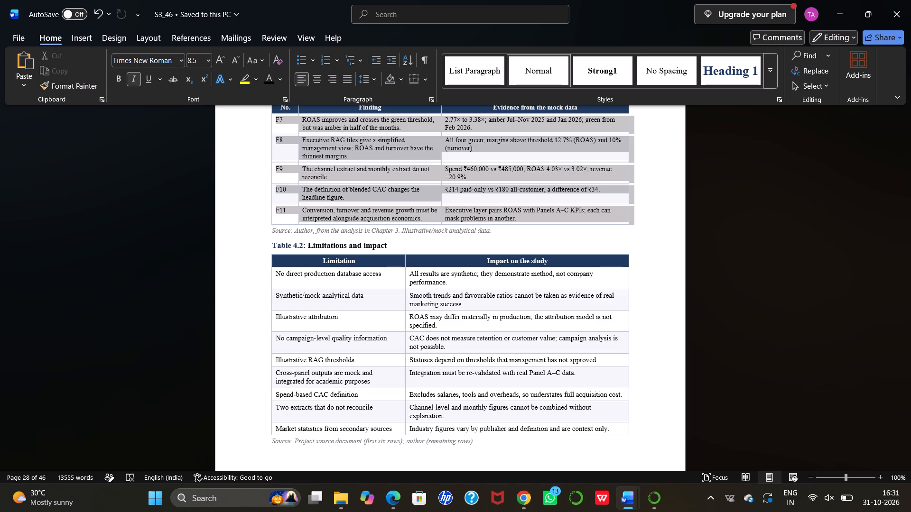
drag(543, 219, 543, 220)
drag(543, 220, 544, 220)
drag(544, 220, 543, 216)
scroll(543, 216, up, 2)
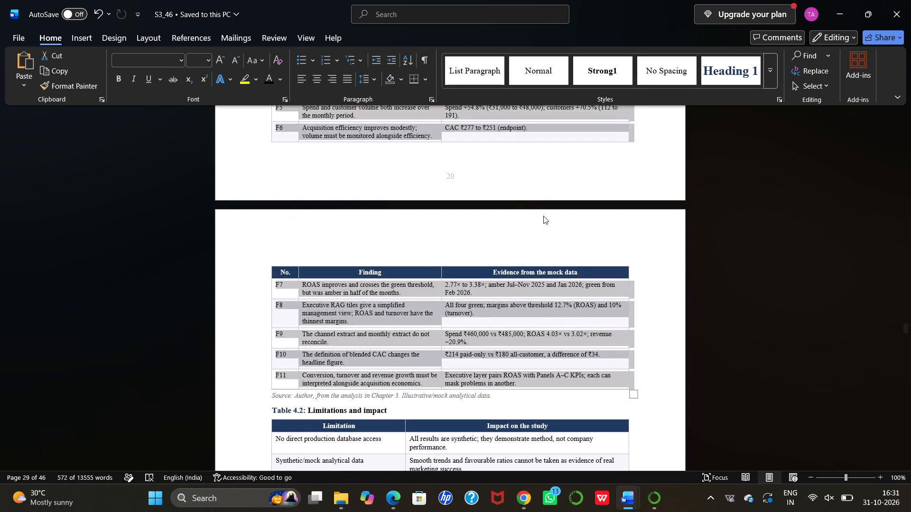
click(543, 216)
Copy Chapter 4: Findings in S3_46, from its heading through row F6 of Table 4.1.
scroll(543, 216, up, 2)
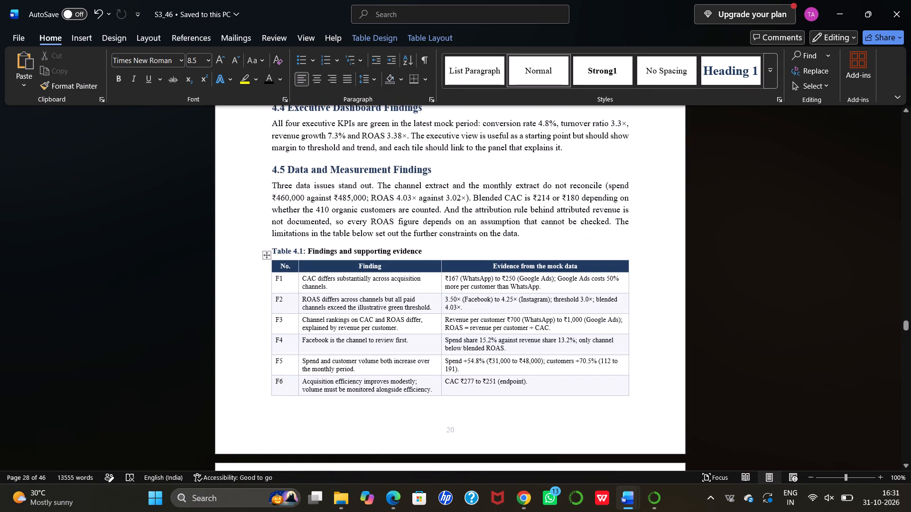
scroll(543, 216, up, 1)
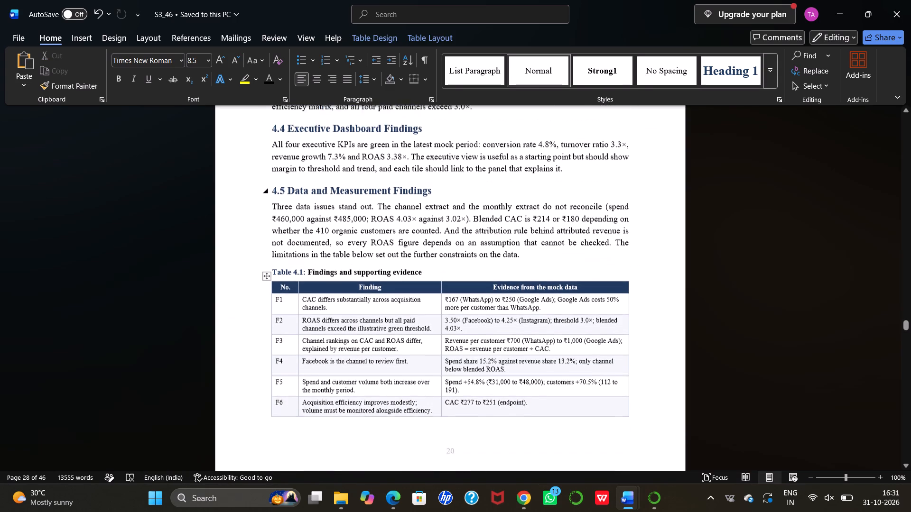
scroll(543, 216, up, 2)
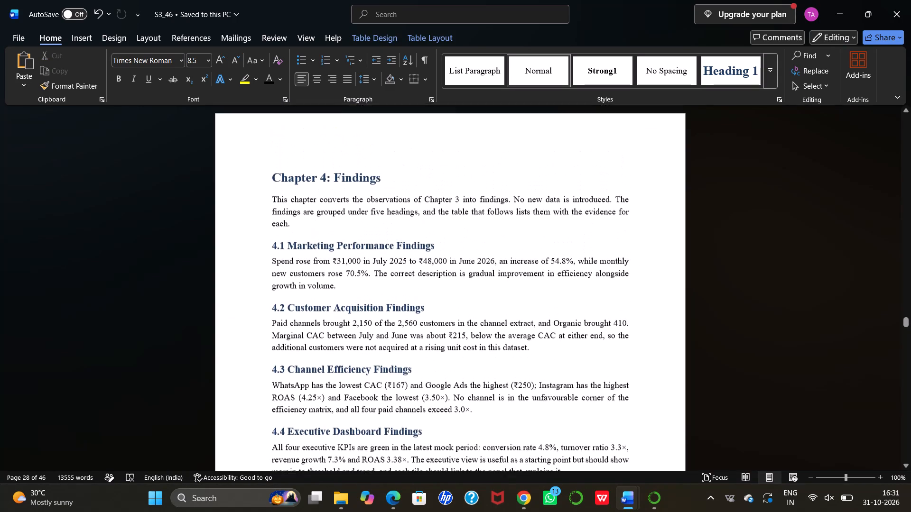
scroll(543, 216, up, 1)
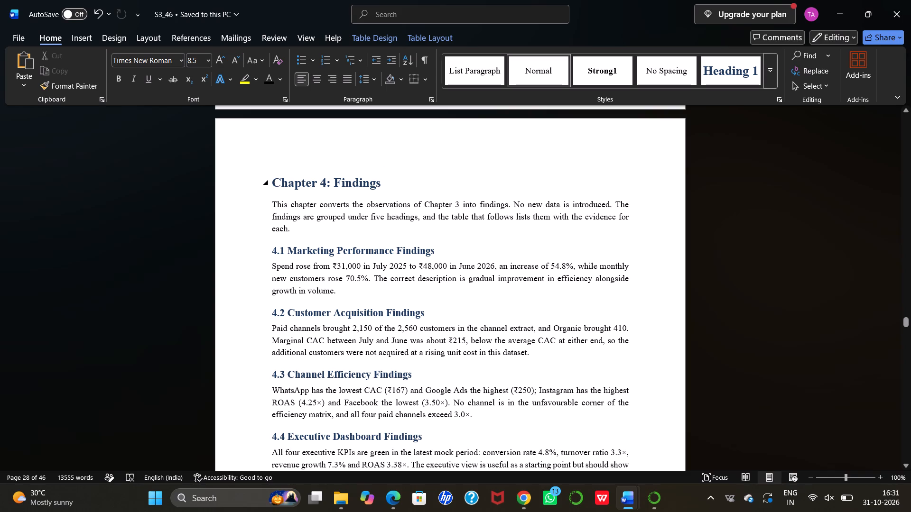
drag(273, 183, 426, 483)
scroll(397, 438, up, 1)
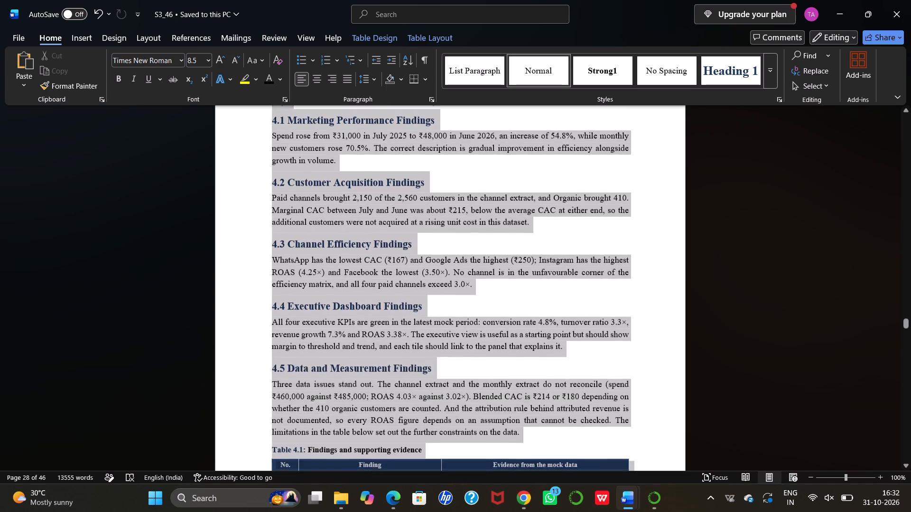
drag(426, 483, 483, 474)
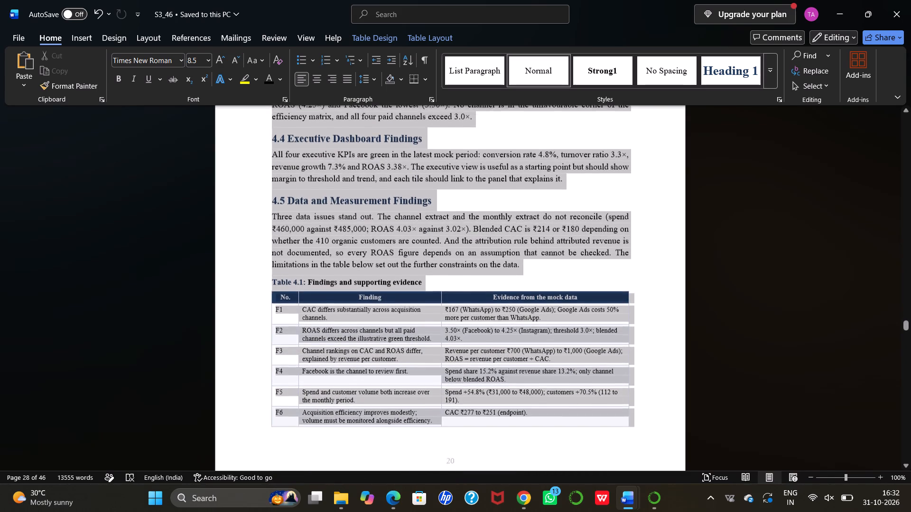
drag(483, 474, 520, 154)
scroll(493, 295, down, 1)
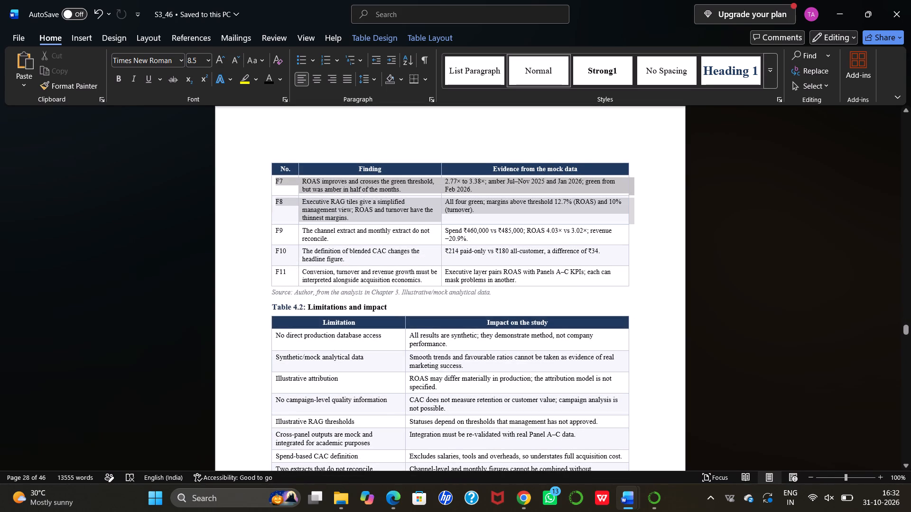
drag(520, 154, 587, 154)
scroll(520, 154, down, 1)
key(ctrl+c)
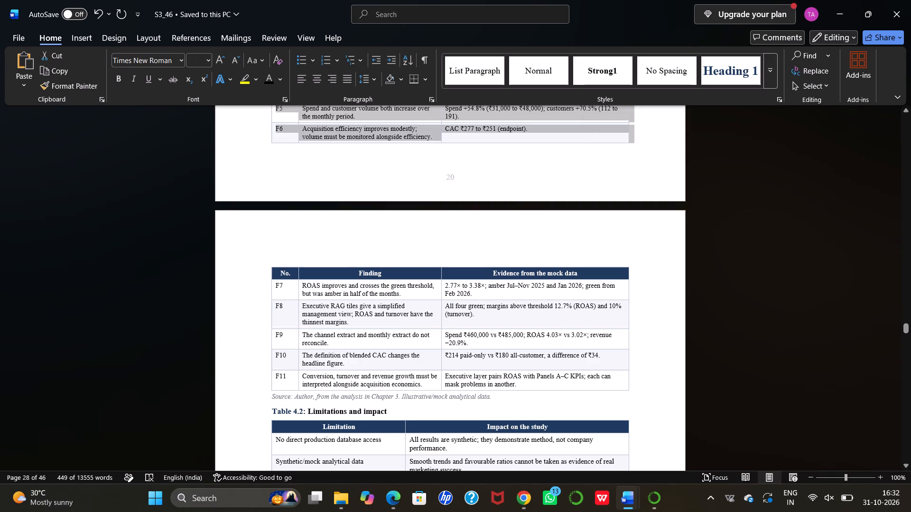
Switch to internship review, add blank lines after Table 3.5 at the document's end, and paste the copied Chapter 4 content there.
click(519, 447)
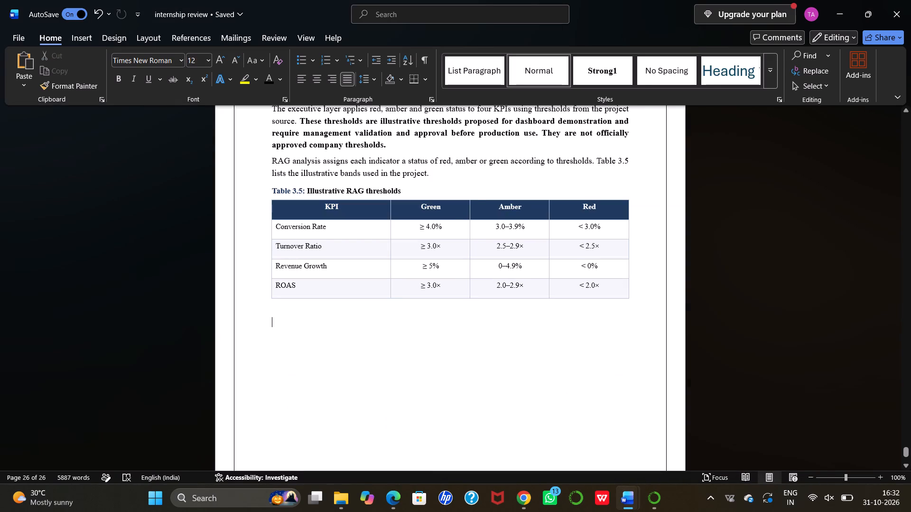
scroll(289, 324, down, 3)
click(273, 411)
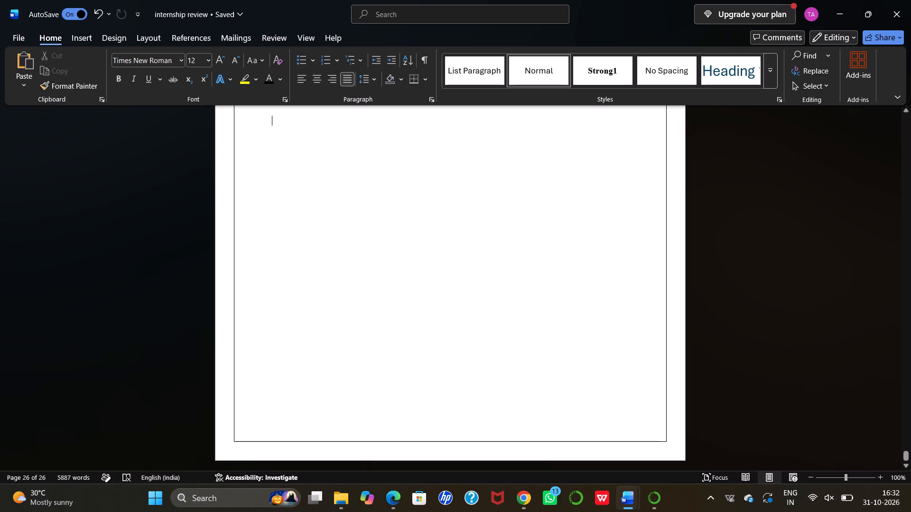
key(Return)
key(Return)
key(Return)
key(Return)
key(Return)
key(Return)
key(Return)
key(Return)
key(Return)
key(Return)
key(Return)
key(Return)
key(Return)
key(ctrl+v)
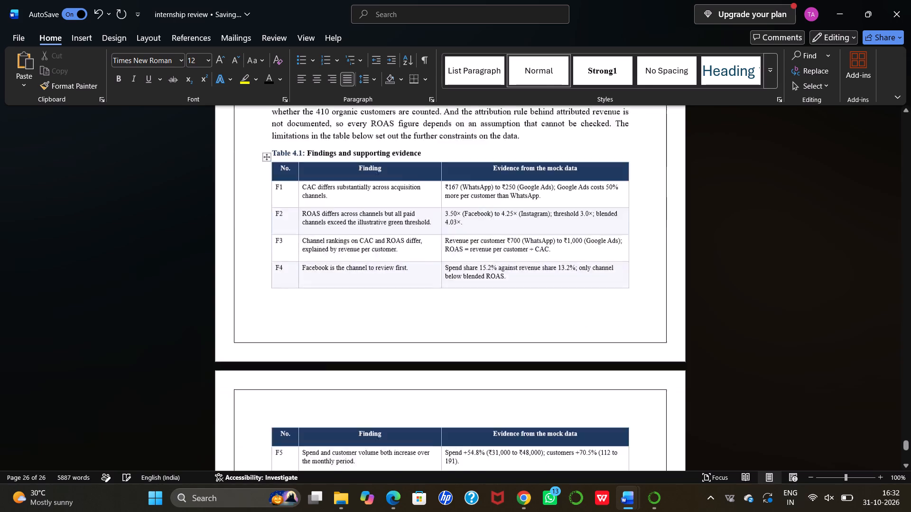
scroll(273, 411, down, 1)
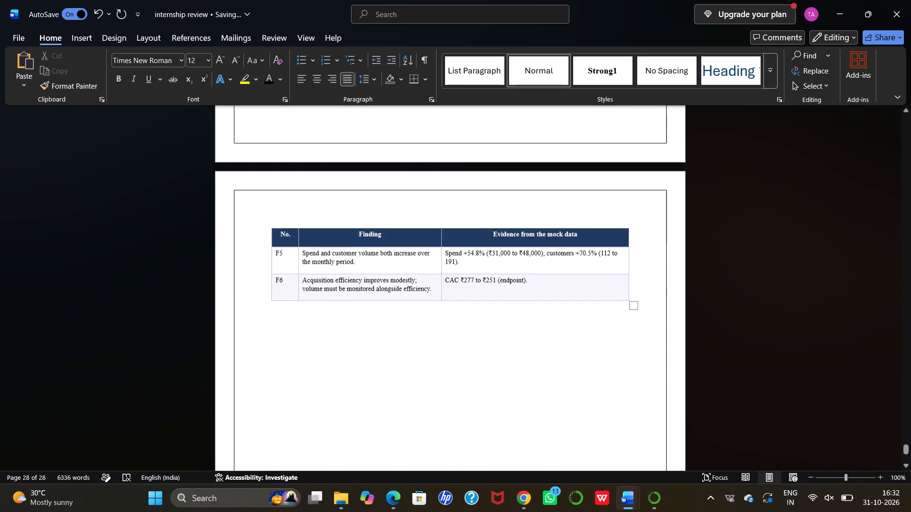
scroll(273, 411, down, 1)
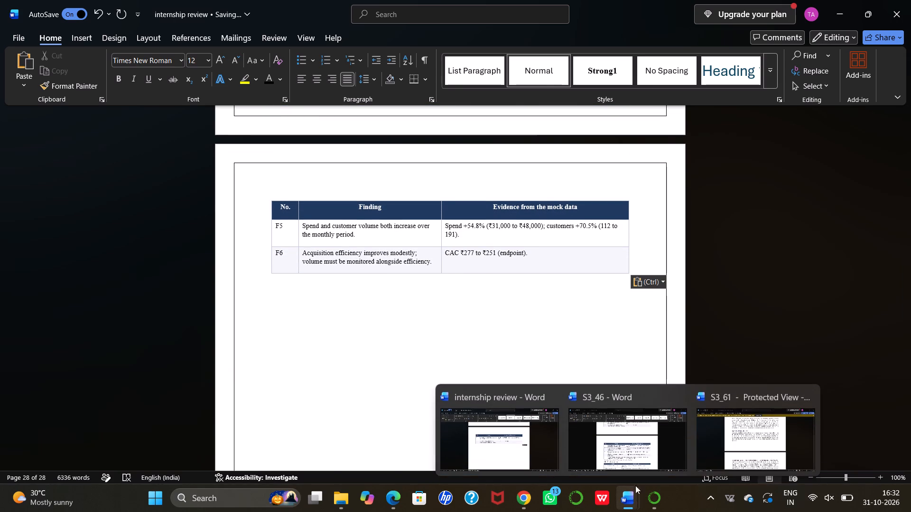
Review the rest of Chapter 4 in S3_46 and compare it with Chapter 4: Findings in S3_61, including Tables 4.1 and 4.2.
click(641, 448)
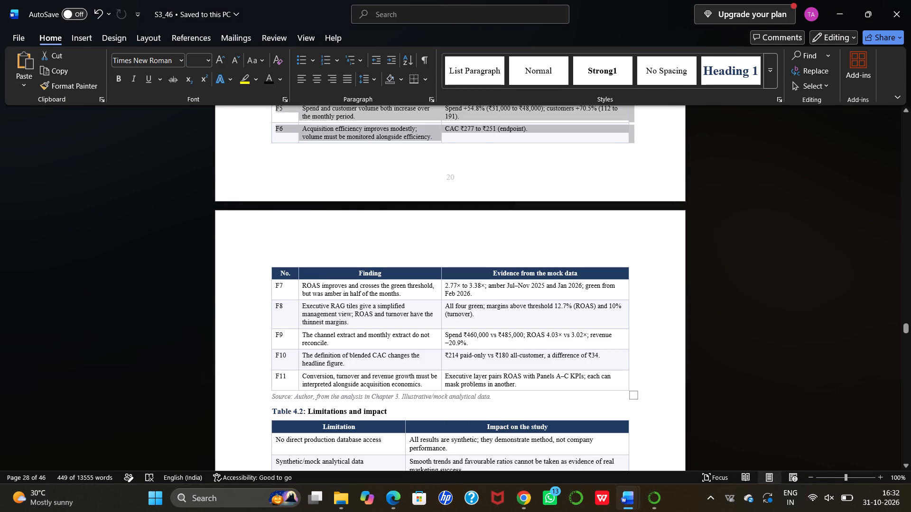
scroll(576, 379, down, 4)
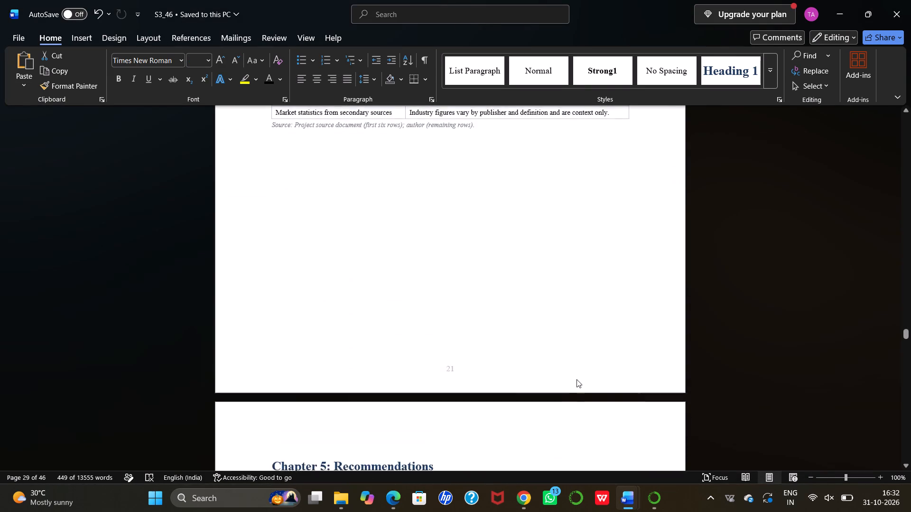
scroll(576, 379, down, 2)
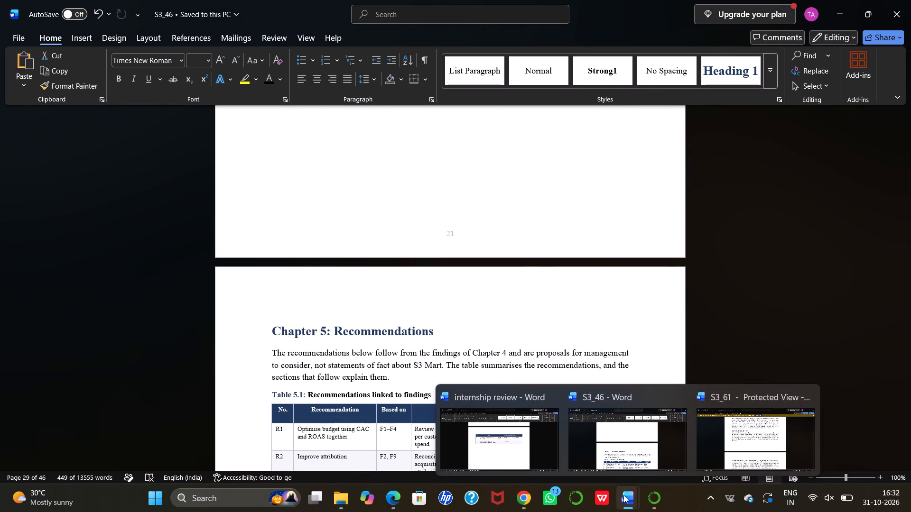
click(715, 434)
scroll(480, 295, down, 2)
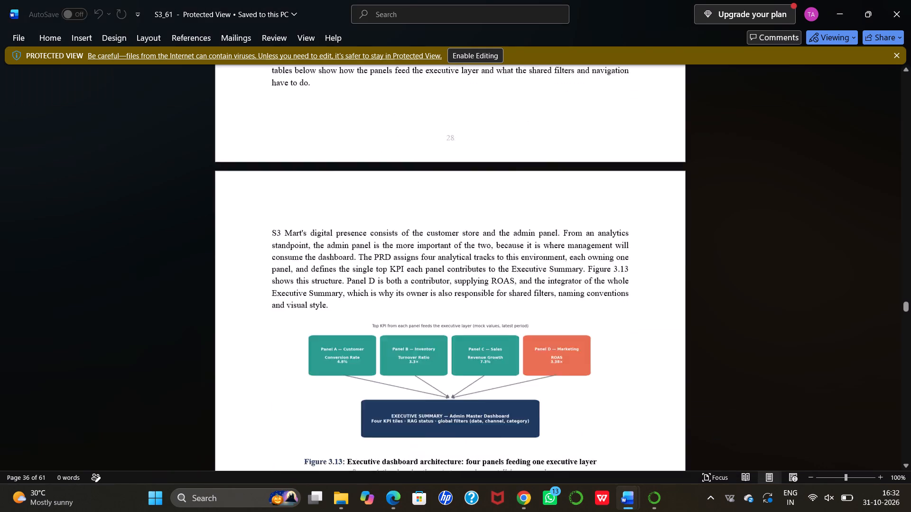
scroll(480, 295, down, 7)
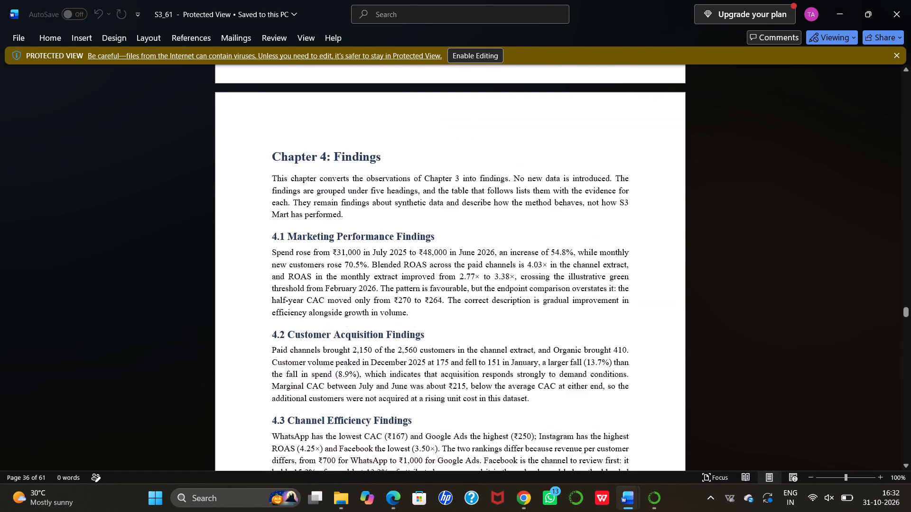
scroll(480, 295, down, 6)
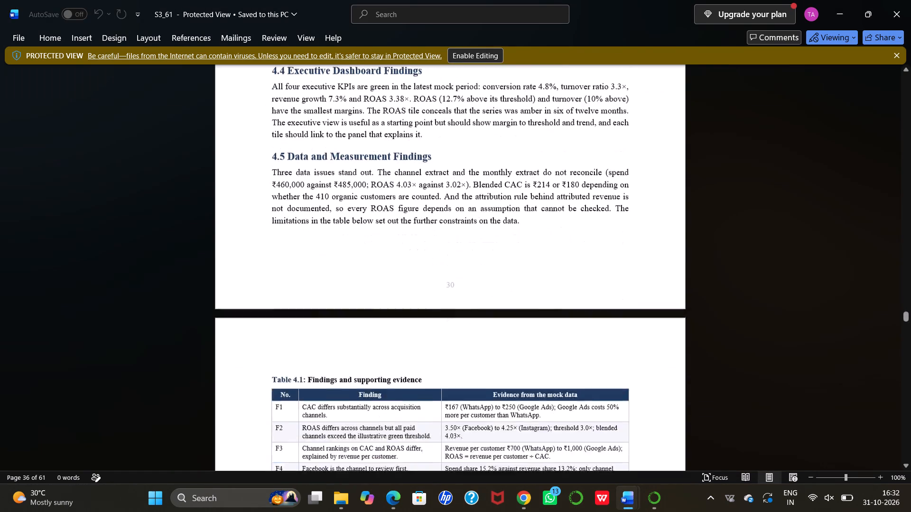
scroll(480, 295, down, 5)
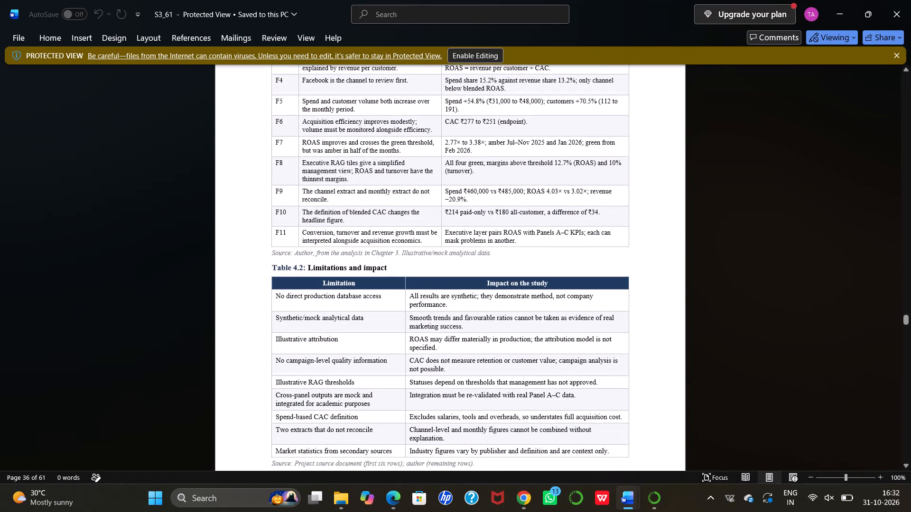
scroll(480, 295, down, 1)
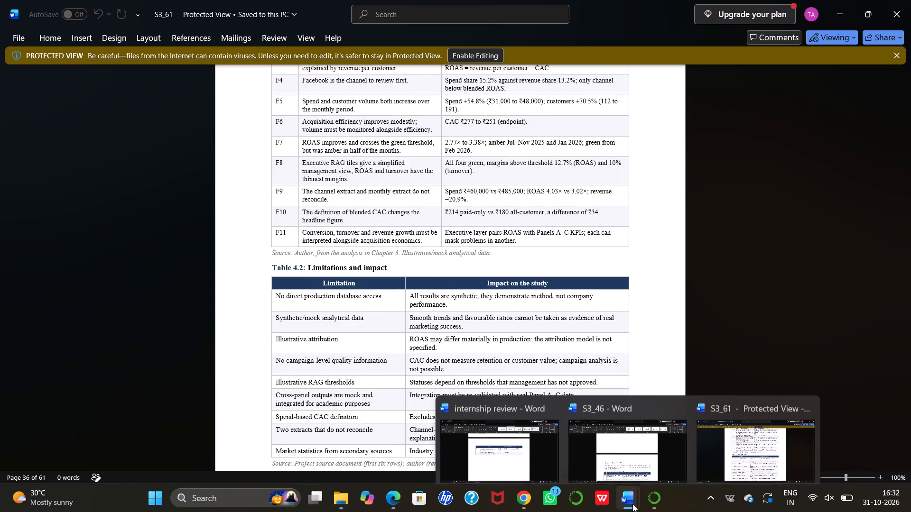
Copy Chapter 5: Recommendations in S3_46, from its heading through the end of section 5.6 Executive Drill-Down.
click(517, 464)
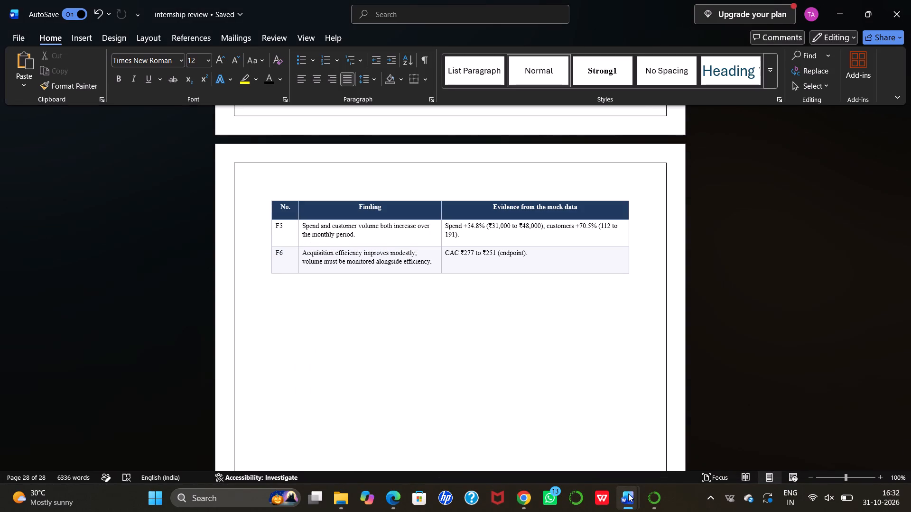
click(606, 431)
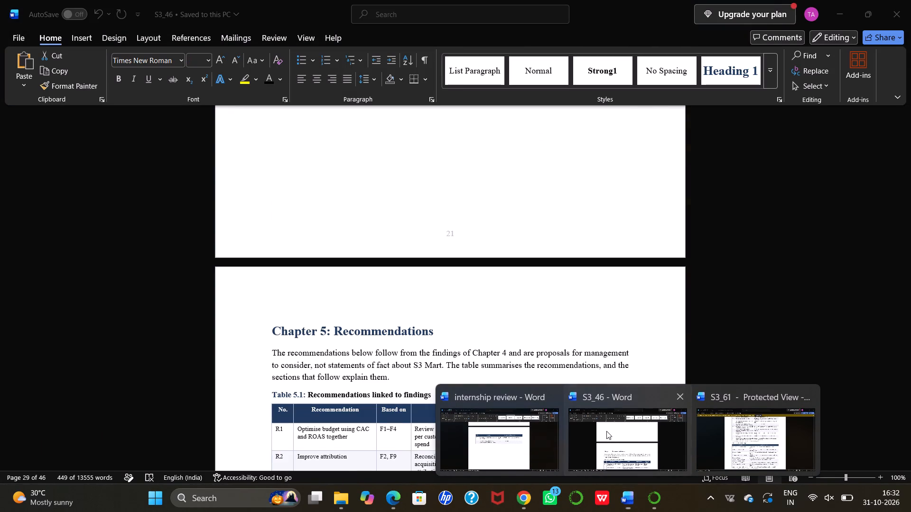
scroll(553, 293, down, 1)
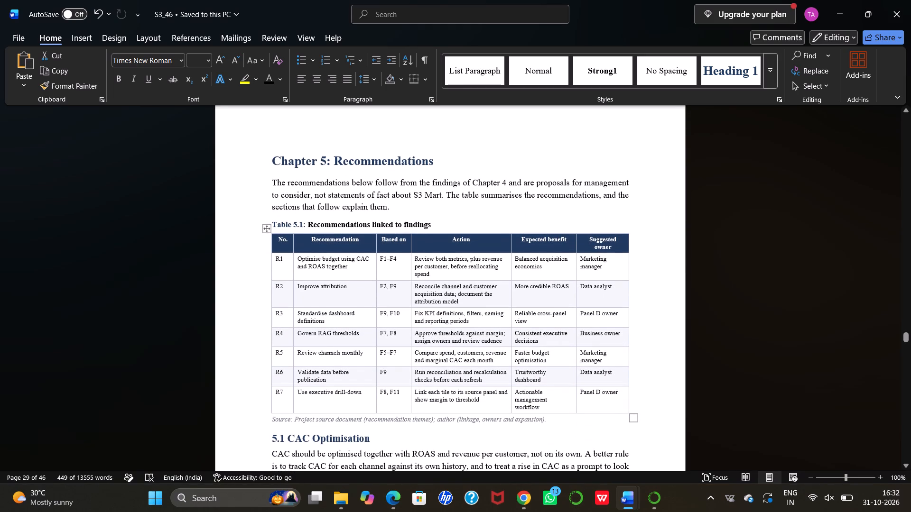
scroll(553, 293, down, 1)
drag(273, 160, 482, 496)
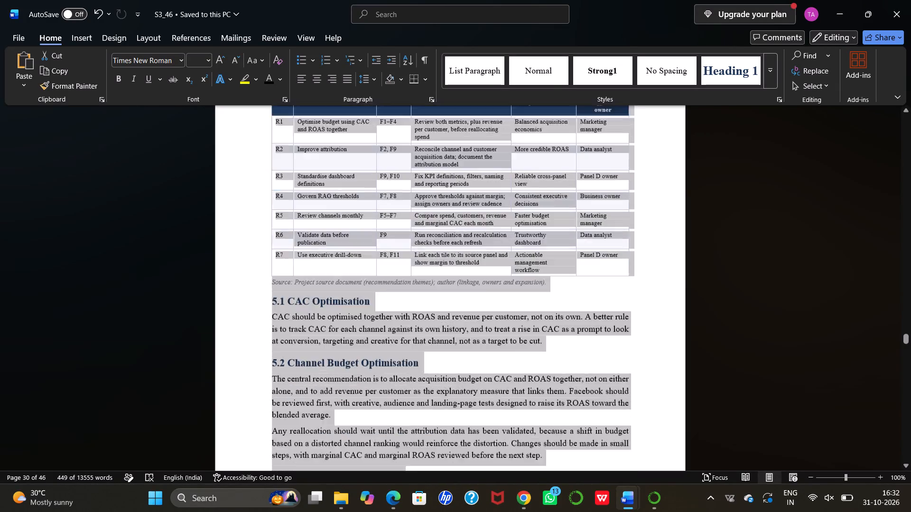
drag(482, 496, 498, 491)
scroll(496, 473, up, 1)
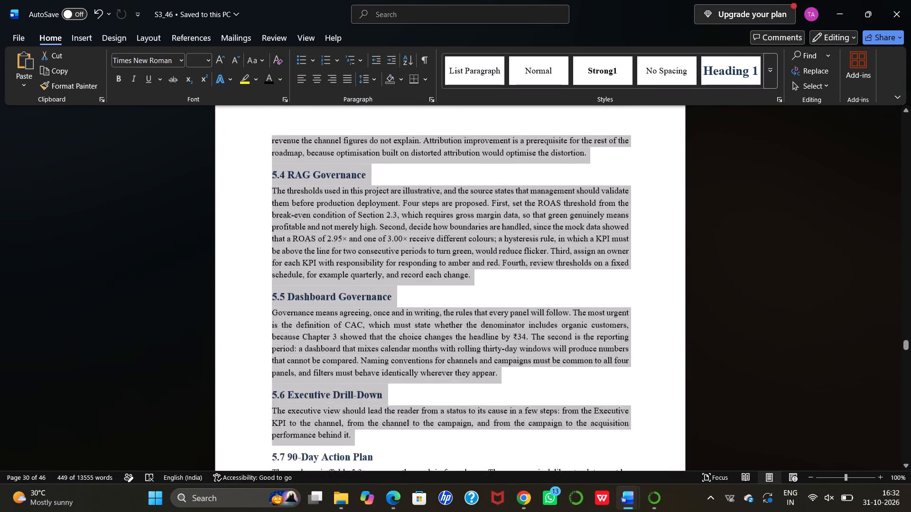
drag(498, 491, 501, 466)
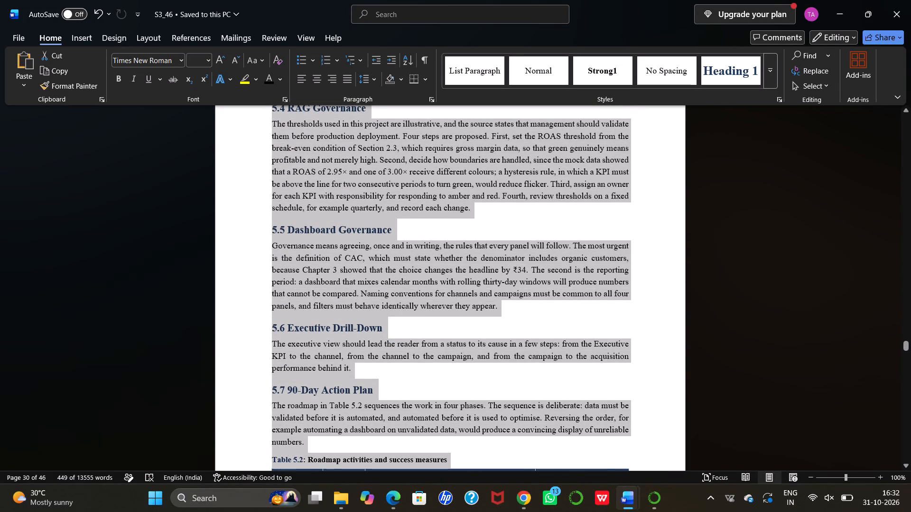
drag(501, 466, 507, 388)
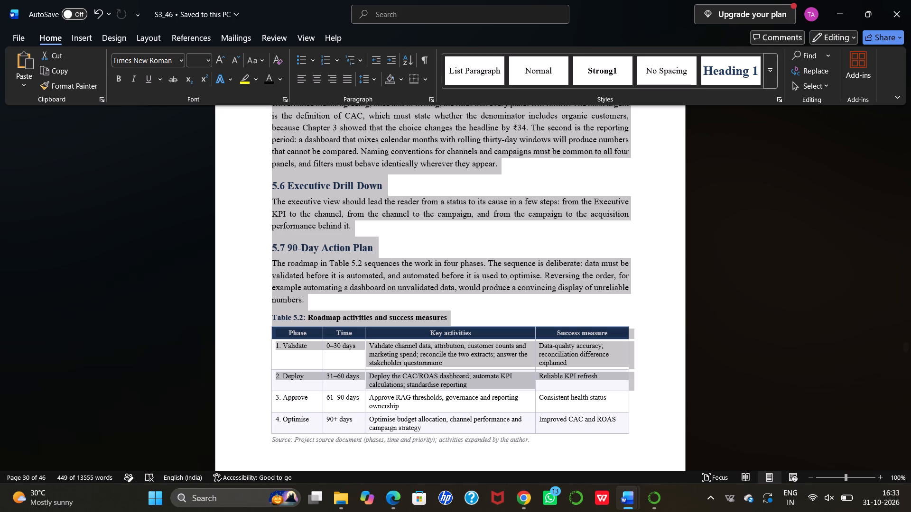
drag(507, 388, 496, 213)
scroll(505, 375, down, 1)
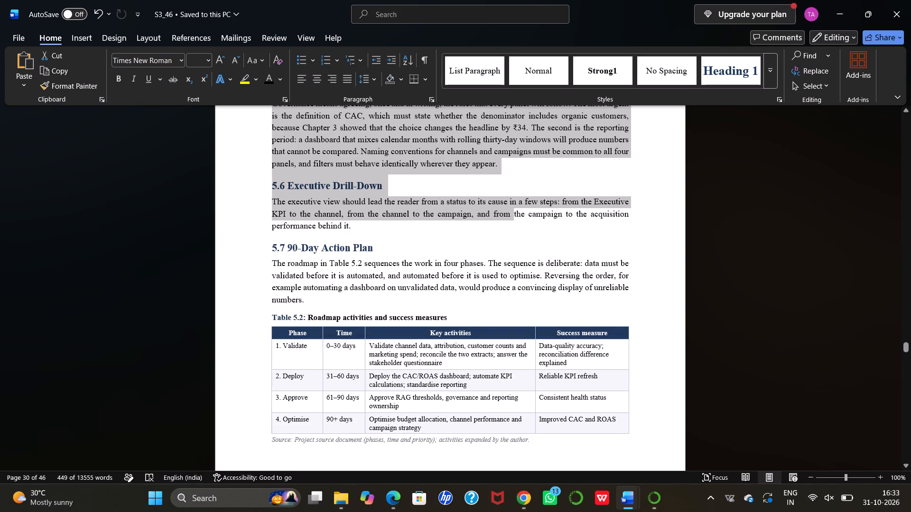
drag(496, 213, 487, 231)
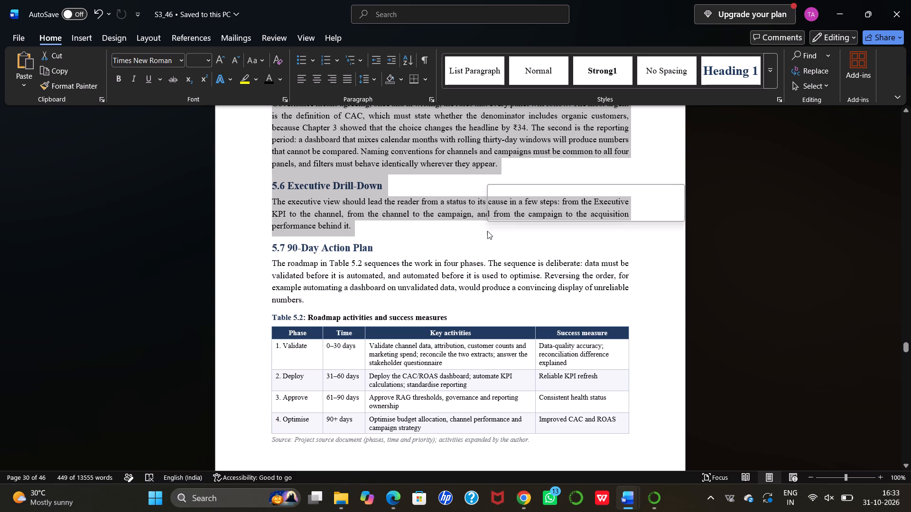
key(ctrl+c)
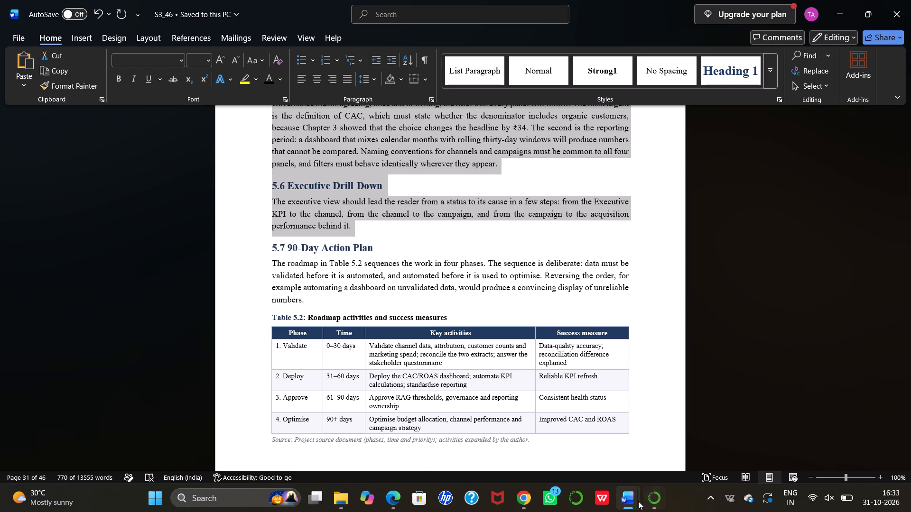
Switch to internship review and paste the copied Chapter 5 content below row F6 of Table 4.1 at the document's end.
click(528, 448)
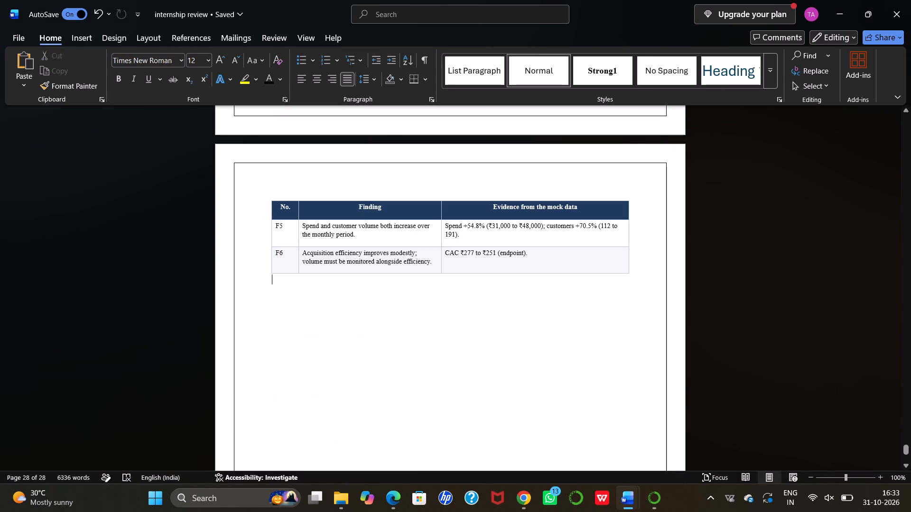
key(ctrl+v)
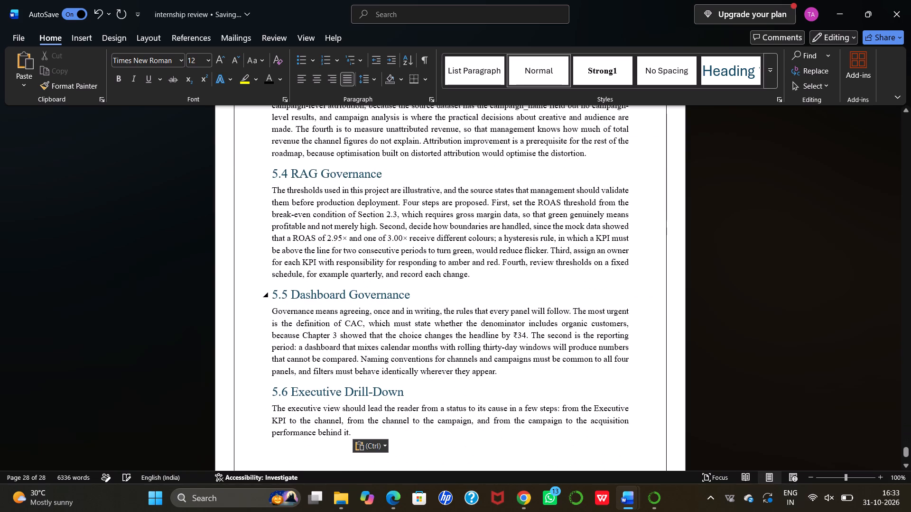
scroll(278, 289, down, 1)
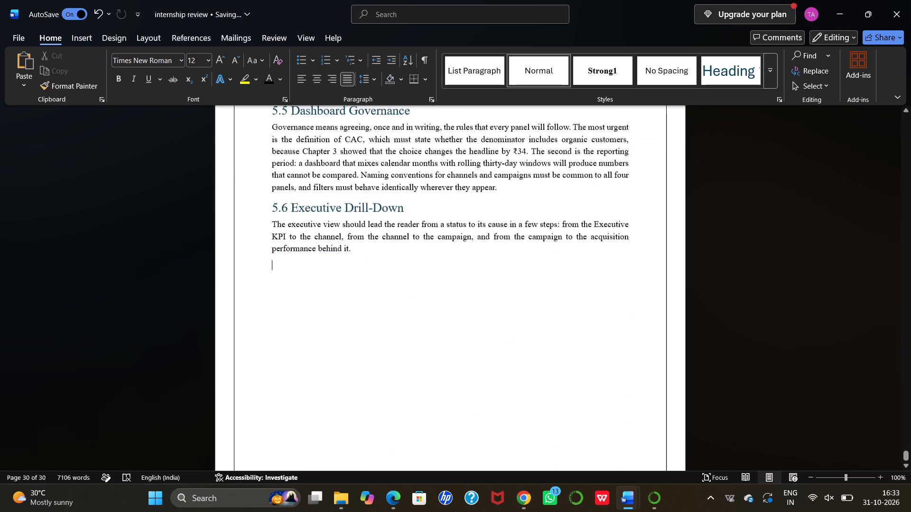
scroll(278, 289, down, 1)
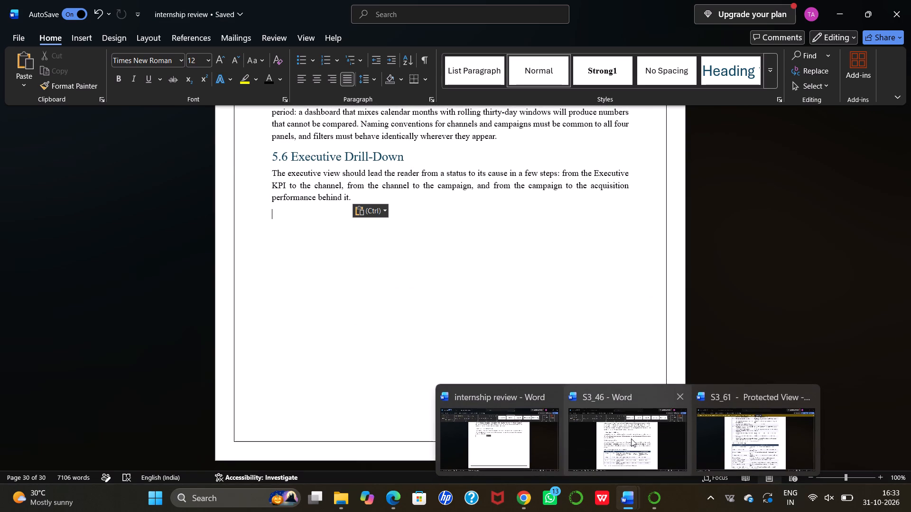
Examine section 5.7 90-Day Action Plan and Chapter 6: Conclusion in S3_46.
click(631, 439)
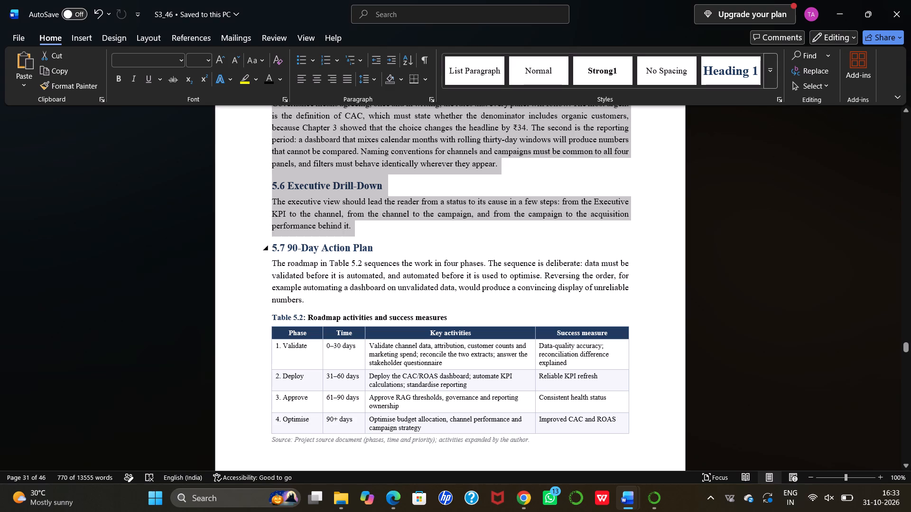
click(558, 248)
scroll(558, 248, down, 3)
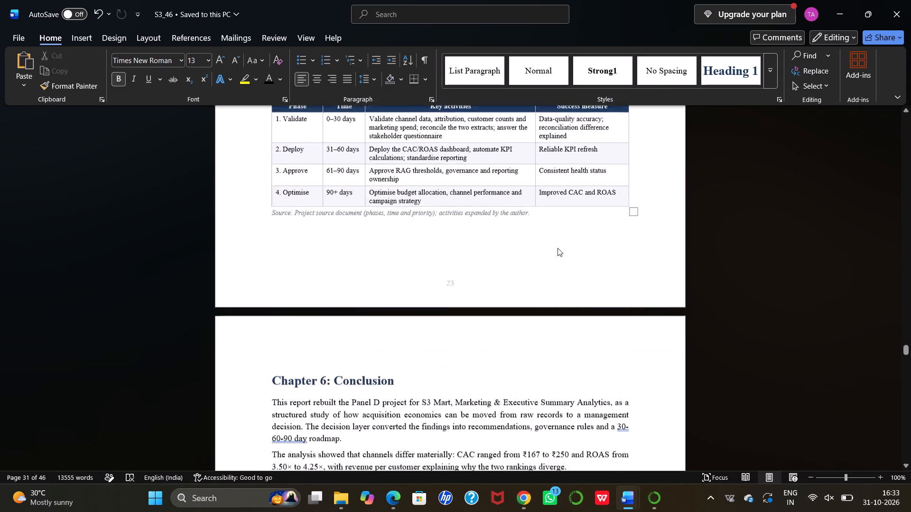
scroll(558, 248, down, 2)
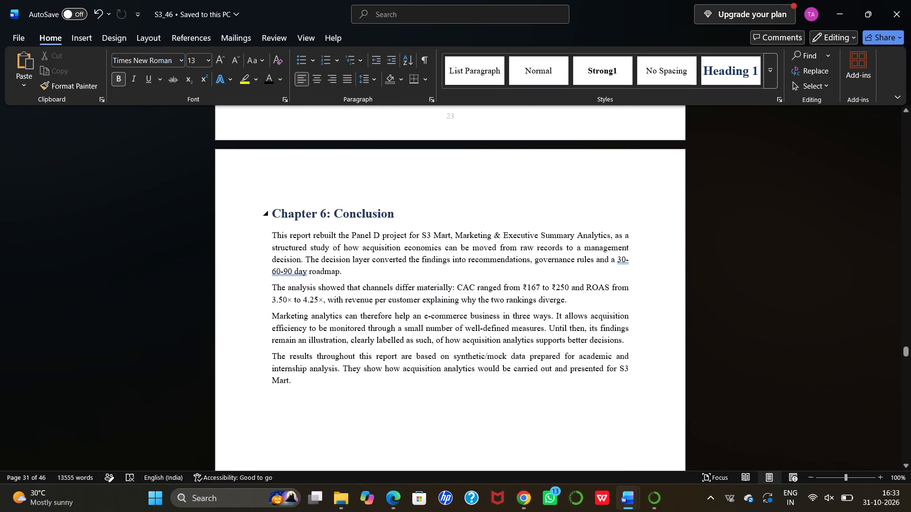
drag(273, 214, 356, 409)
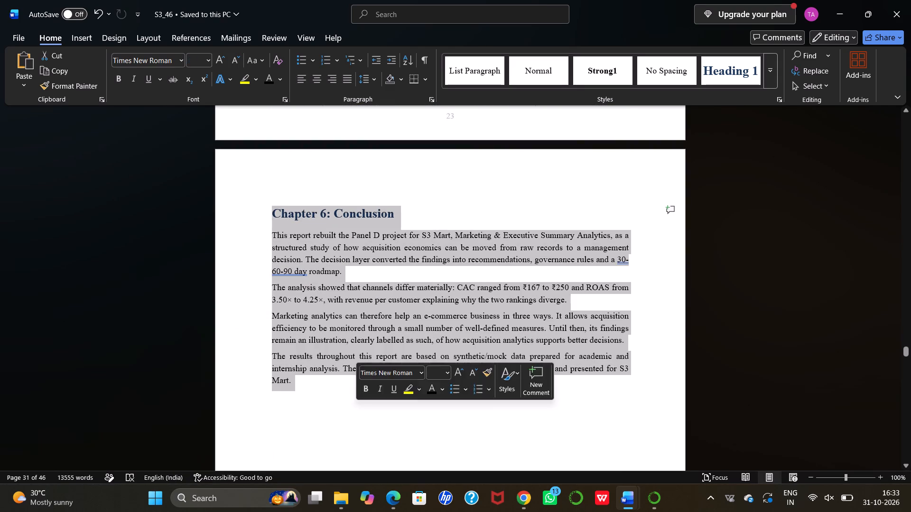
click(356, 409)
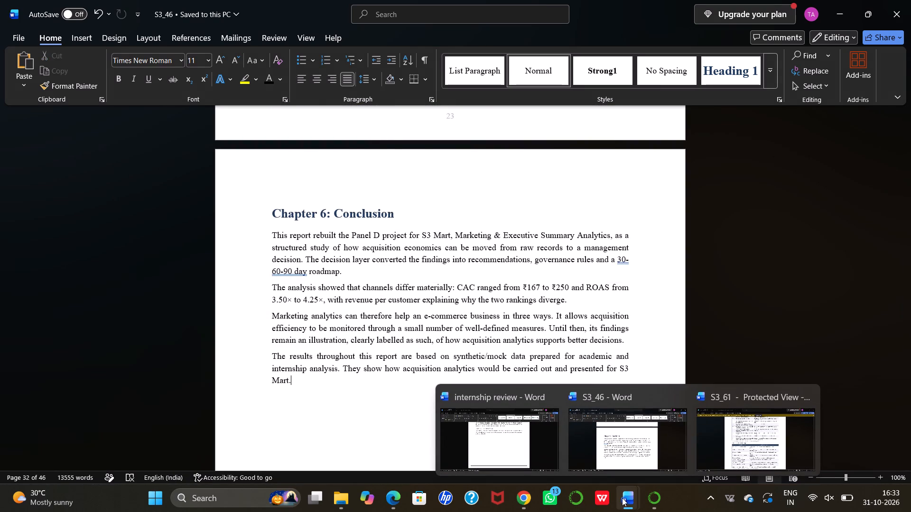
Switch to S3_61 and copy all of Chapter 6: Conclusion, from its heading through its final paragraph.
click(761, 427)
scroll(517, 340, down, 5)
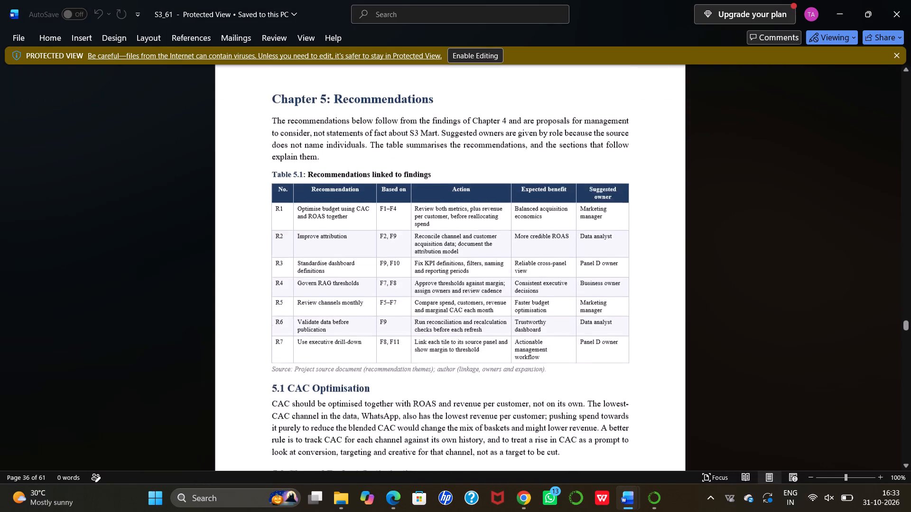
scroll(517, 340, down, 5)
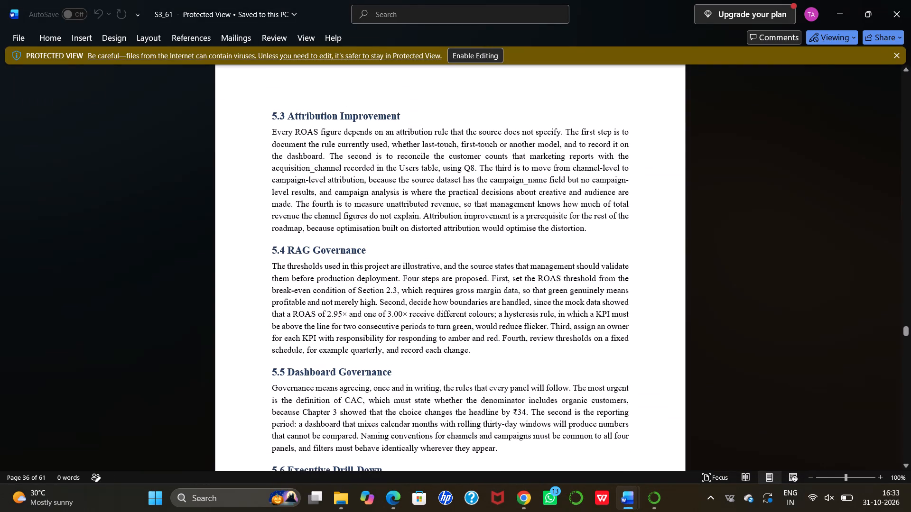
scroll(517, 340, down, 1)
scroll(517, 340, up, 2)
scroll(517, 340, down, 3)
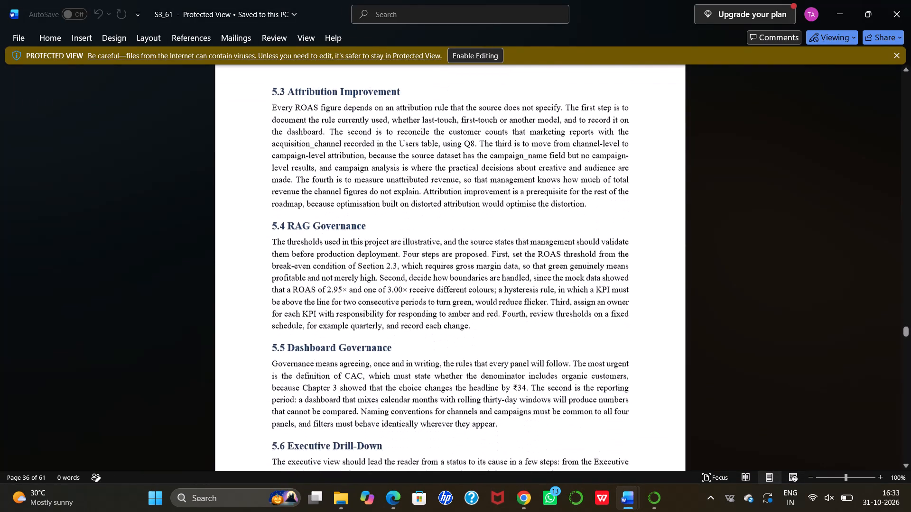
scroll(517, 340, down, 4)
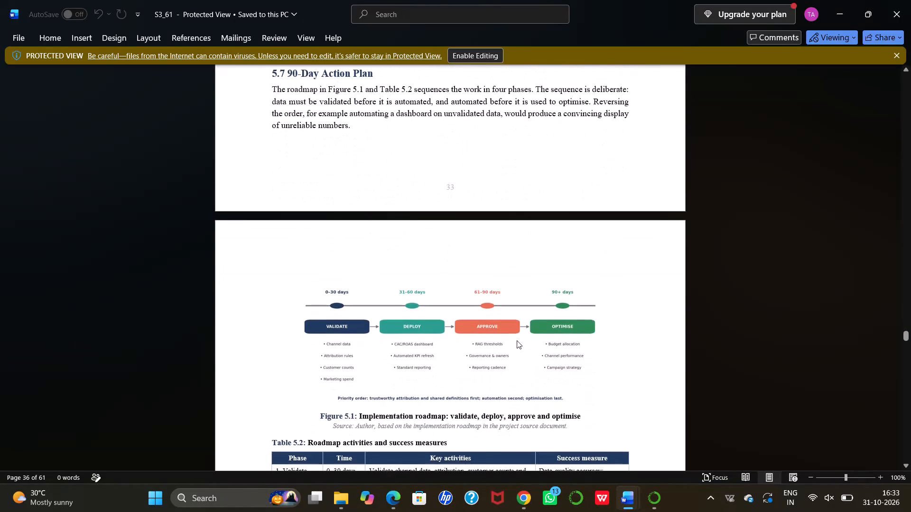
scroll(517, 340, down, 1)
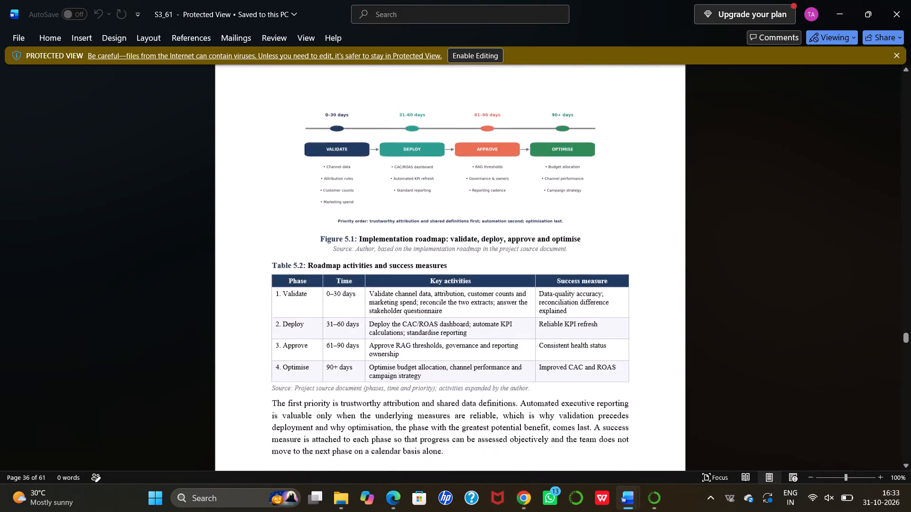
scroll(517, 340, down, 6)
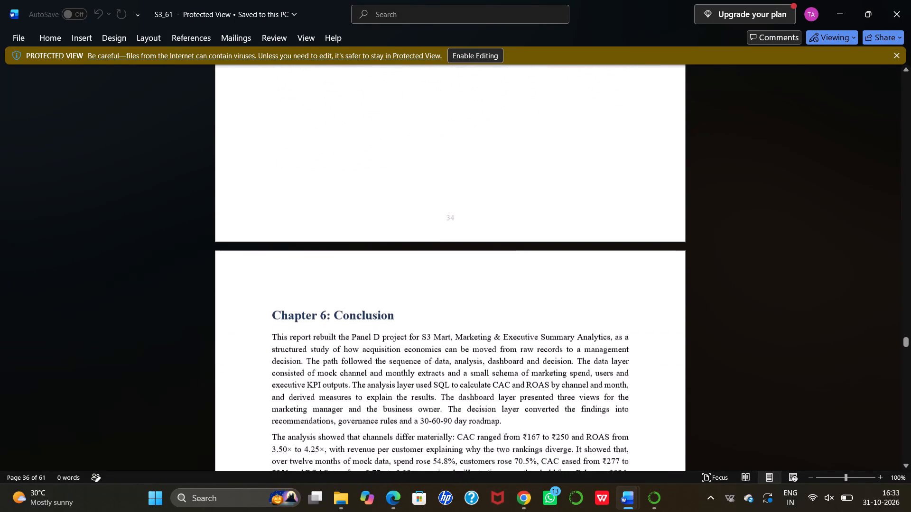
scroll(517, 340, down, 1)
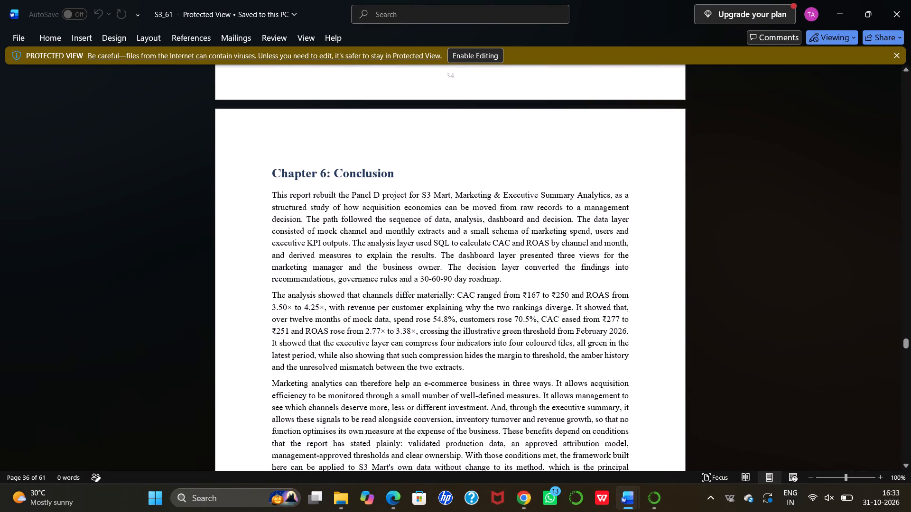
drag(272, 173, 456, 470)
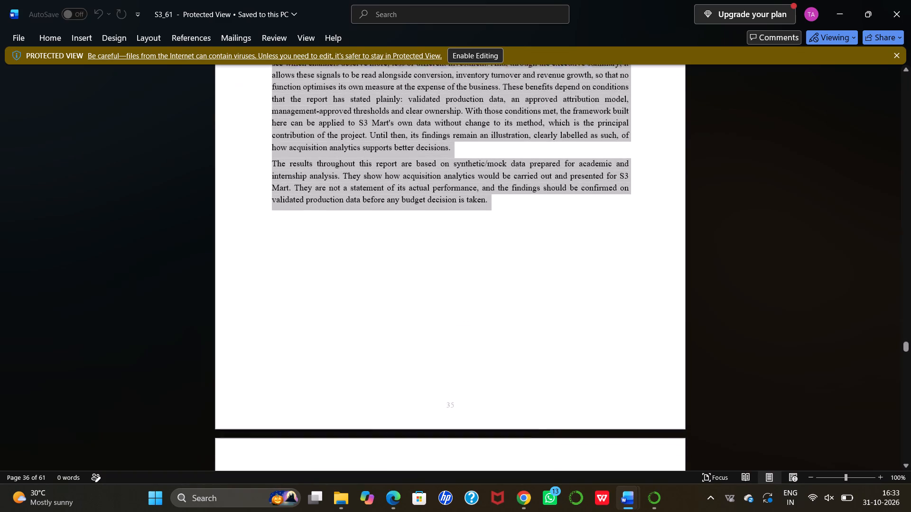
drag(456, 470, 536, 166)
key(ctrl+c)
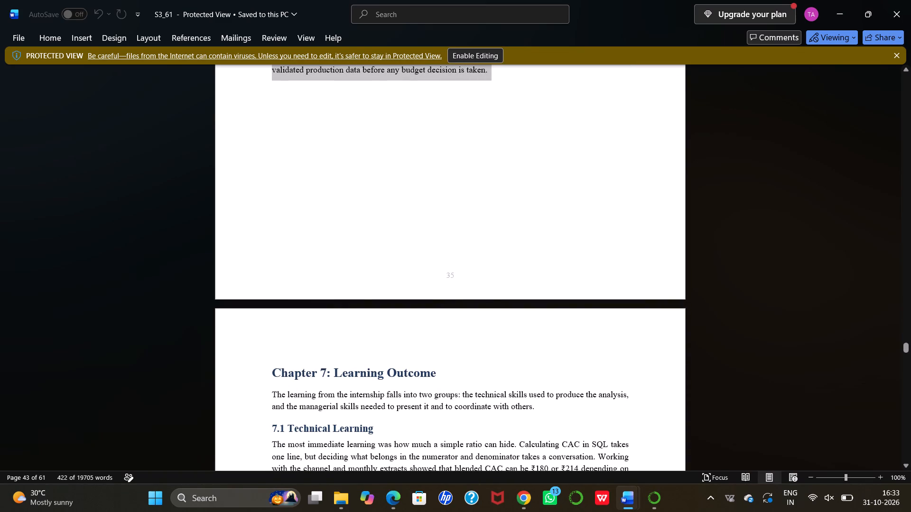
Switch to internship review and paste the copied Chapter 6 on a new page after section 5.6 Executive Drill-Down.
click(495, 423)
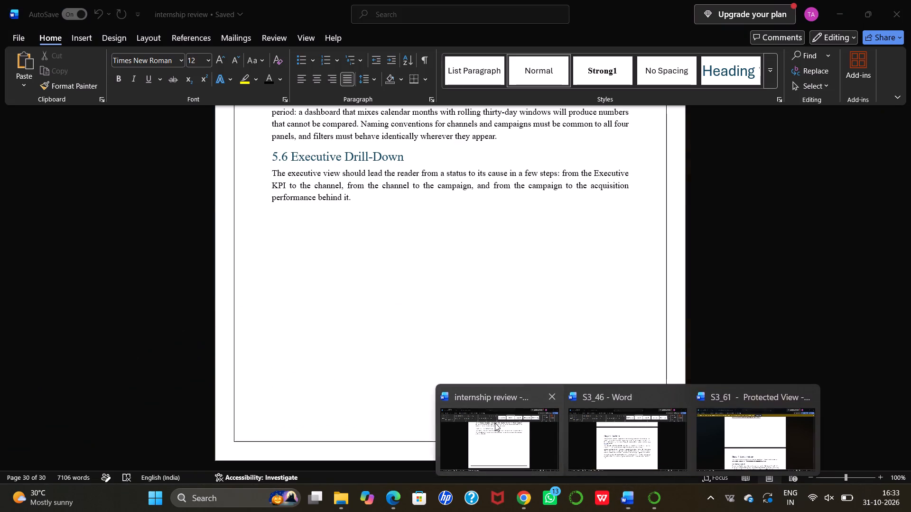
scroll(308, 241, down, 5)
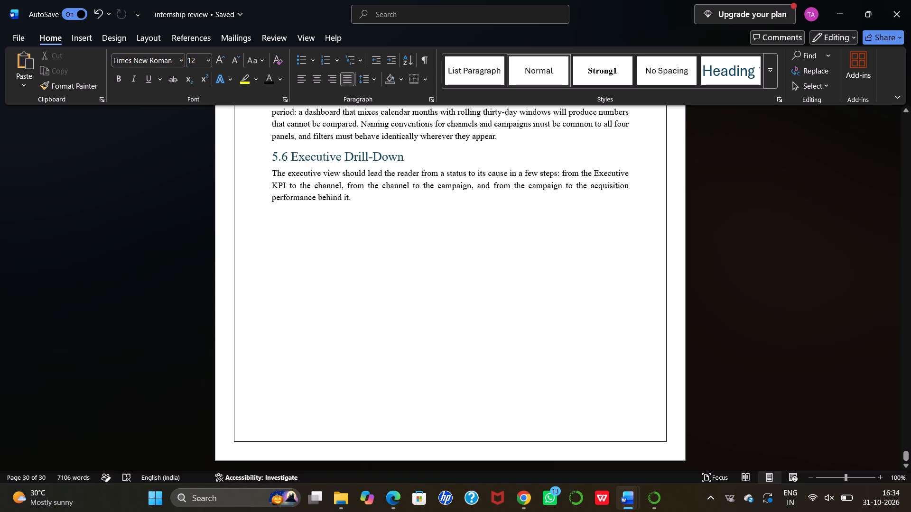
click(268, 420)
key(Return)
key(Return)
key(Return)
key(Return)
key(Return)
key(Return)
key(Return)
key(Return)
key(Return)
key(Return)
key(Return)
key(Return)
key(Return)
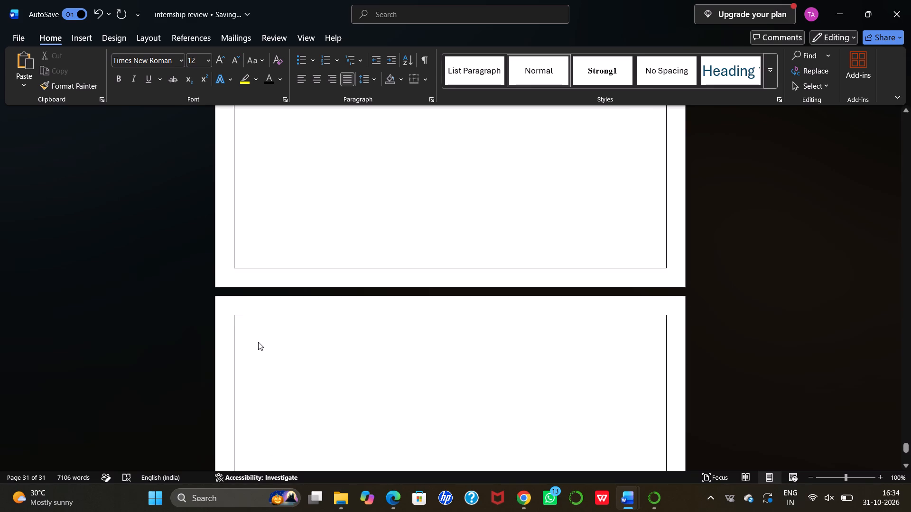
click(258, 342)
key(BackSpace)
key(BackSpace)
key(Return)
key(ctrl+v)
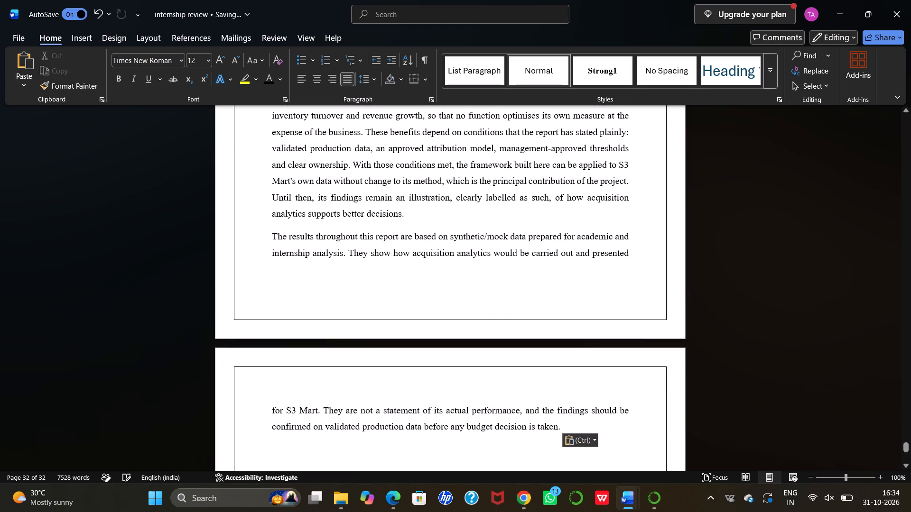
Add blank lines after the conclusion's last paragraph until a new empty page starts at the document's end.
scroll(258, 342, down, 4)
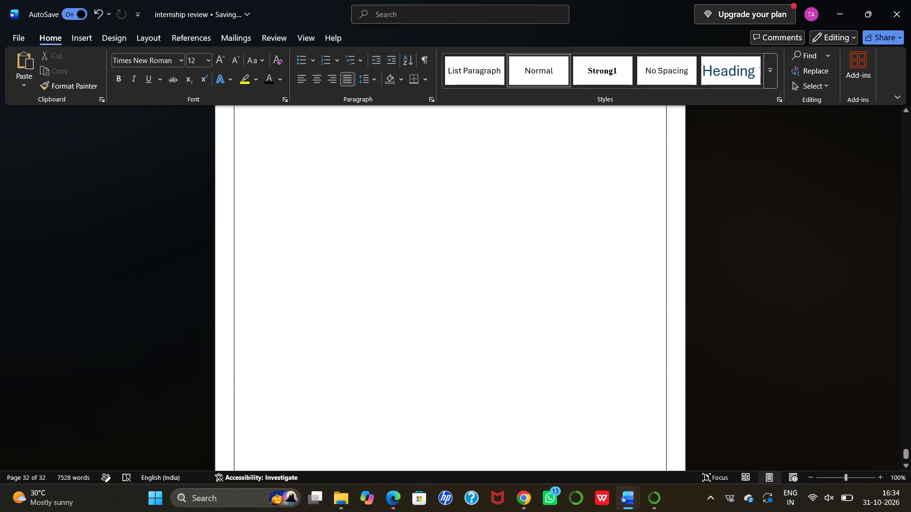
key(Return)
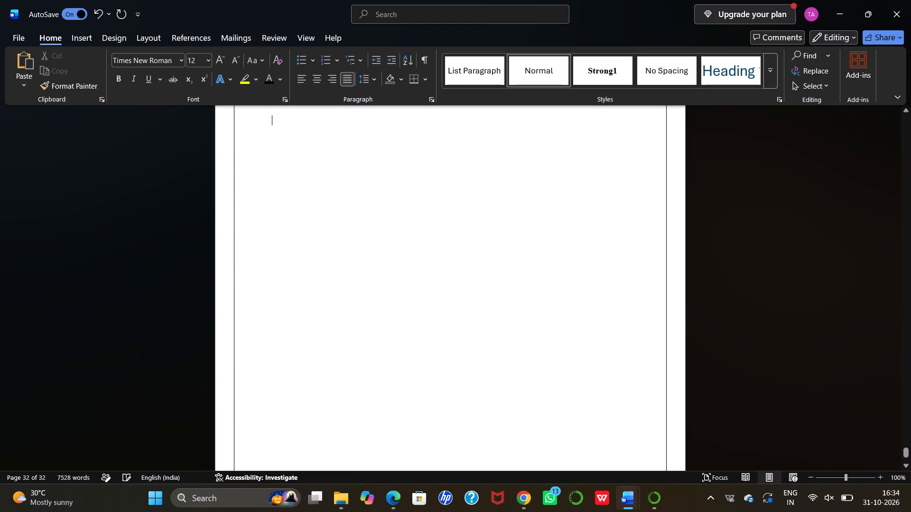
key(Return)
key(Return)
key(Return)
key(Return)
key(Return)
key(Return)
key(Return)
key(Return)
key(Return)
key(Return)
key(Return)
key(Return)
key(Return)
key(Return)
key(Return)
key(Return)
key(Return)
key(Return)
key(Return)
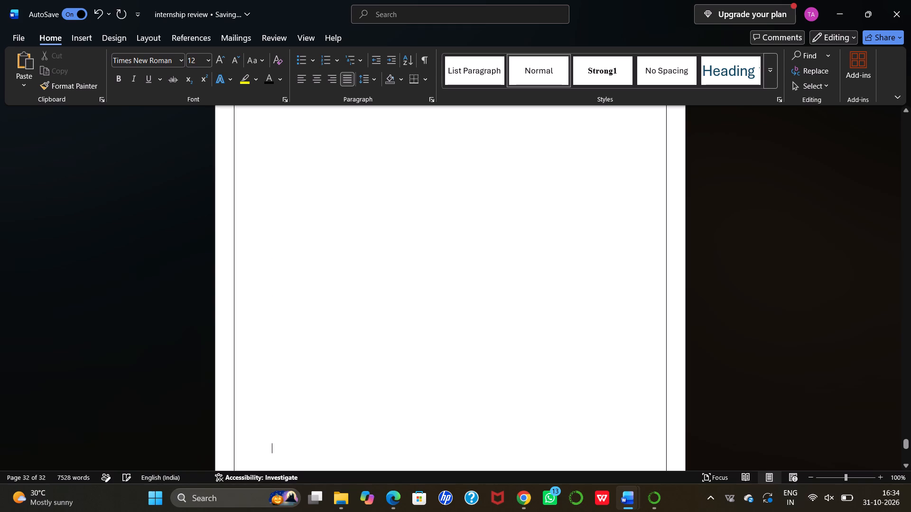
scroll(308, 356, down, 5)
scroll(308, 356, up, 2)
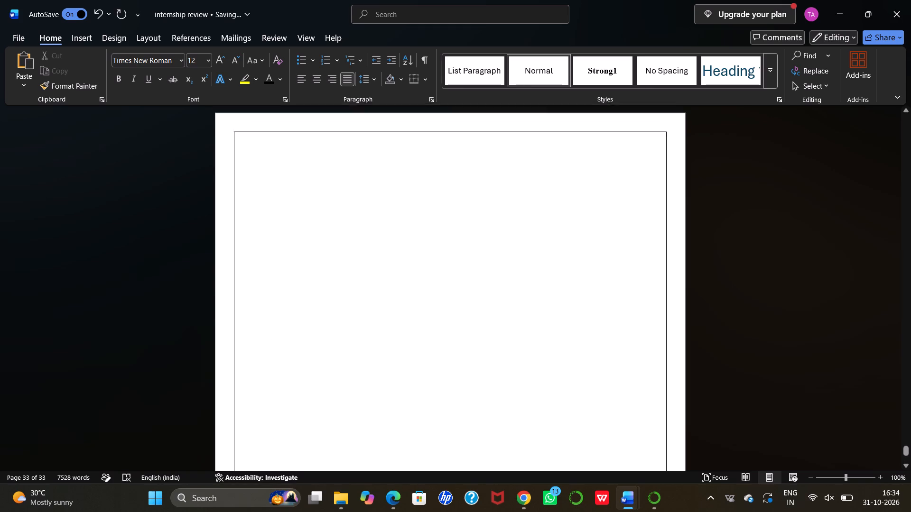
scroll(308, 356, up, 2)
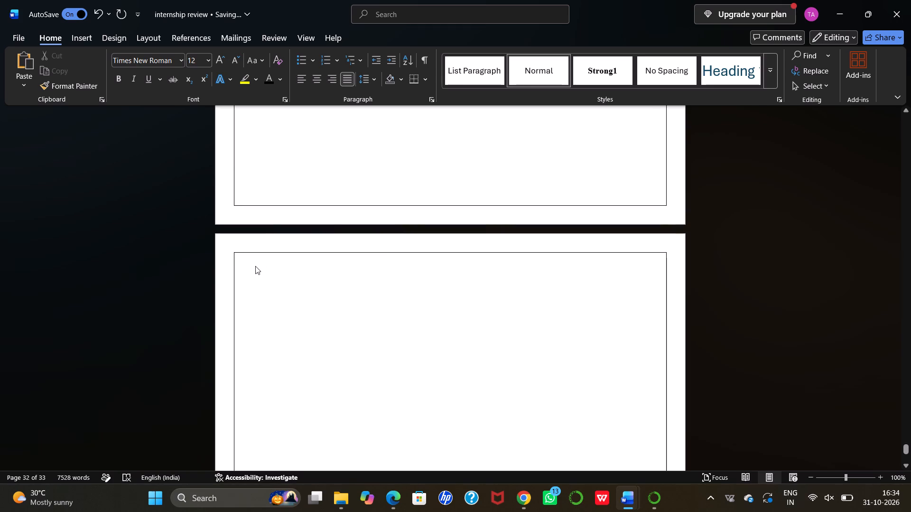
click(253, 278)
key(BackSpace)
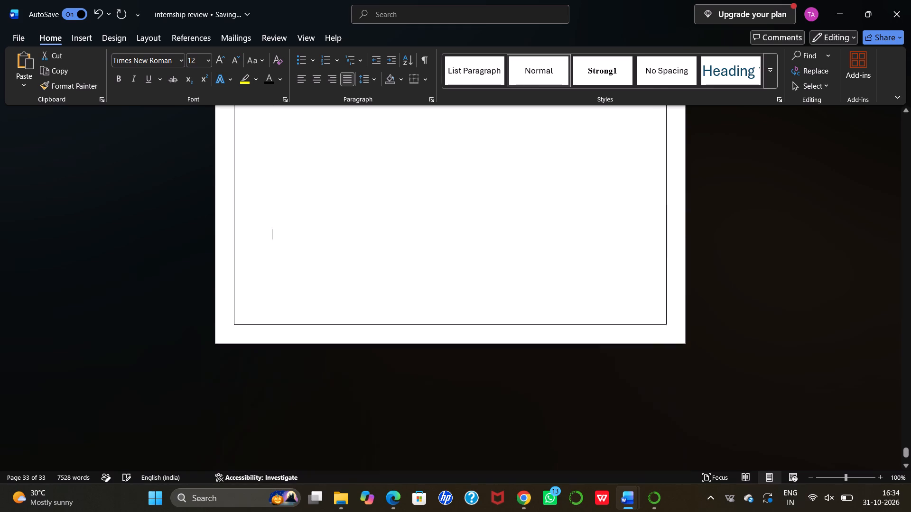
key(Return)
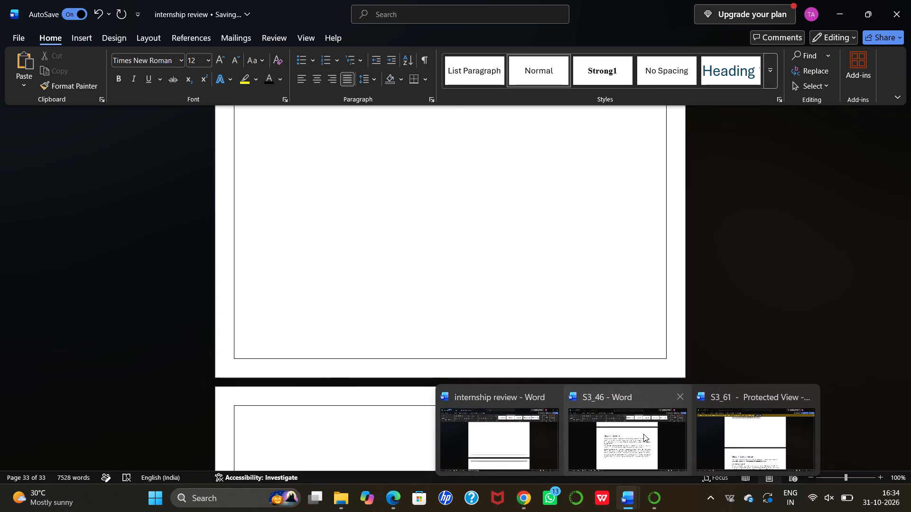
Switch to S3_46 and copy everything from the Chapter 7: Learning Outcome heading through the annexures and References to the document's end.
click(643, 434)
scroll(510, 362, down, 3)
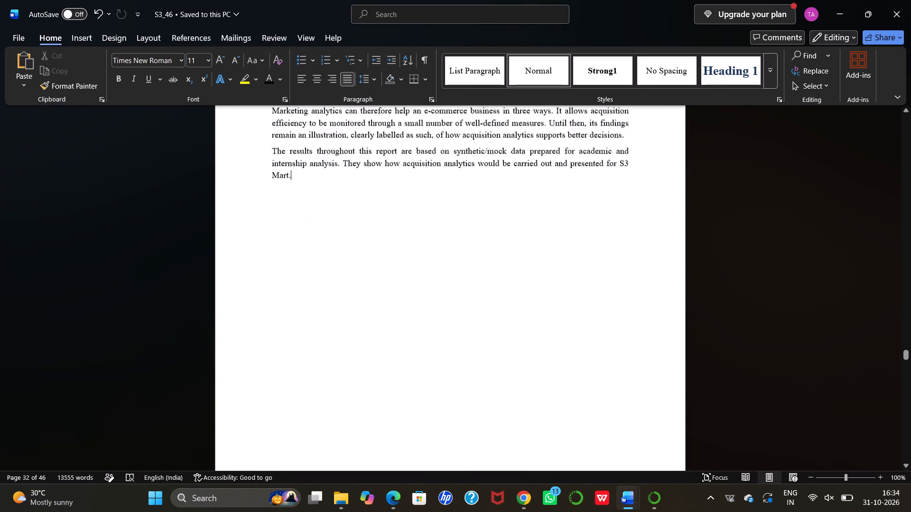
scroll(510, 362, down, 3)
scroll(510, 362, up, 2)
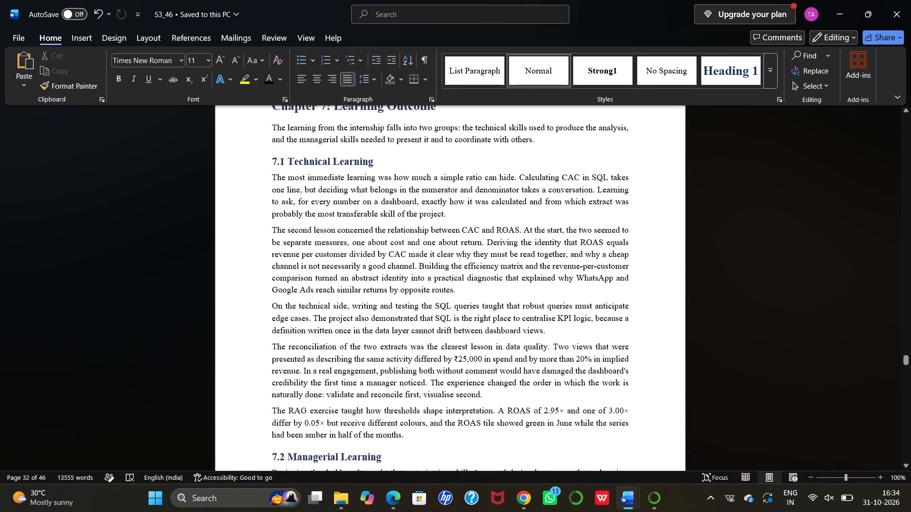
scroll(510, 362, up, 1)
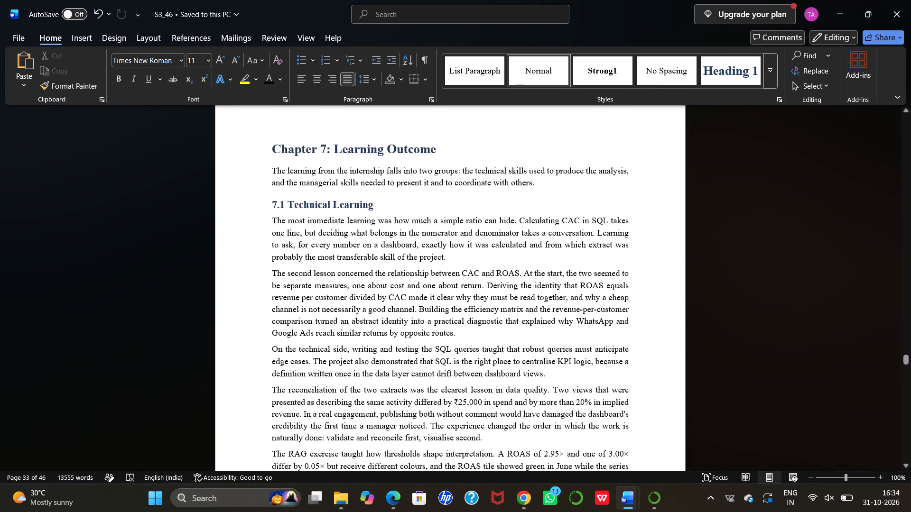
scroll(510, 362, down, 6)
scroll(510, 362, up, 2)
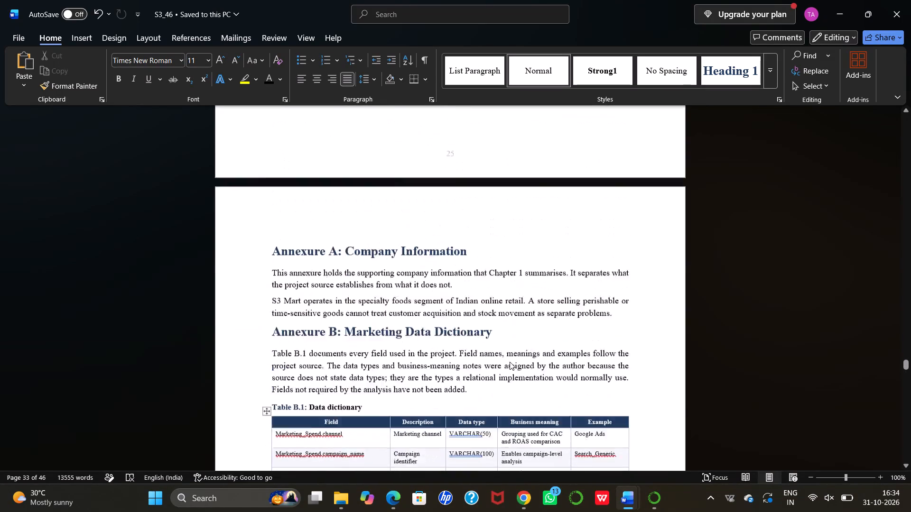
scroll(510, 362, up, 4)
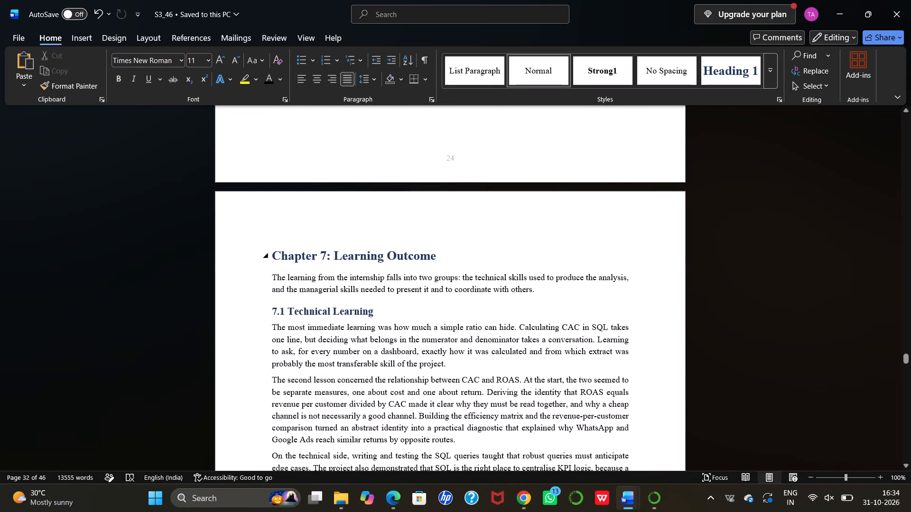
drag(271, 256, 405, 432)
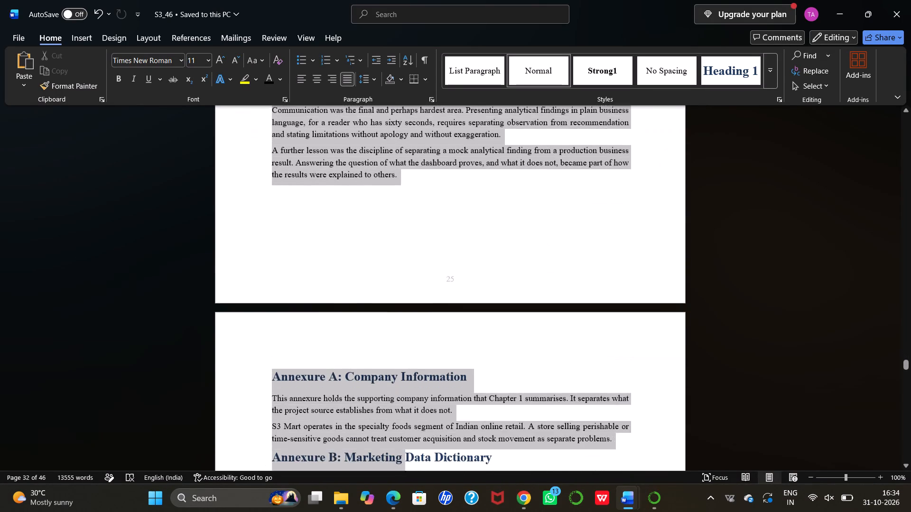
drag(405, 432, 443, 467)
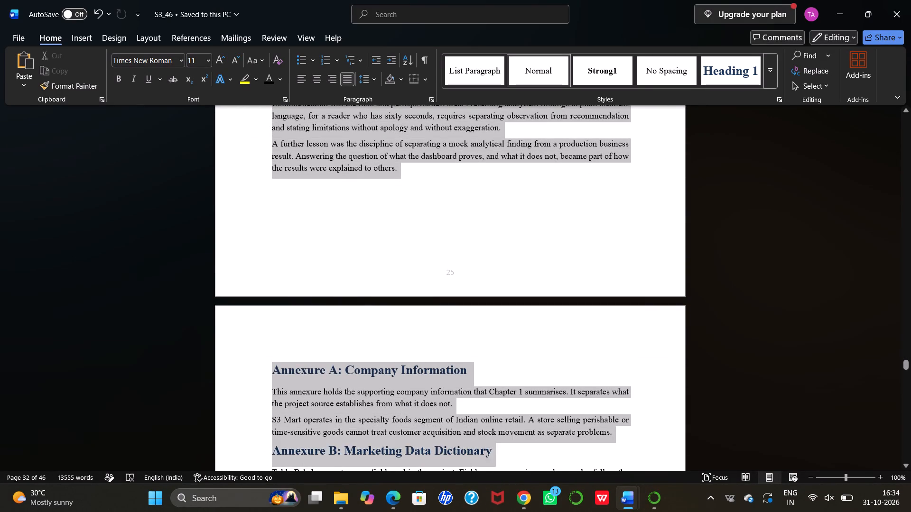
drag(443, 467, 446, 456)
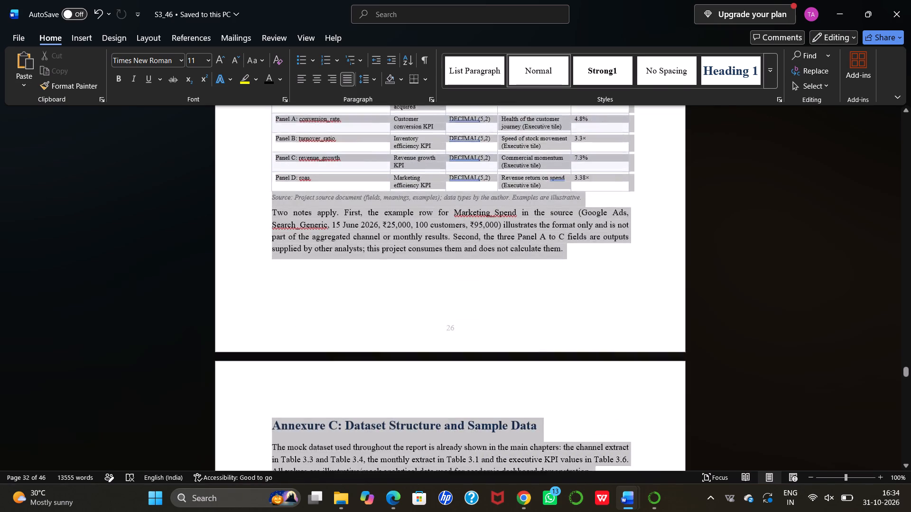
drag(446, 456, 454, 448)
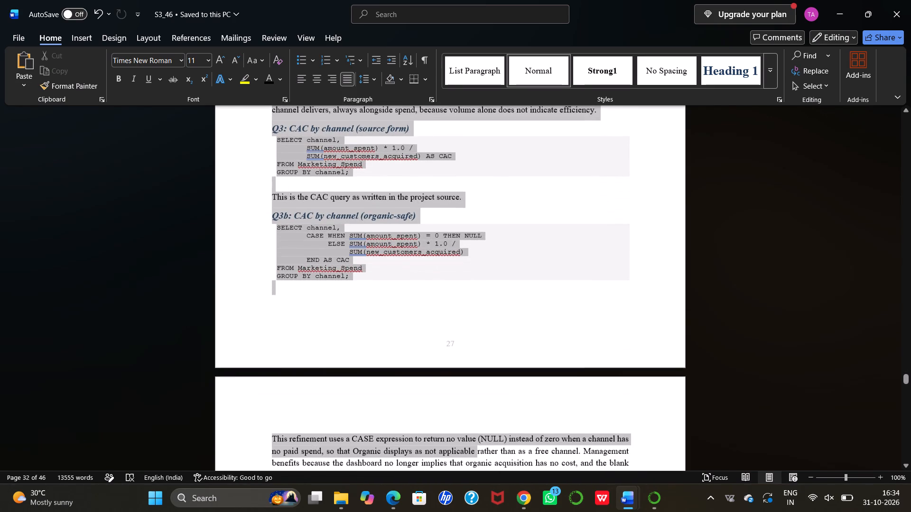
drag(454, 448, 490, 509)
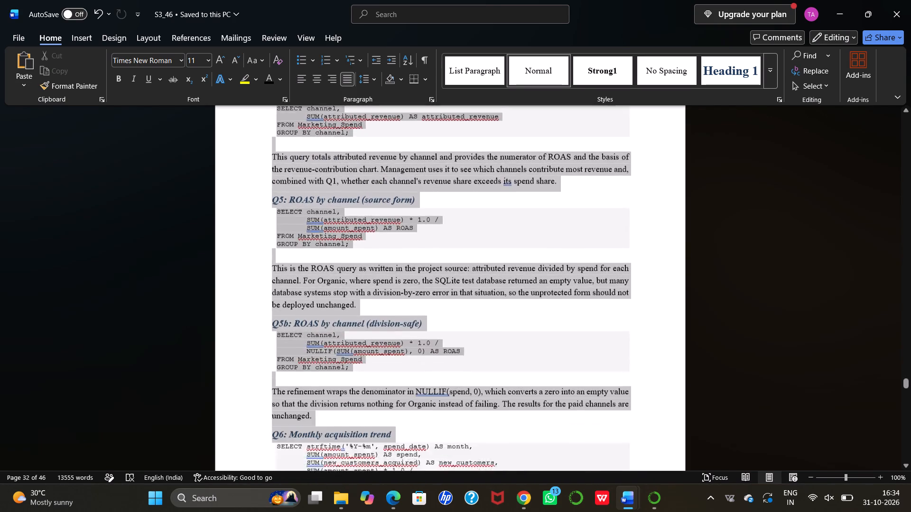
drag(490, 509, 494, 508)
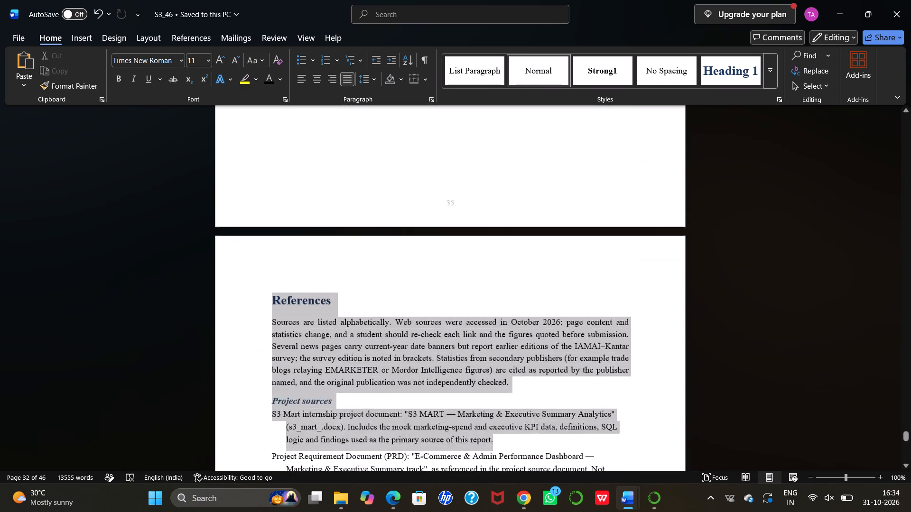
drag(494, 508, 494, 507)
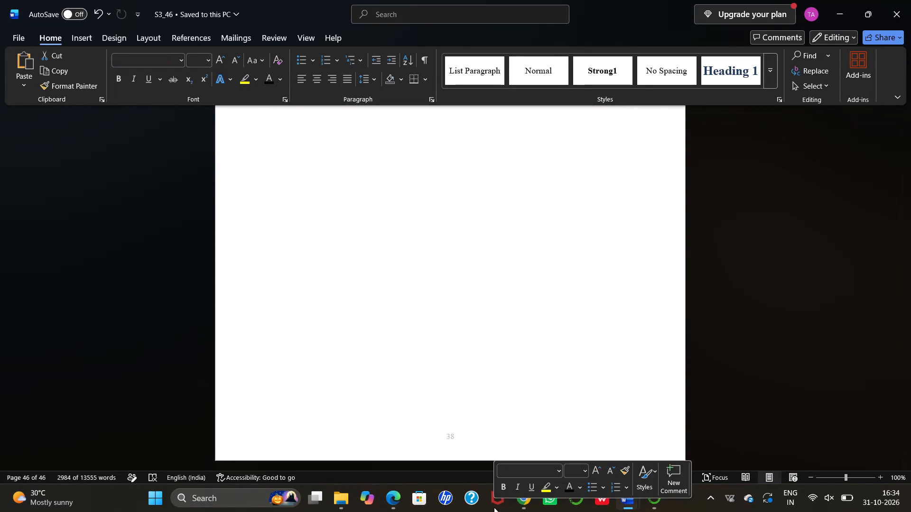
key(ctrl+c)
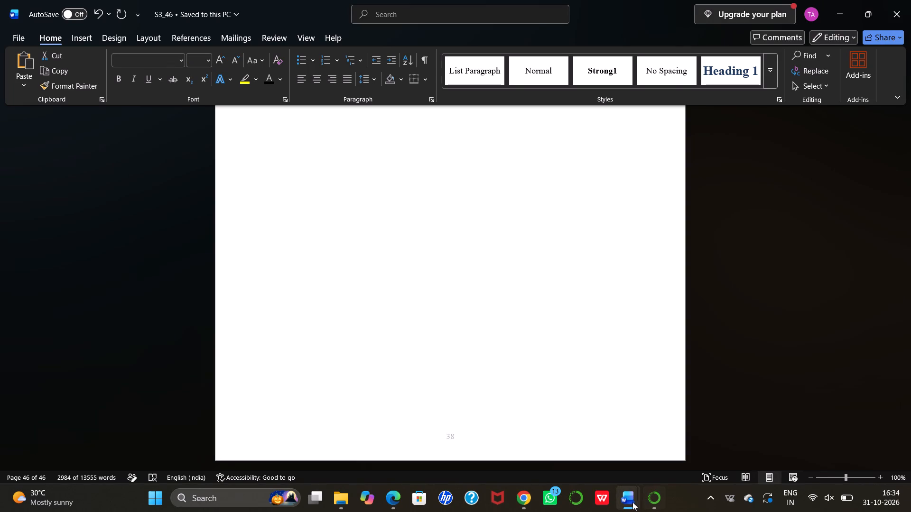
Switch to internship review and paste the copied Chapter 7, annexures and References on the empty last page.
click(532, 459)
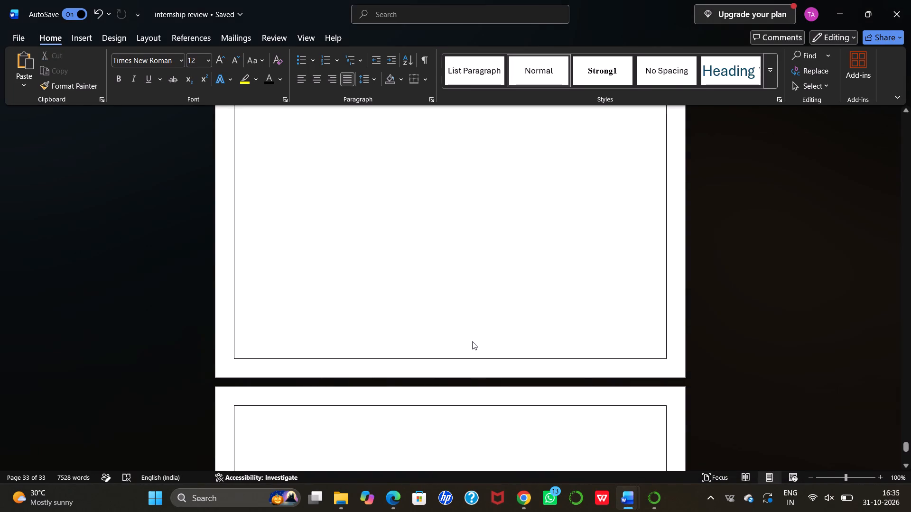
scroll(472, 341, up, 5)
scroll(472, 341, down, 1)
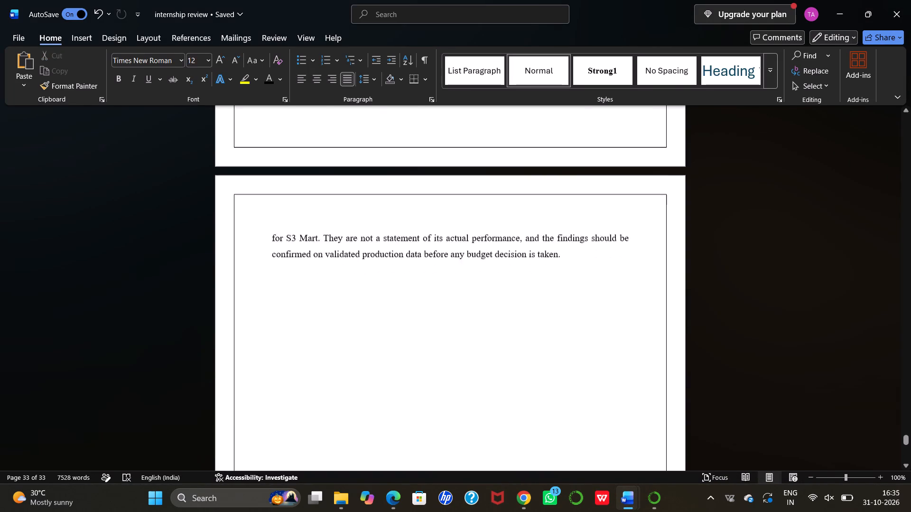
scroll(472, 341, down, 6)
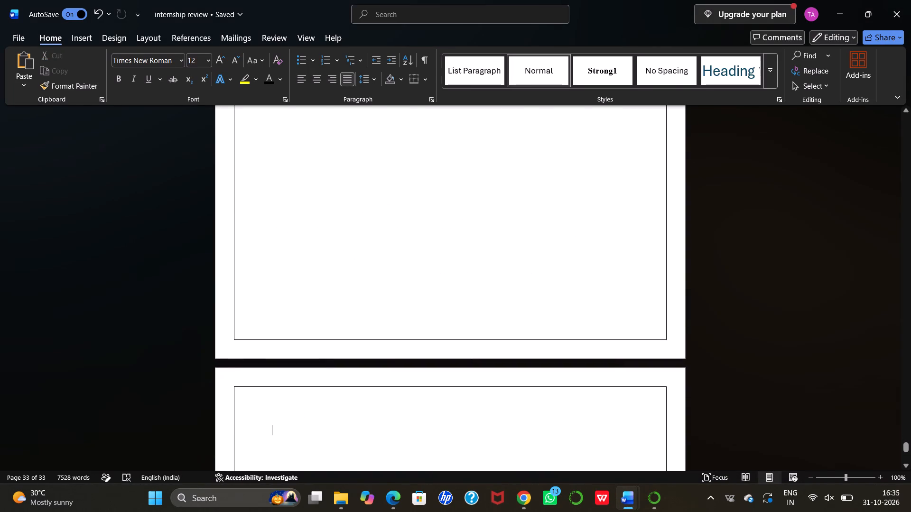
key(ctrl+v)
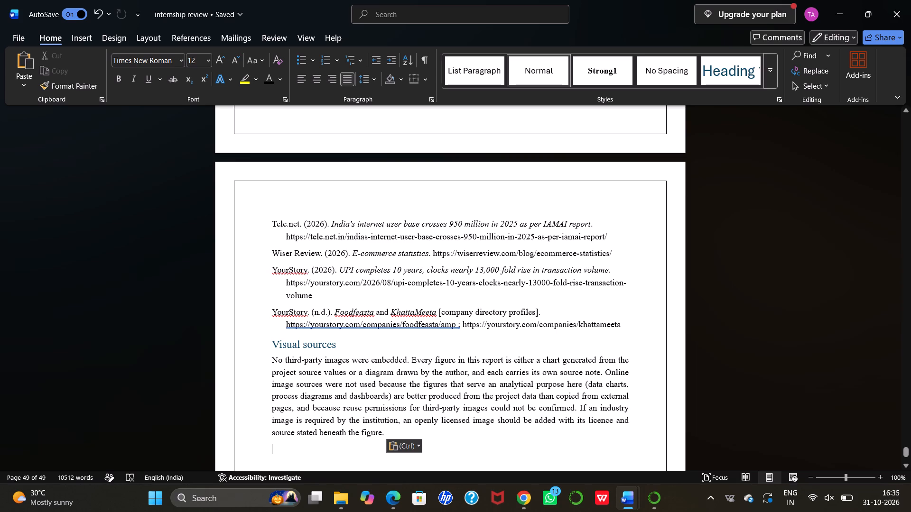
scroll(428, 299, up, 2)
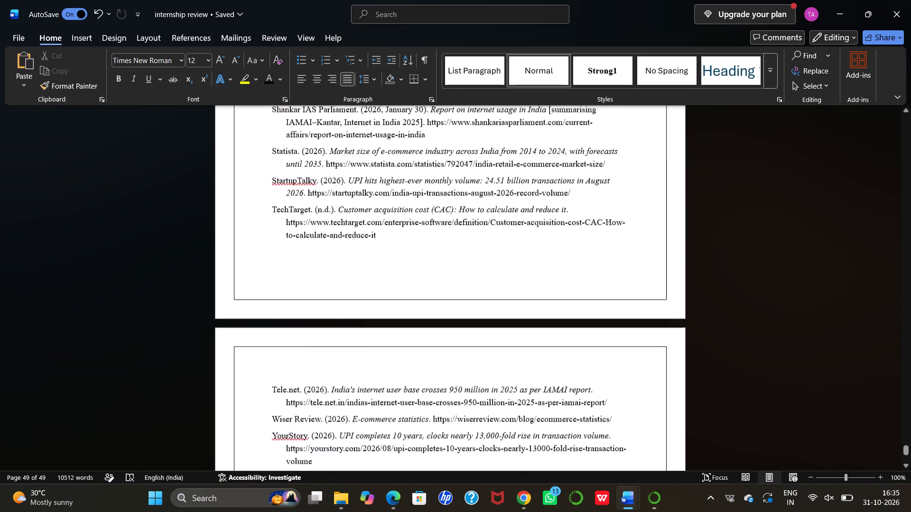
scroll(428, 299, up, 1)
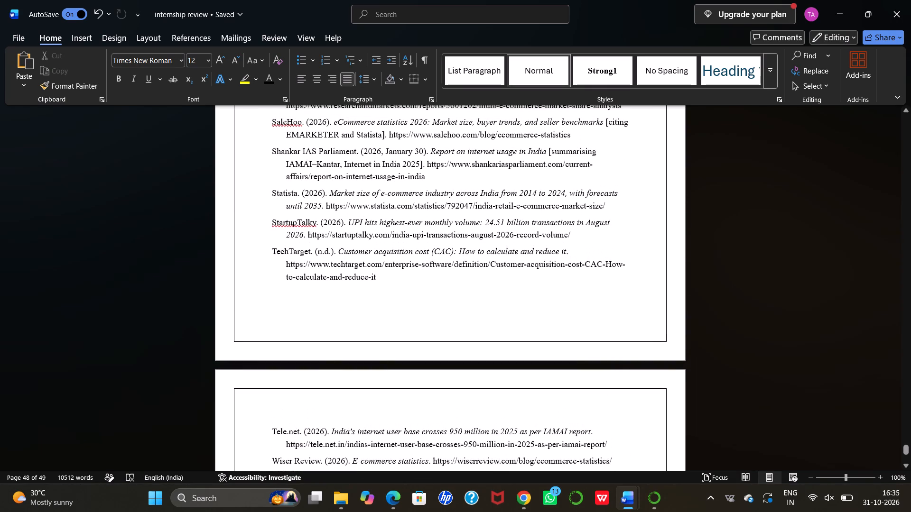
scroll(428, 299, up, 2)
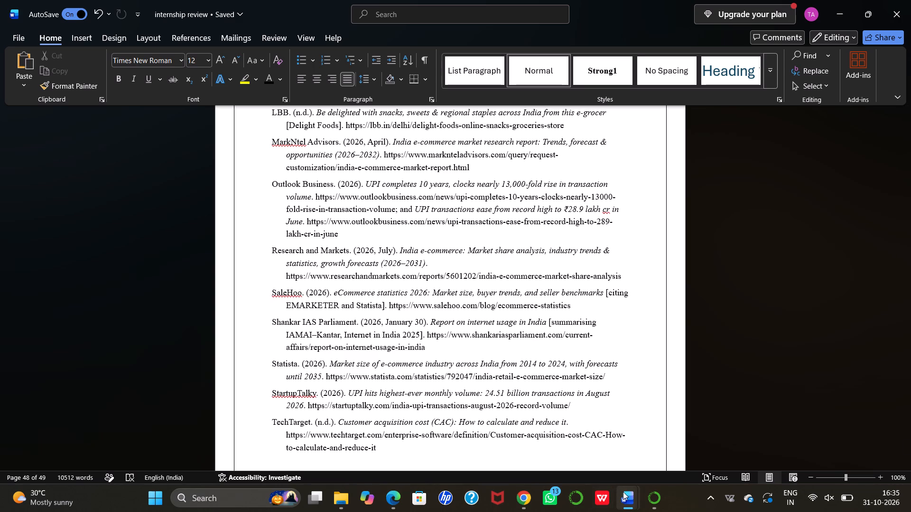
click(545, 435)
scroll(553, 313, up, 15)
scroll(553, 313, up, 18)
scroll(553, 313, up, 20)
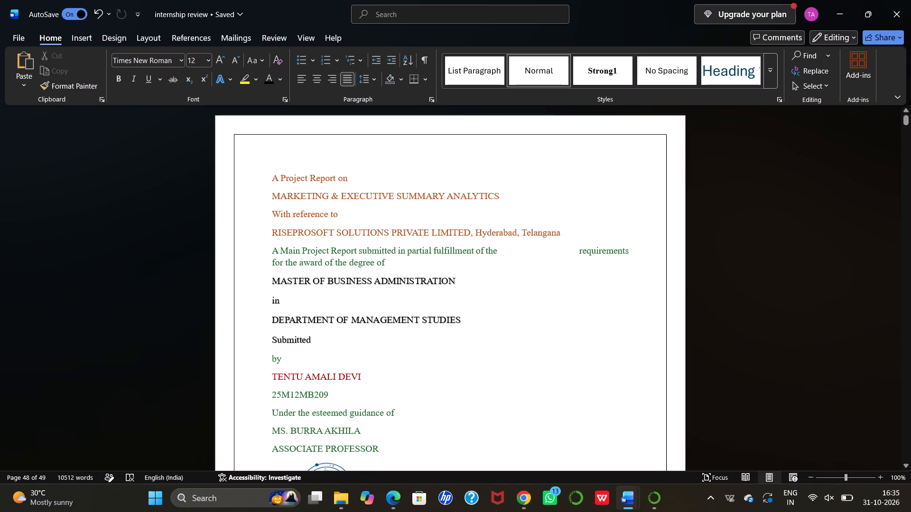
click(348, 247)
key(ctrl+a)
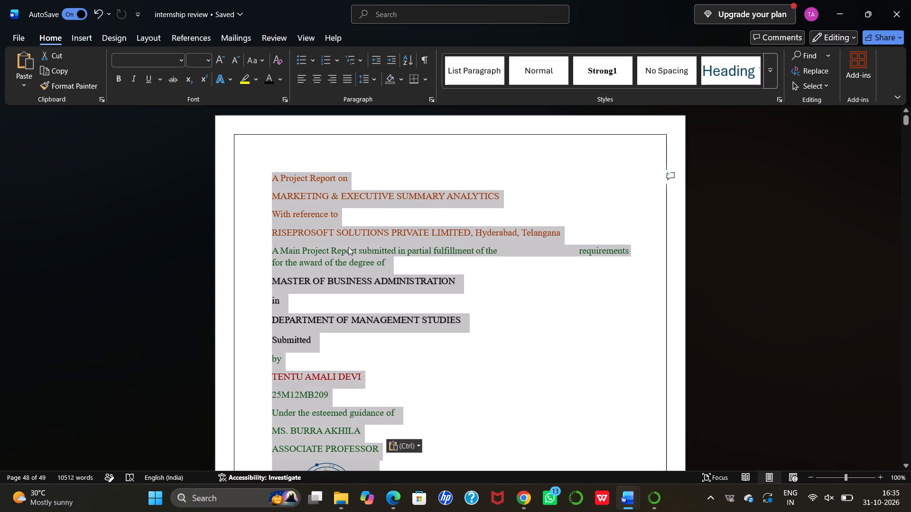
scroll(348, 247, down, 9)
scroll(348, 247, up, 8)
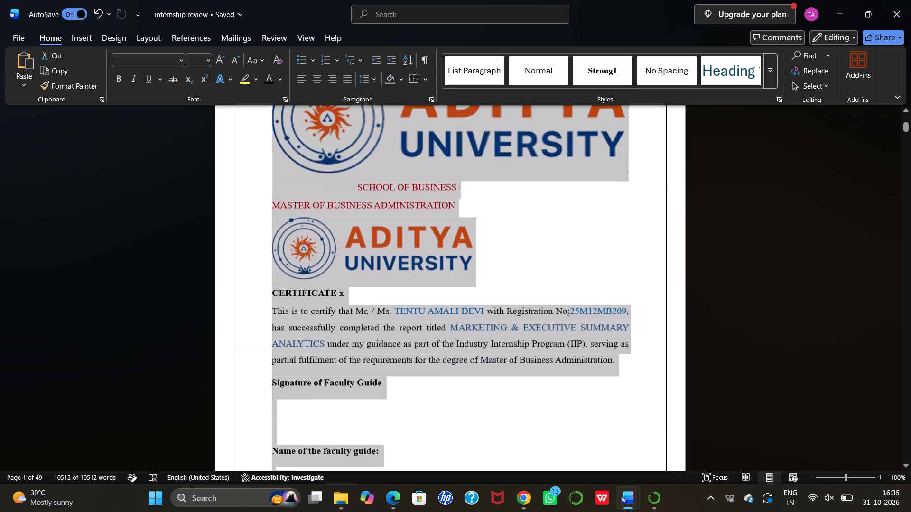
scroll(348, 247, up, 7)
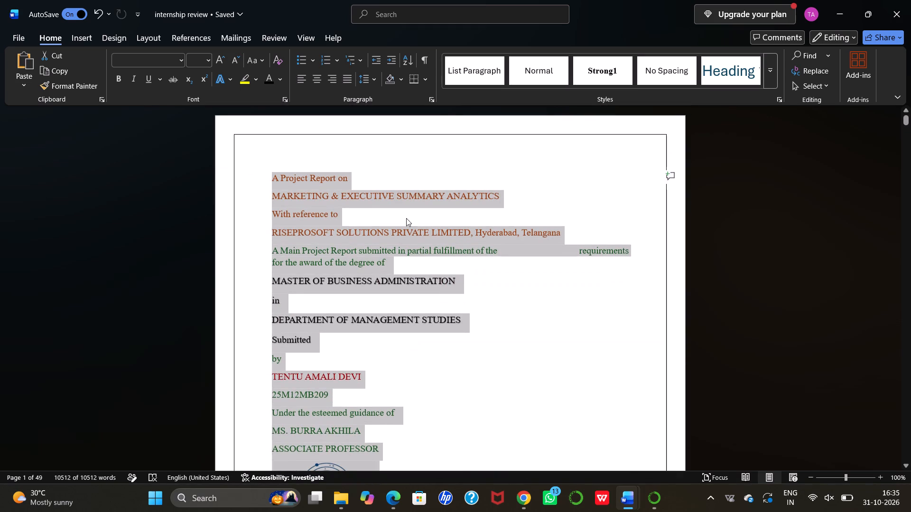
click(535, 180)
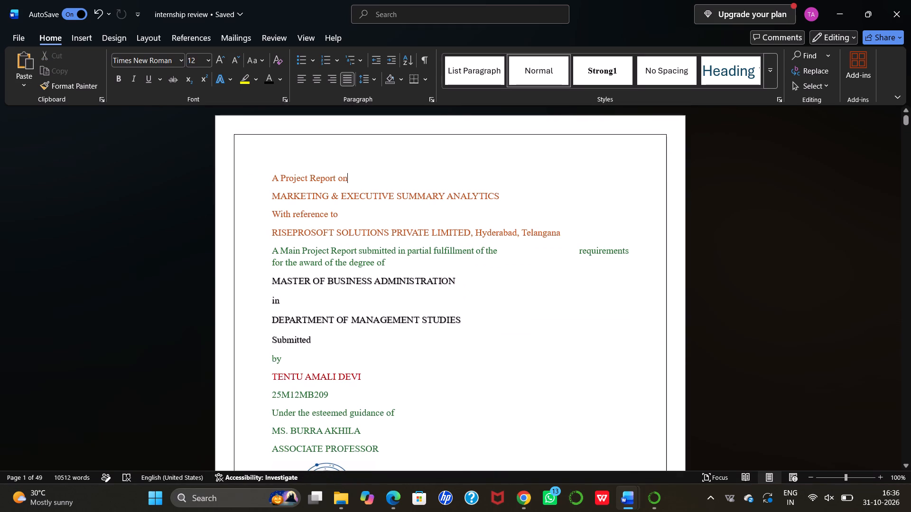
Centre all cover page content, from "A Project Report on" through the logo to "ADITYA UNIVERSITY - 2025-2027".
drag(271, 175, 385, 452)
scroll(365, 395, up, 1)
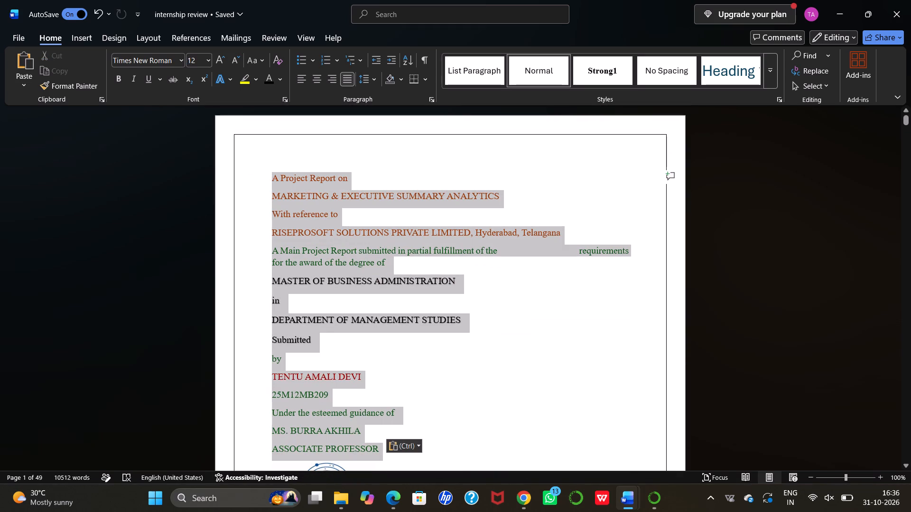
drag(385, 452, 558, 301)
scroll(386, 461, up, 1)
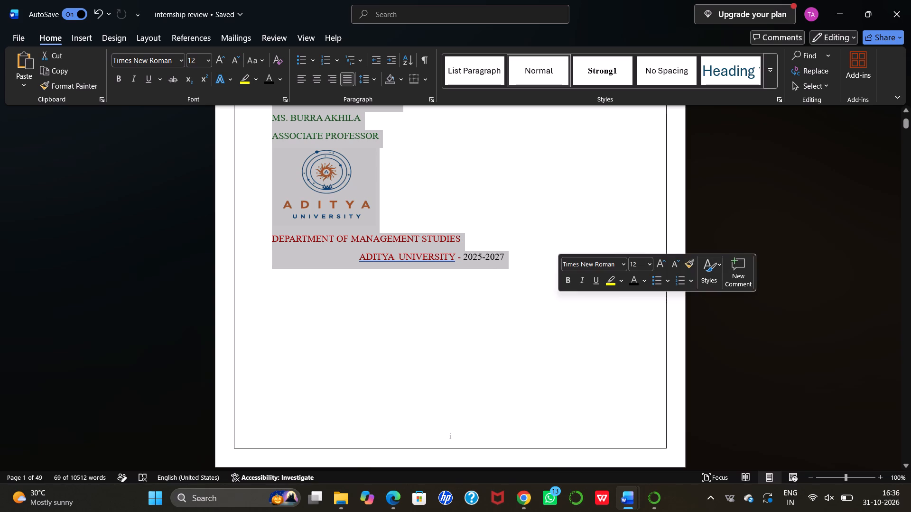
key(ctrl+e)
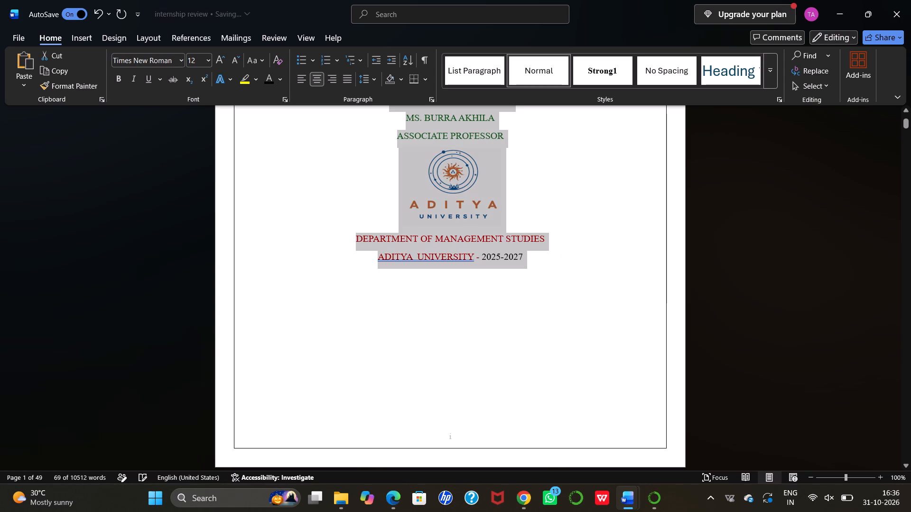
click(586, 296)
scroll(586, 296, up, 2)
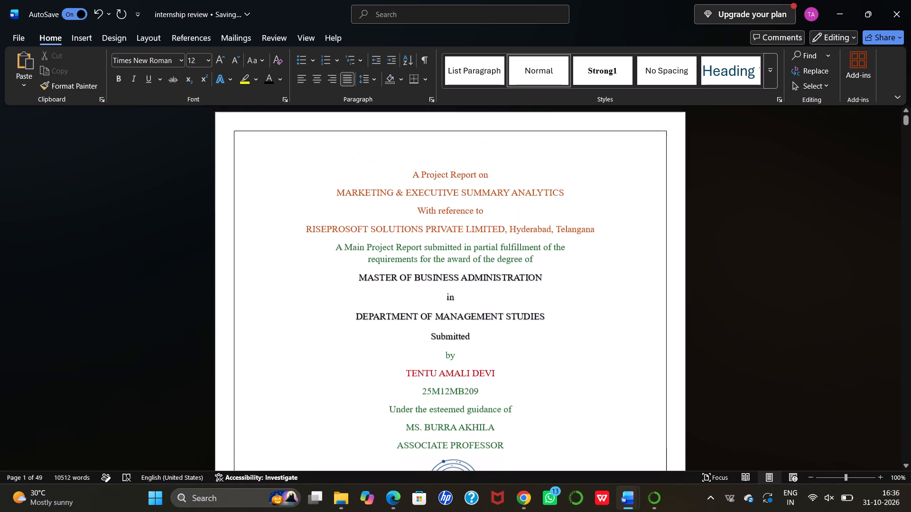
Centre the certificate page content below the large logo, from "SCHOOL OF BUSINESS" through "Name of the faculty guide:".
scroll(586, 296, down, 5)
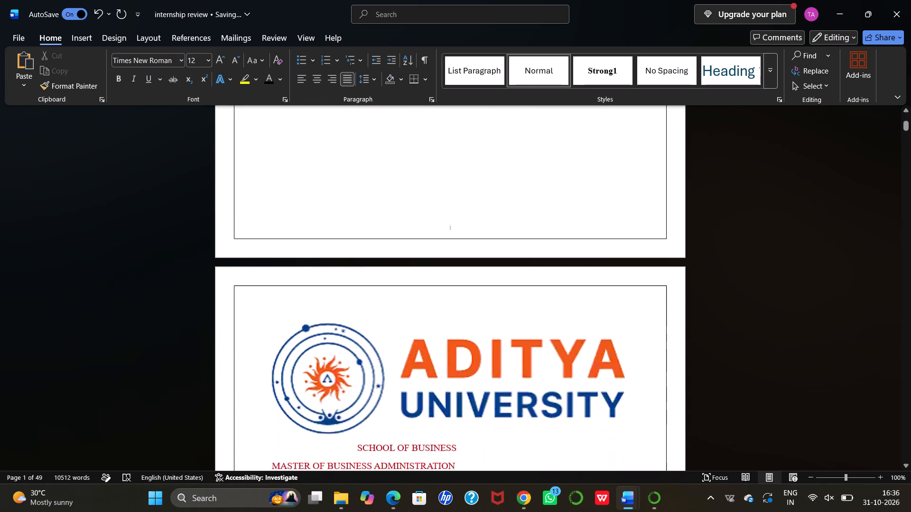
scroll(586, 296, down, 2)
scroll(571, 329, up, 1)
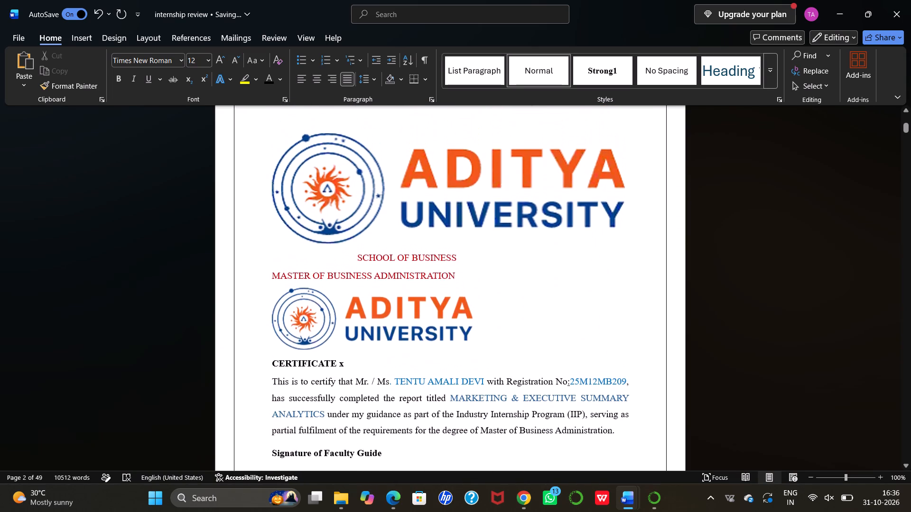
scroll(571, 329, up, 1)
drag(255, 257, 366, 351)
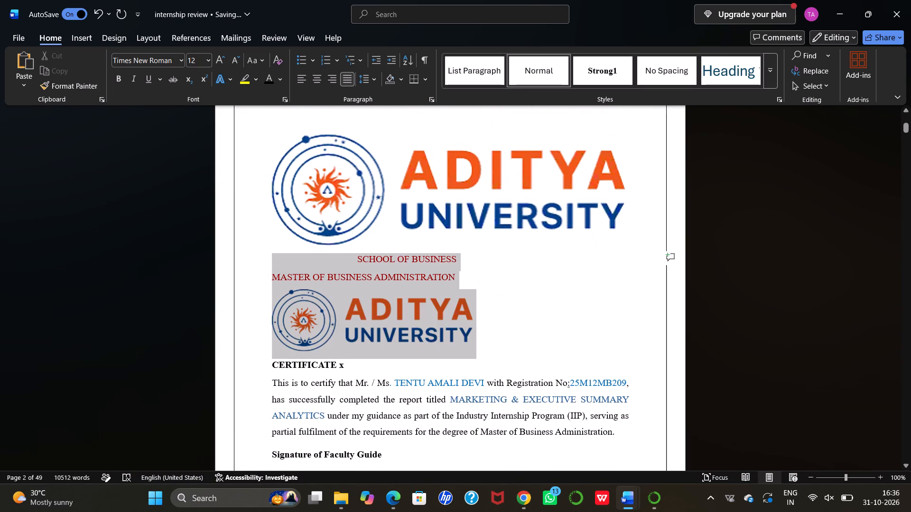
drag(366, 351, 496, 477)
scroll(396, 428, up, 1)
scroll(494, 477, down, 1)
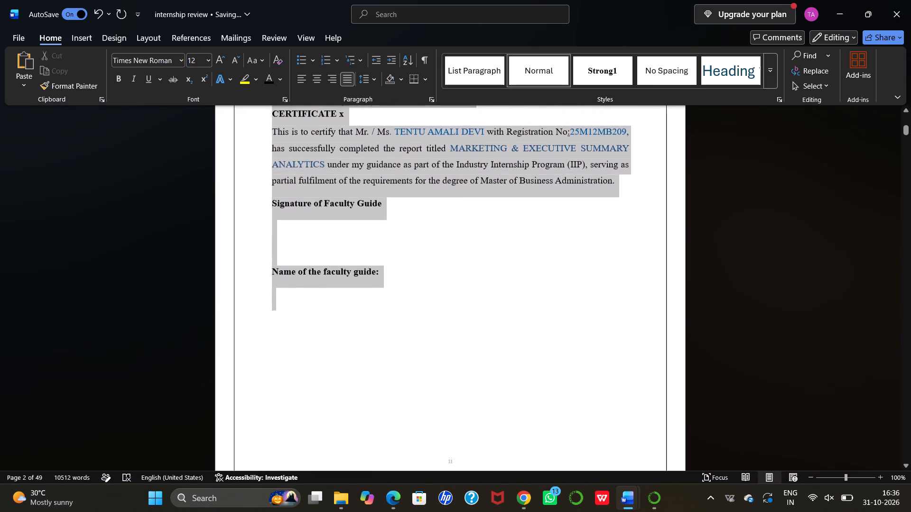
scroll(496, 477, down, 1)
drag(496, 477, 515, 323)
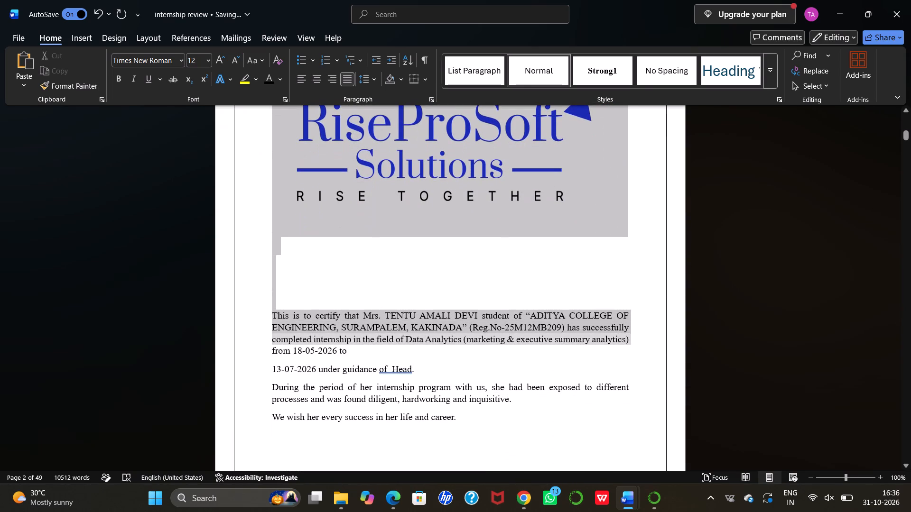
drag(515, 323, 530, 118)
scroll(513, 312, down, 2)
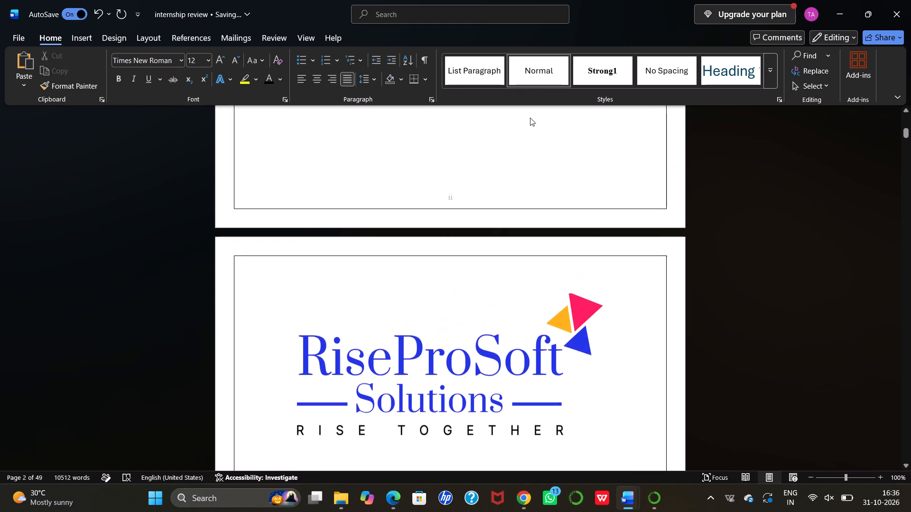
drag(530, 118, 535, 164)
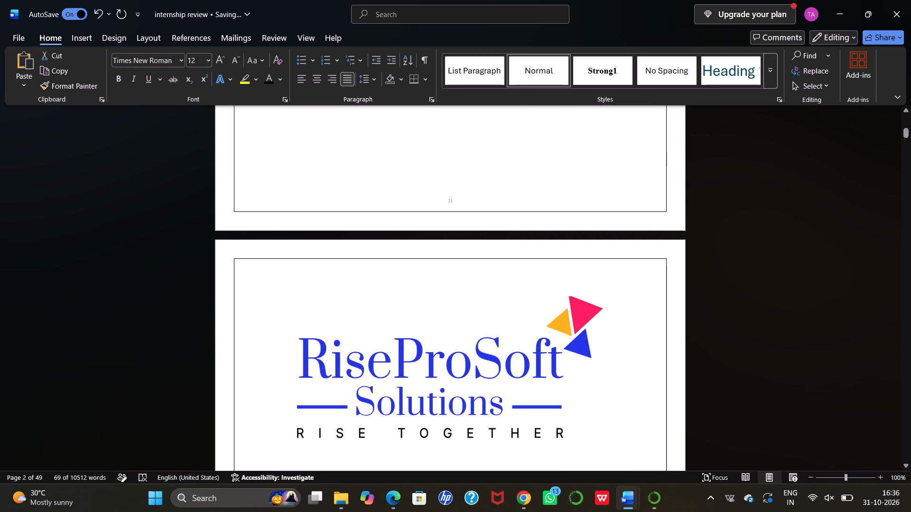
key(ctrl+e)
scroll(535, 164, up, 3)
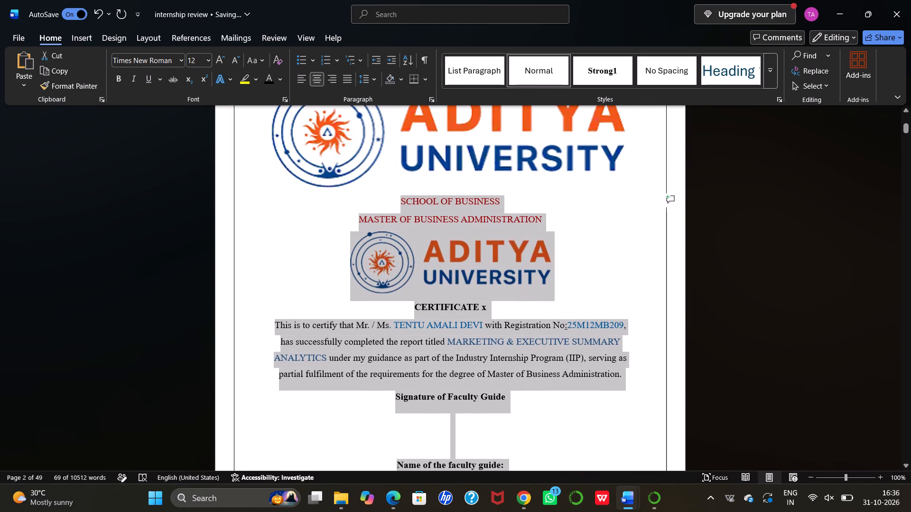
click(544, 182)
Delete the stray "x" after the CERTIFICATE heading.
scroll(544, 182, down, 4)
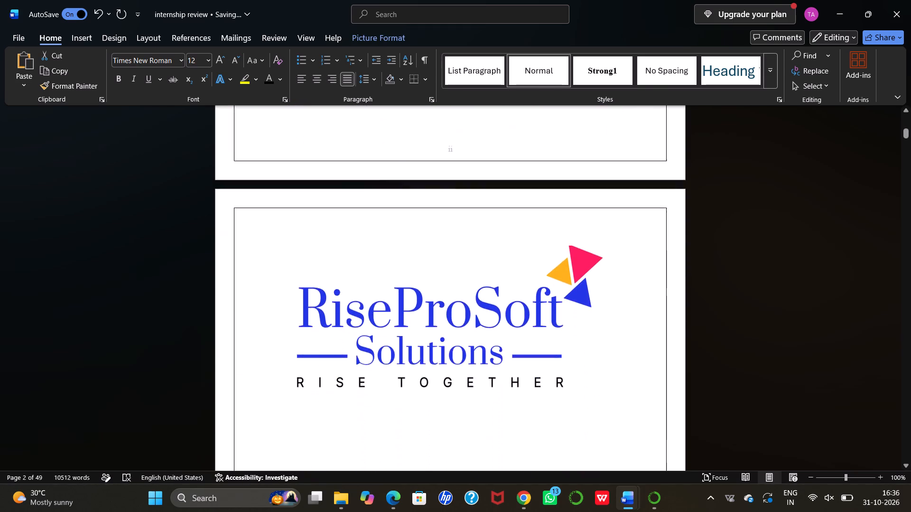
scroll(544, 182, down, 1)
scroll(544, 182, up, 3)
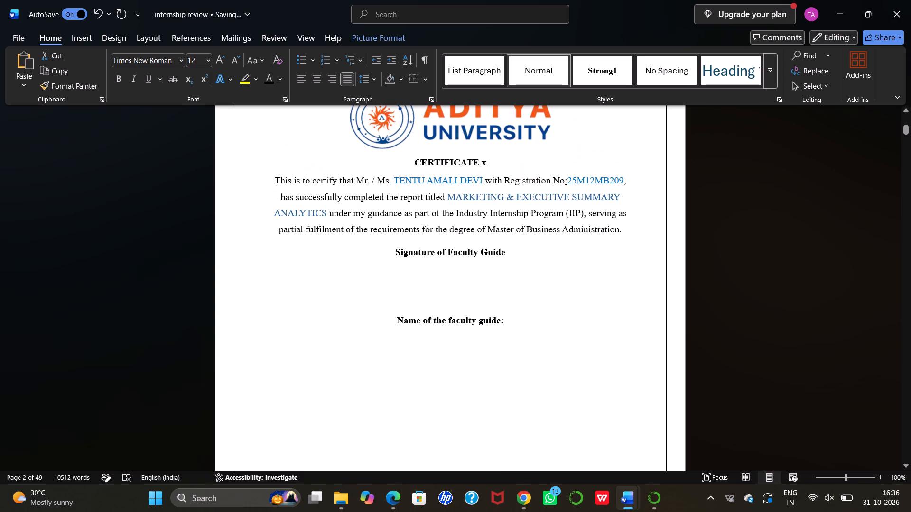
click(490, 165)
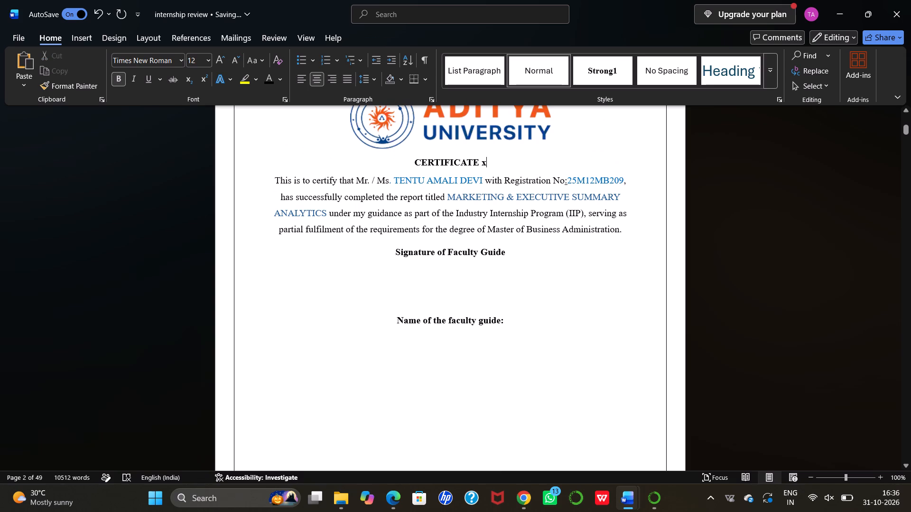
key(BackSpace)
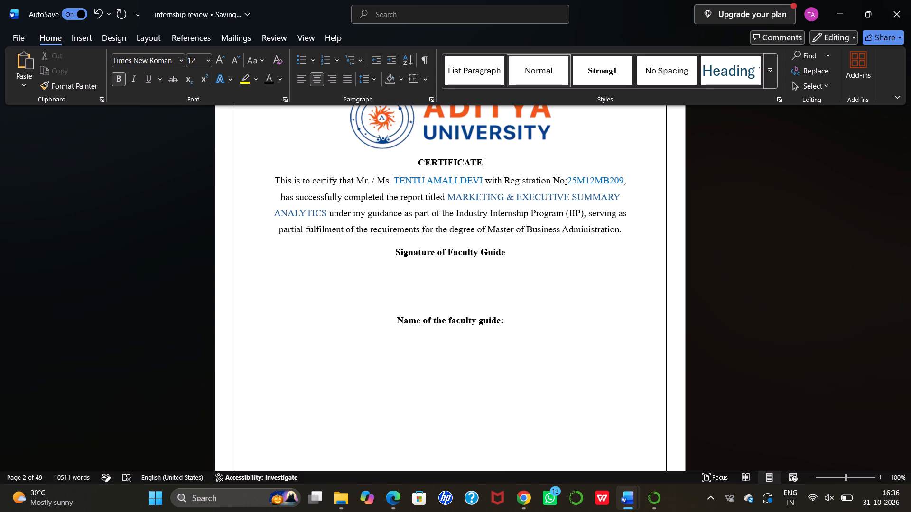
Left-align the "Signature of Faculty Guide" and "Name of the faculty guide:" lines on the certificate page.
click(395, 249)
key(BackSpace)
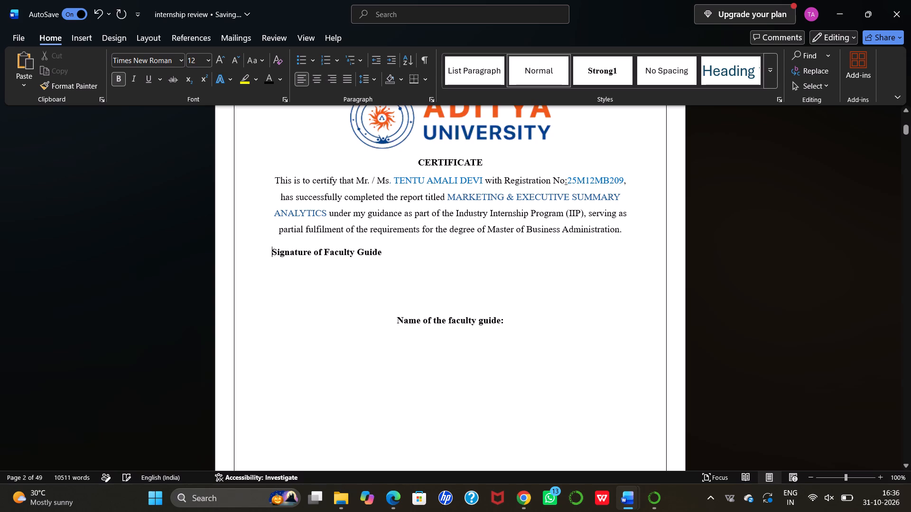
key(BackSpace)
key(Return)
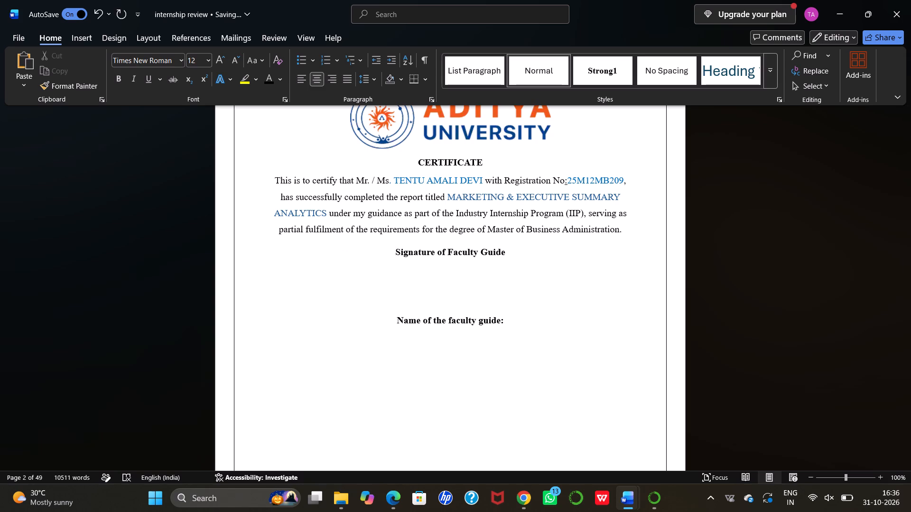
key(BackSpace)
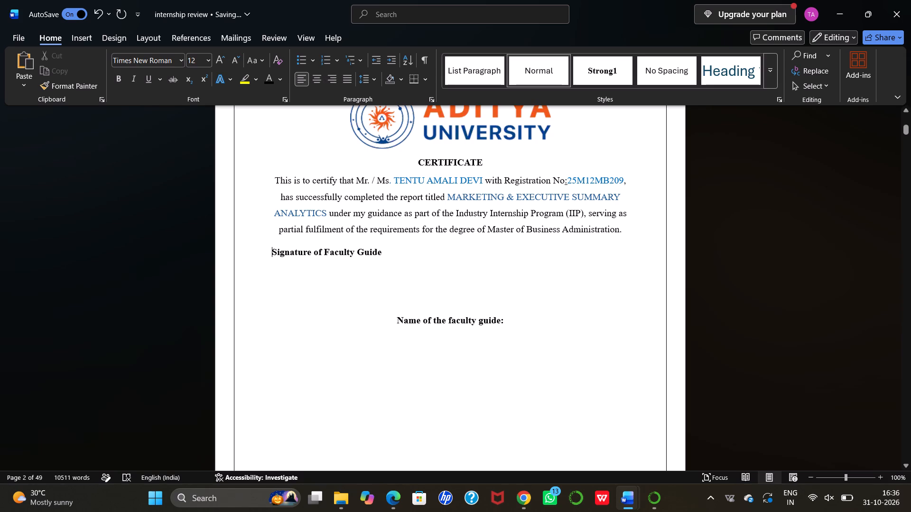
click(396, 323)
key(BackSpace)
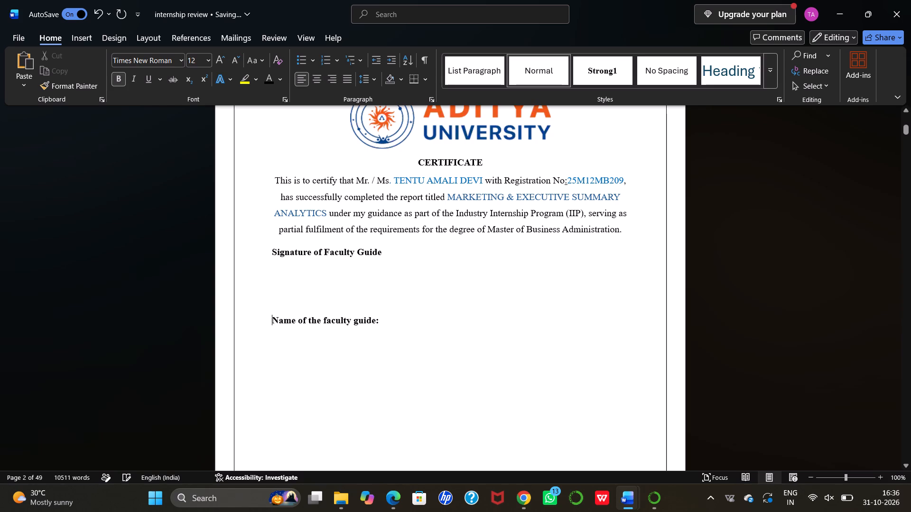
scroll(396, 323, down, 6)
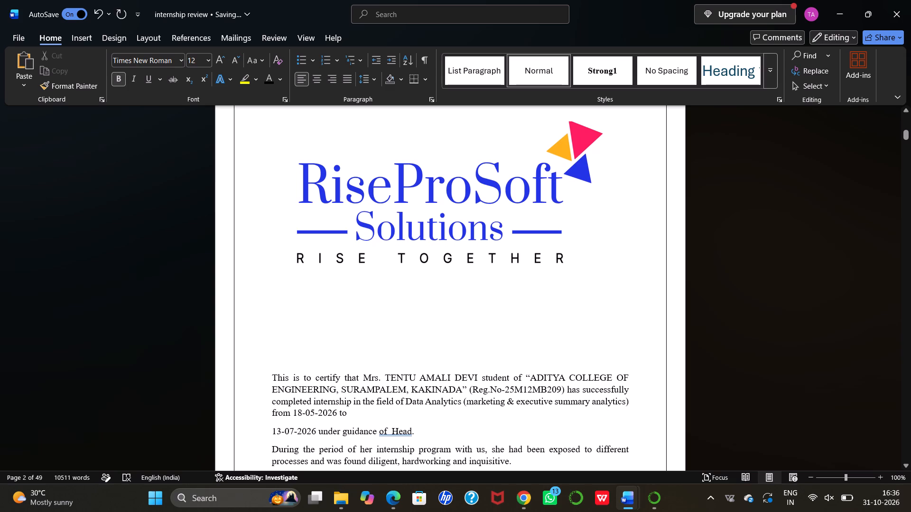
scroll(400, 309, up, 4)
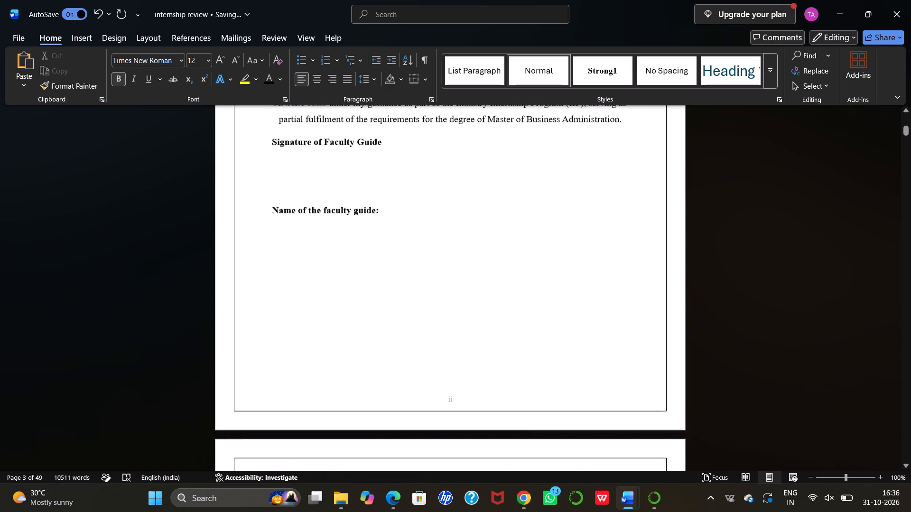
Insert three blank lines above "Signature of Faculty Guide" on the certificate page.
scroll(400, 309, up, 1)
click(269, 186)
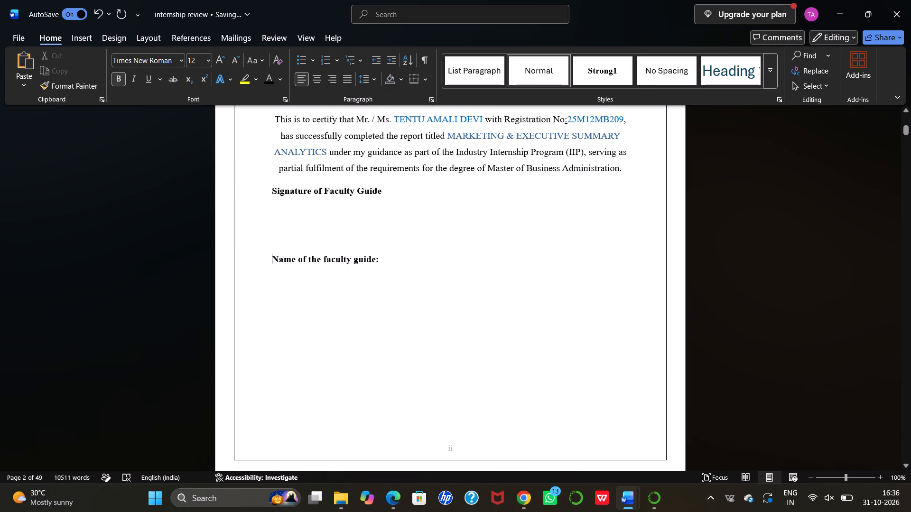
key(Return)
key(Return)
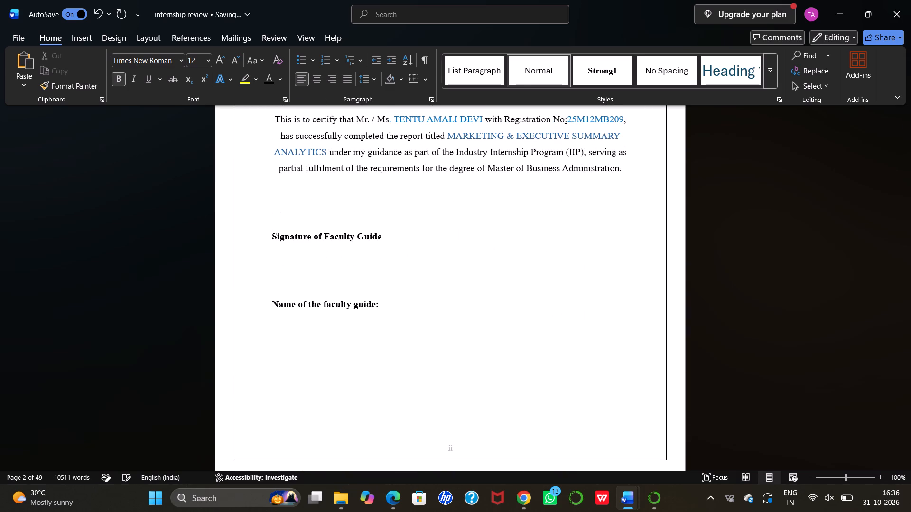
key(Return)
Save the report and centre the declaration page lines from "SCHOOL OF BUSINESS" through "Industry Internship Programme (IIP)".
scroll(269, 186, down, 2)
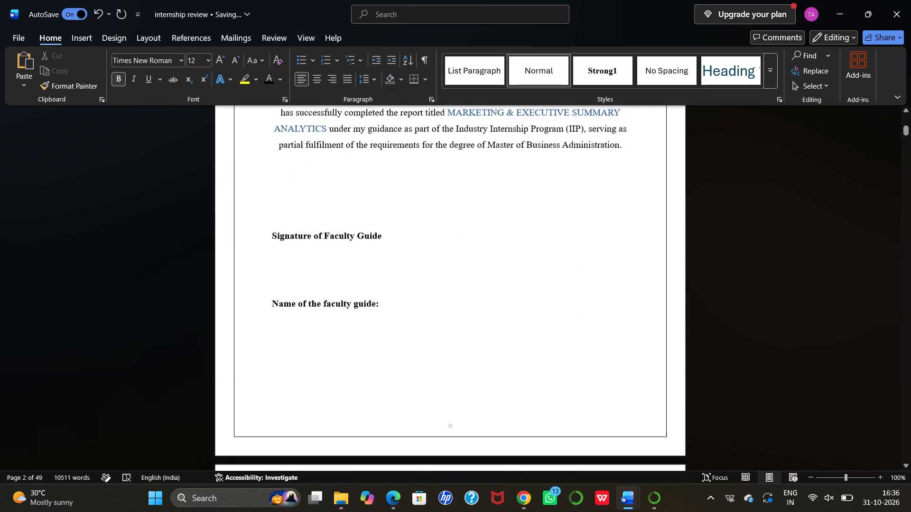
scroll(269, 186, down, 5)
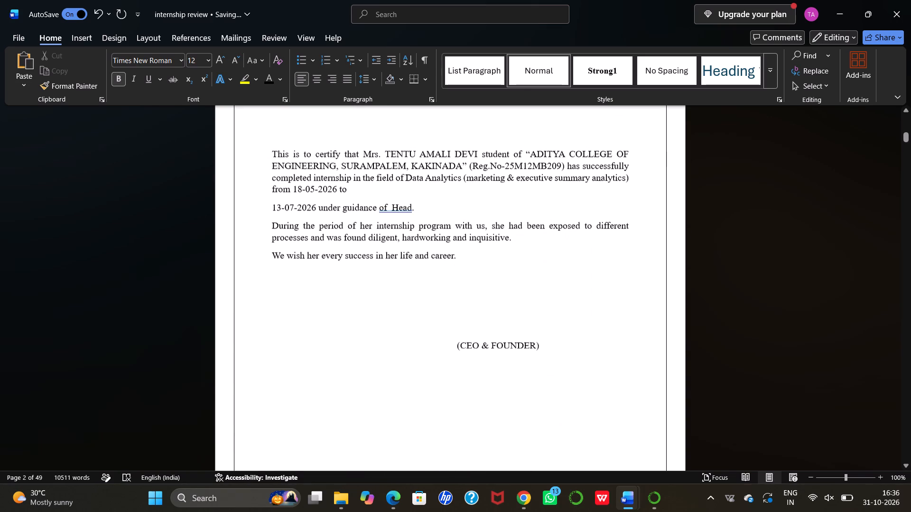
scroll(269, 186, down, 2)
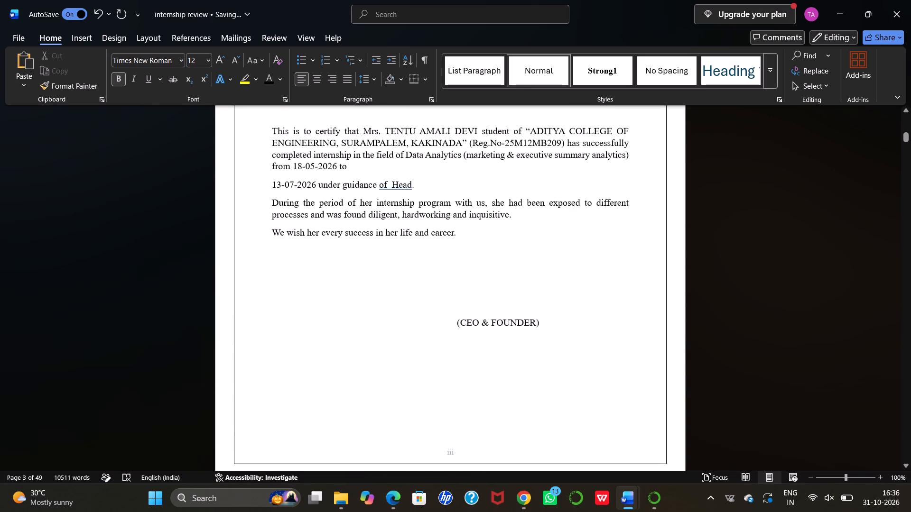
scroll(269, 186, down, 5)
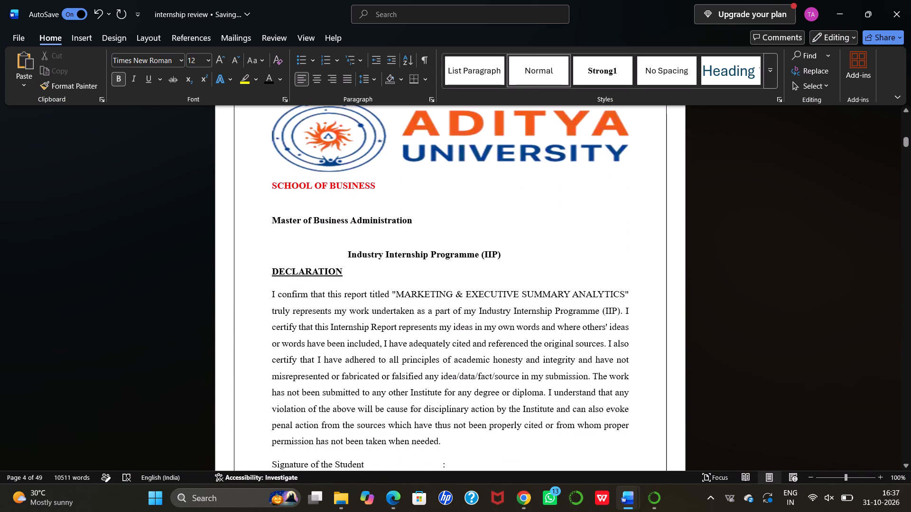
drag(269, 180, 391, 204)
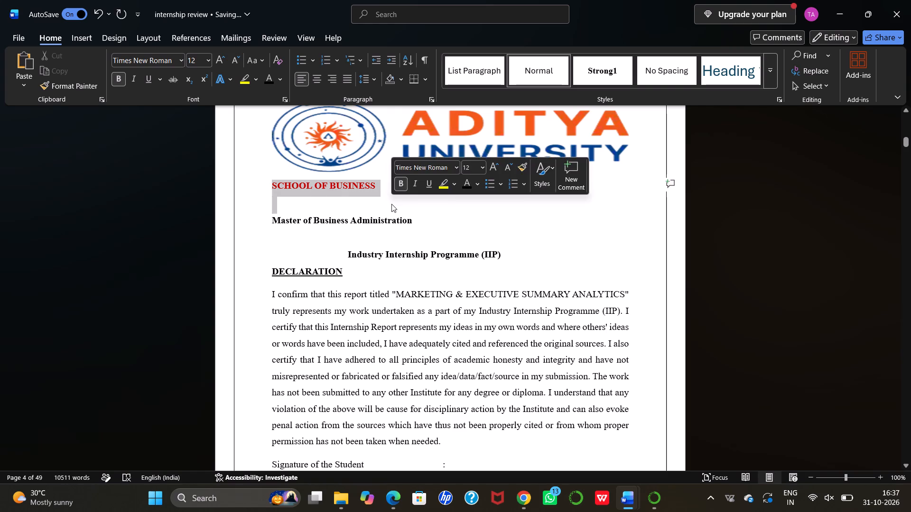
scroll(433, 239, right, 1)
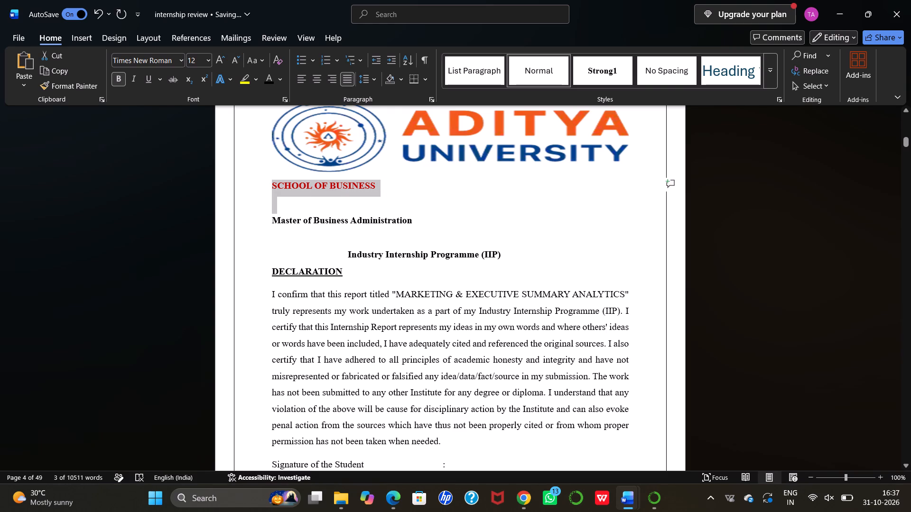
drag(272, 183, 281, 184)
click(430, 187)
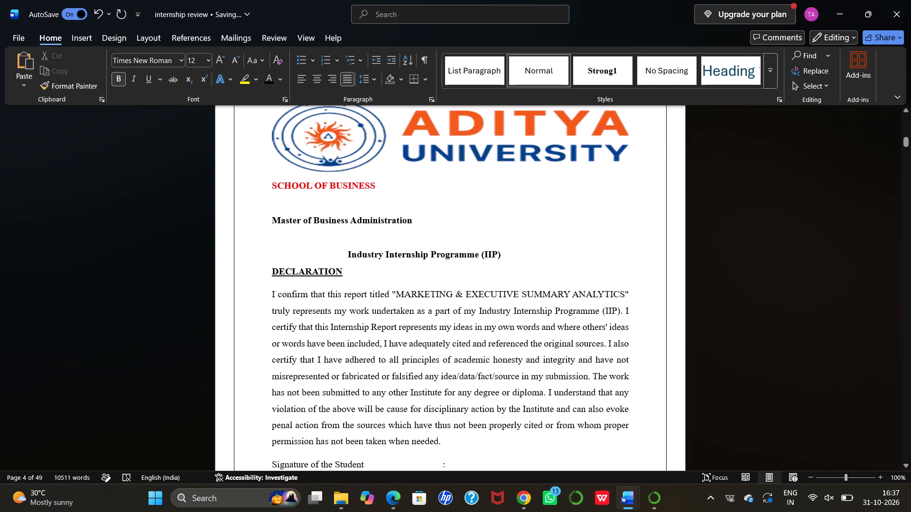
key(ctrl+s)
click(272, 185)
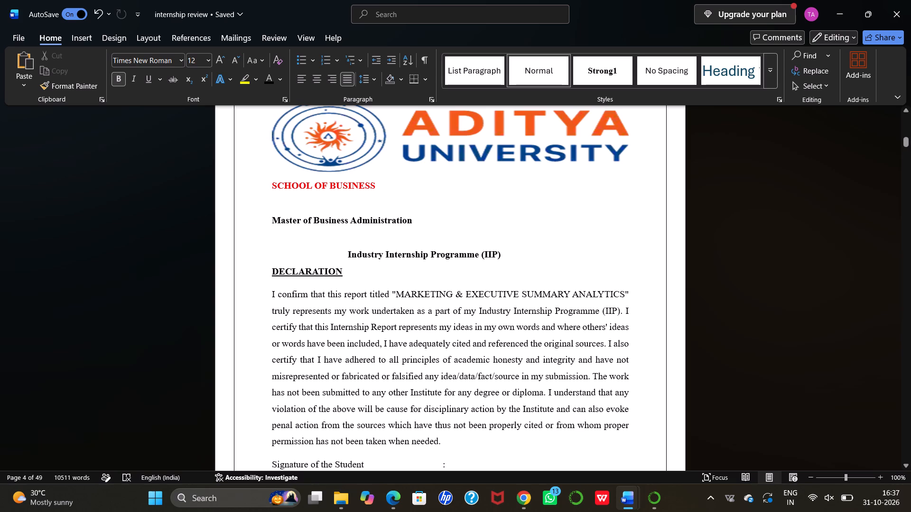
drag(270, 188, 520, 256)
key(ctrl+e)
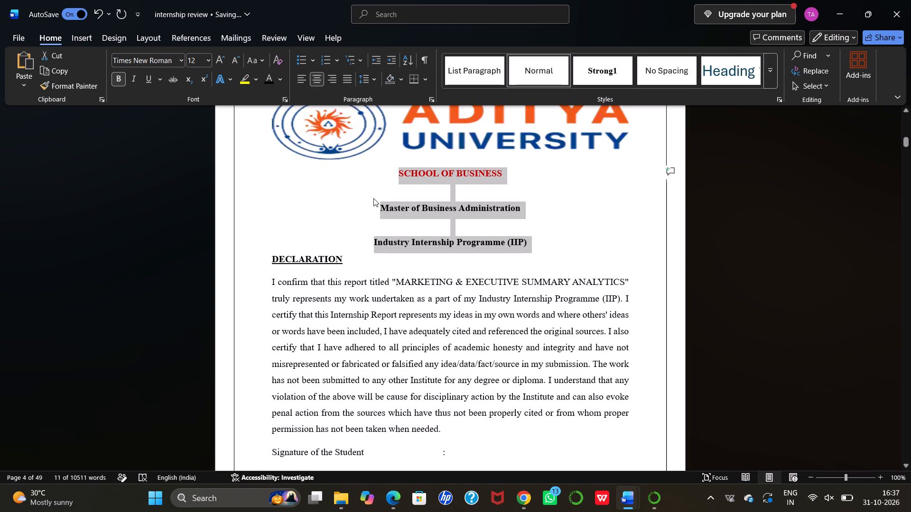
Remove the blank line above "Master of Business Administration" on the declaration page and pad the line with spaces to roughly the page centre.
click(375, 201)
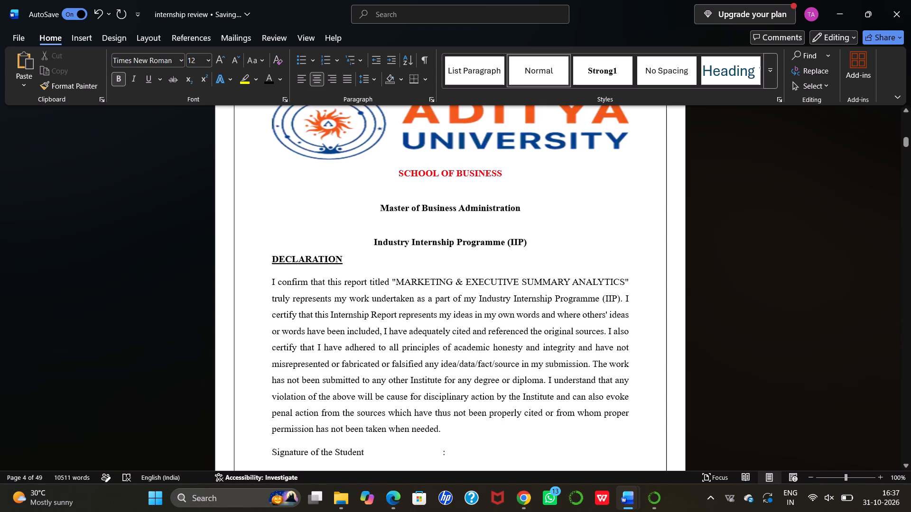
click(379, 205)
key(BackSpace)
key(BackSpace)
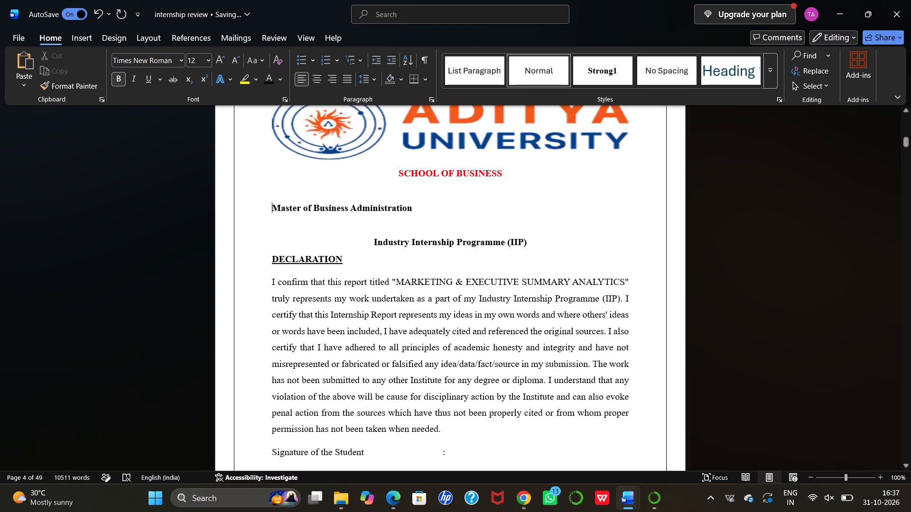
key(BackSpace)
key(space)
key(space)
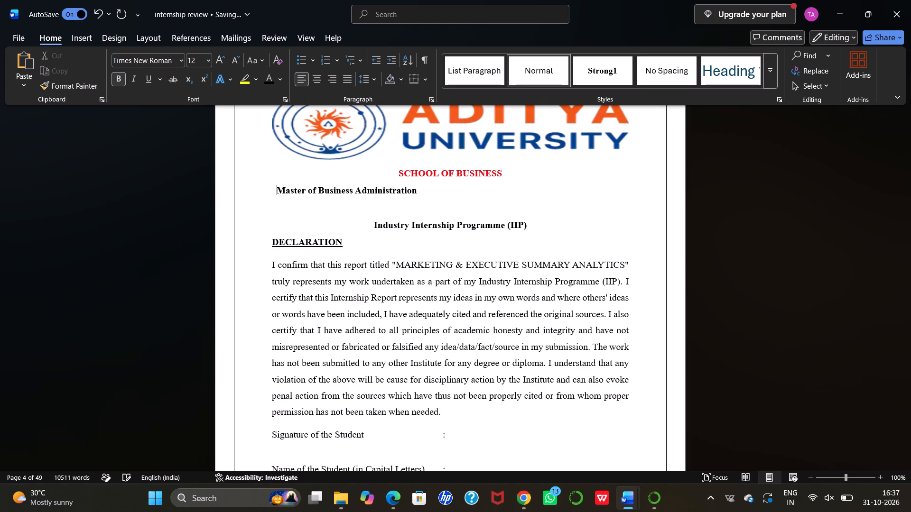
key(space)
key(space)
key(space)
key(space)
key(space)
key(space)
key(space)
key(space)
key(space)
key(space)
key(space)
key(space)
key(space)
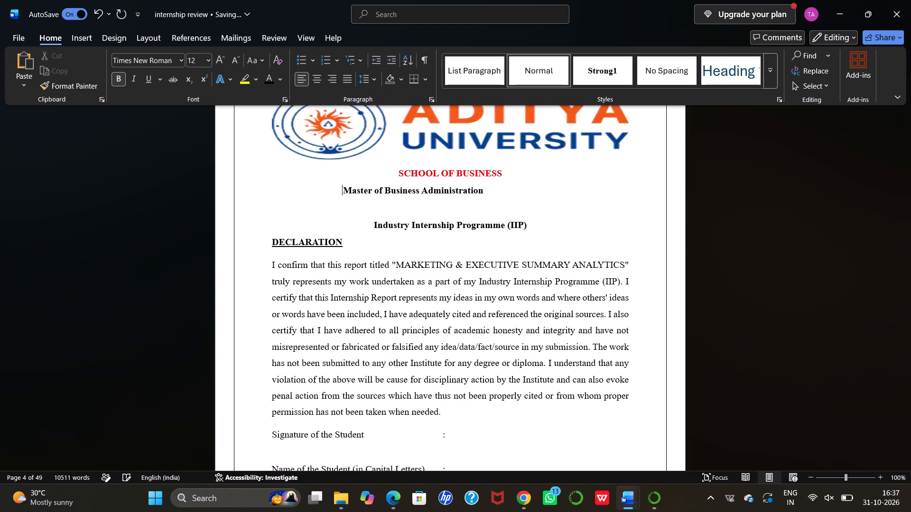
key(space)
key(space)
key(space)
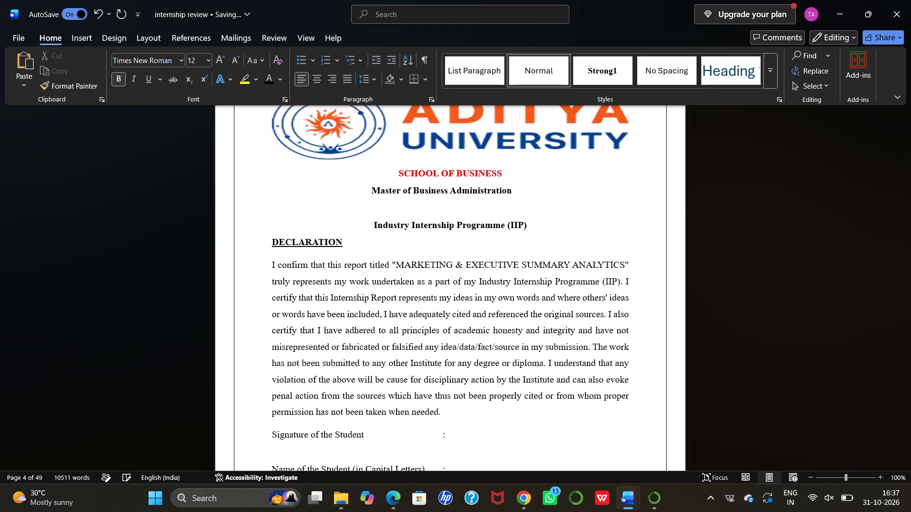
Remove the blank line above "Industry Internship Programme (IIP)" and pad the line with spaces to sit under "Master of Business Administration".
click(370, 226)
key(BackSpace)
key(BackSpace)
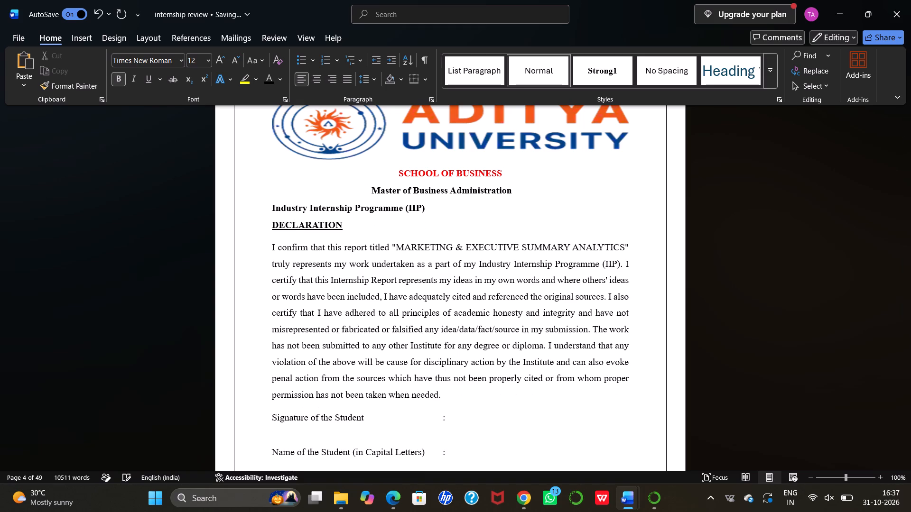
key(space)
key(space)
key(space)
key(space)
key(space)
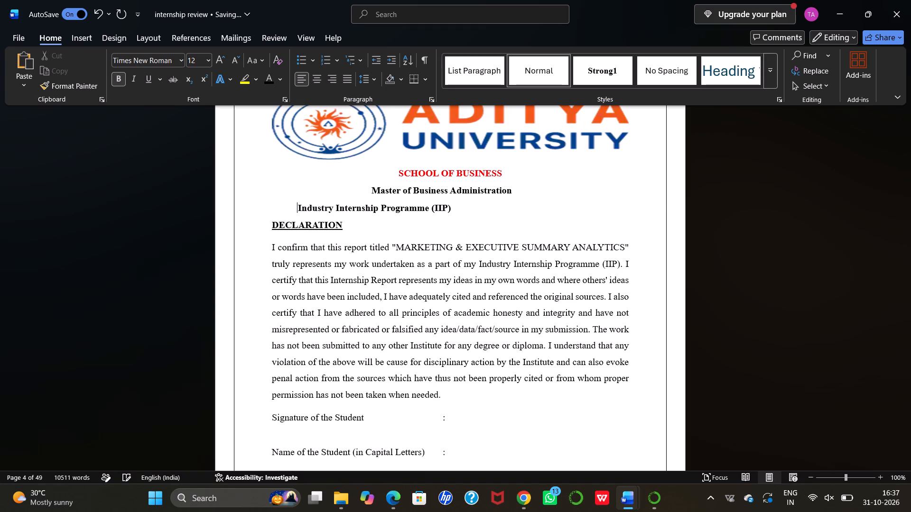
key(space)
key(space)
key(space)
key(space)
key(space)
key(space)
key(space)
key(space)
key(space)
key(space)
key(space)
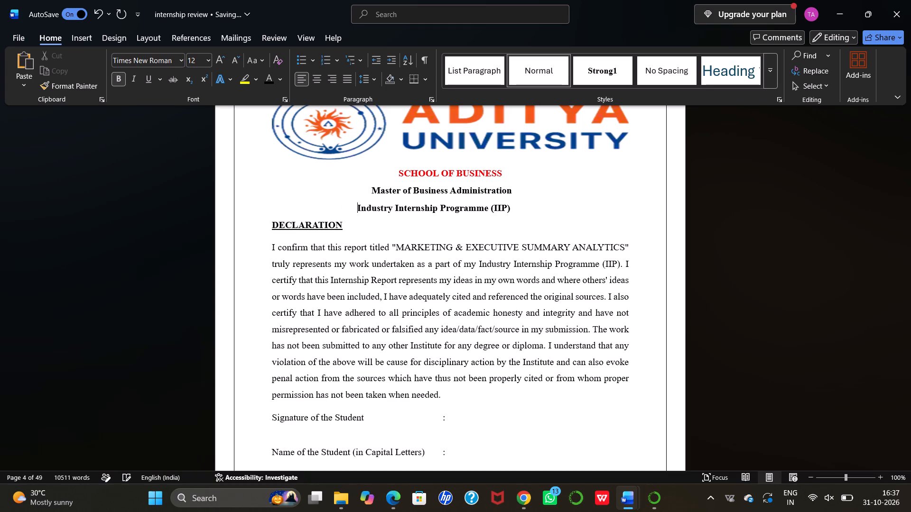
key(space)
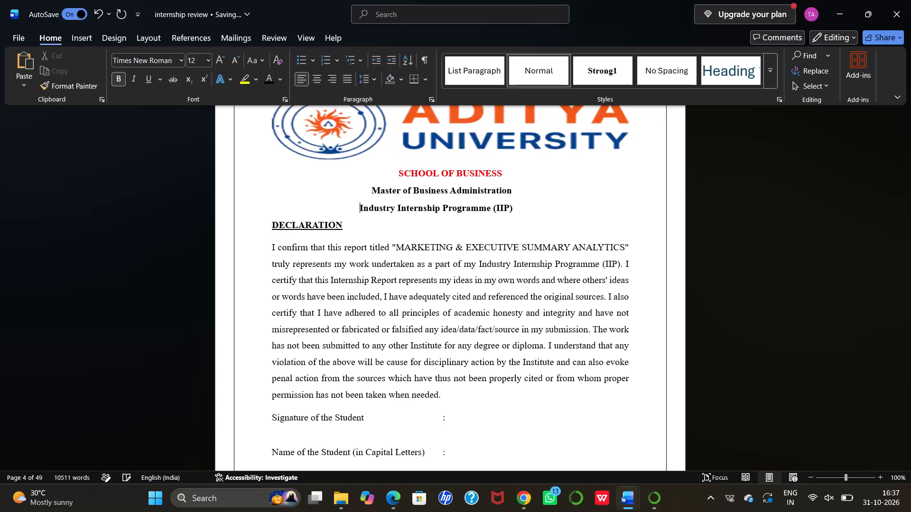
key(space)
Insert six blank lines before the ACKNOWLEDGEMENT heading to push it onto the page after the declaration.
scroll(370, 226, down, 6)
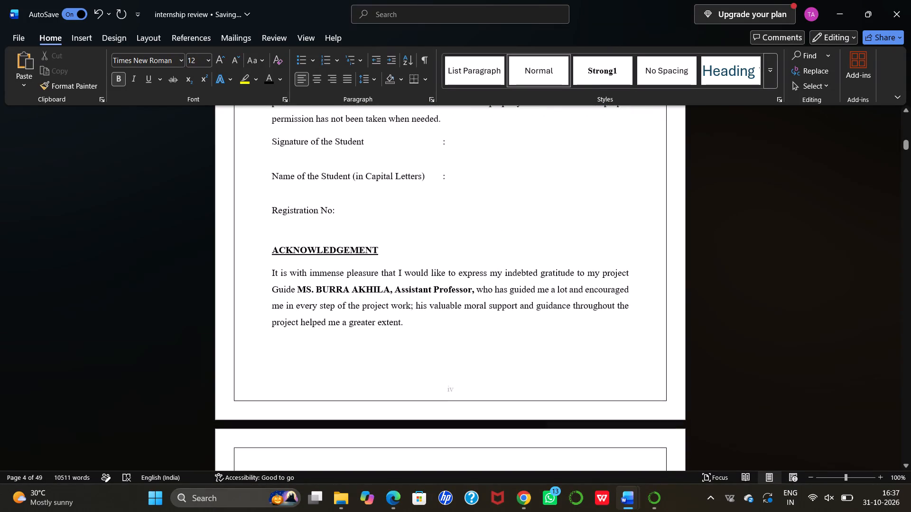
scroll(370, 226, down, 1)
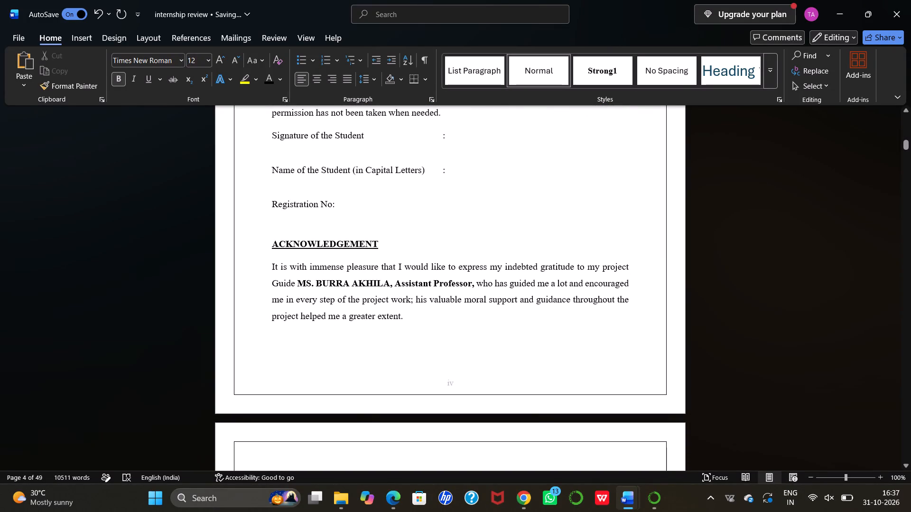
click(272, 241)
key(Return)
key(Return)
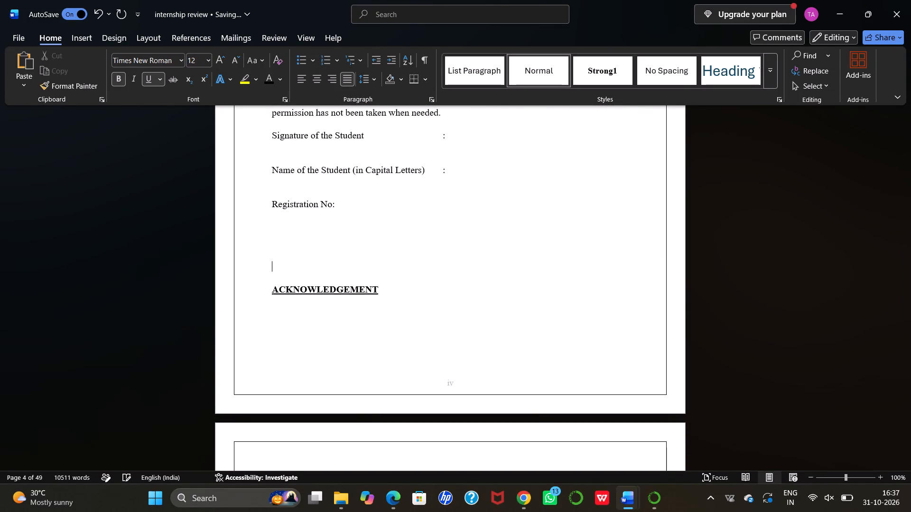
key(Return)
key(Return)
key(Return)
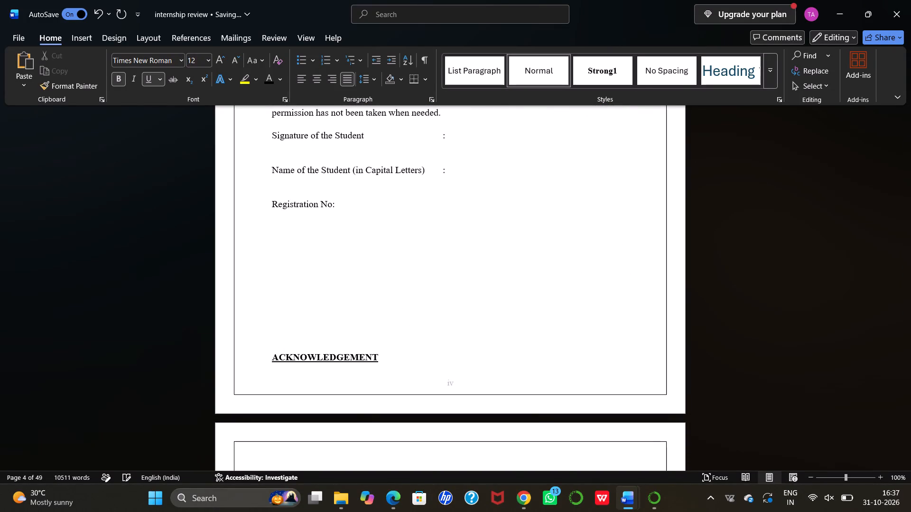
key(Return)
Check the layout of the pages from the acknowledgement through the list of figures and into Chapter 1.
scroll(272, 241, down, 4)
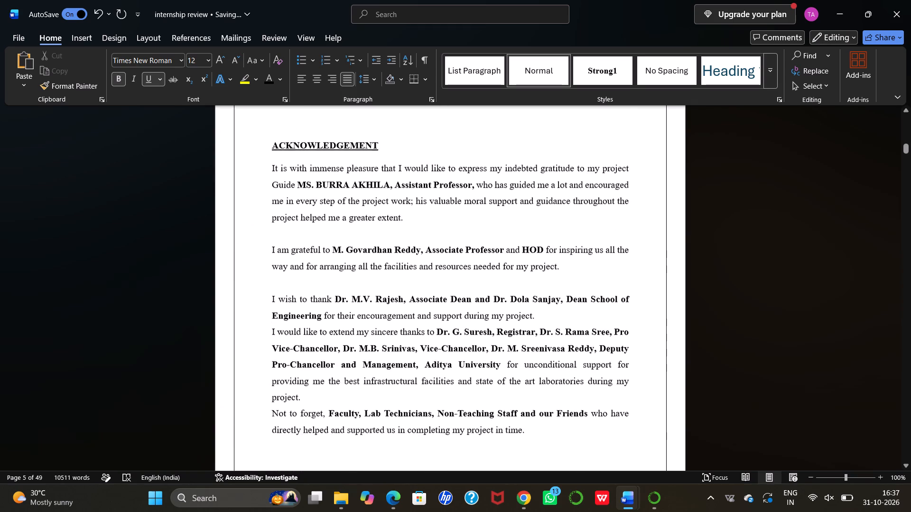
scroll(272, 241, down, 7)
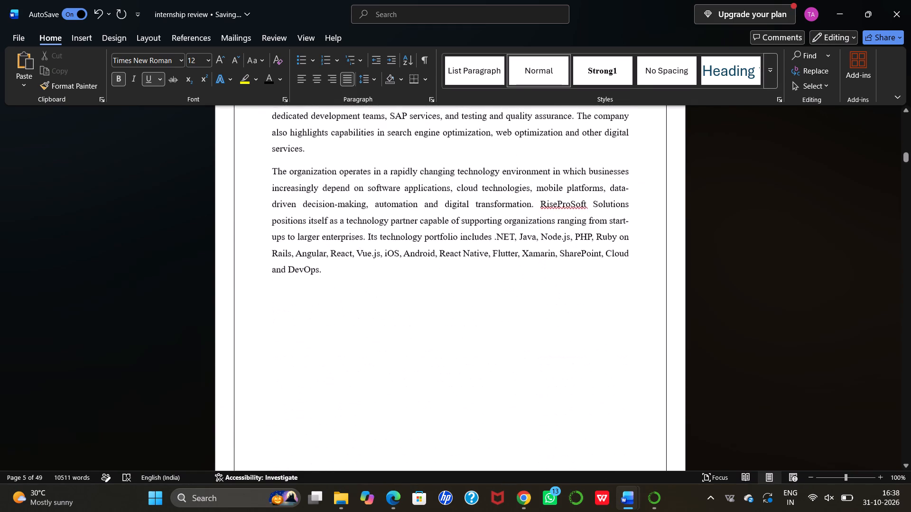
scroll(272, 241, down, 10)
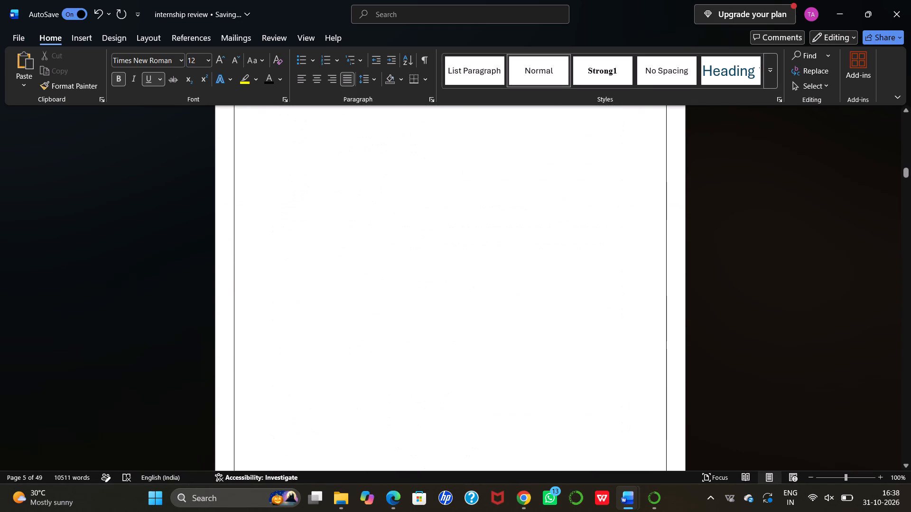
scroll(272, 241, down, 10)
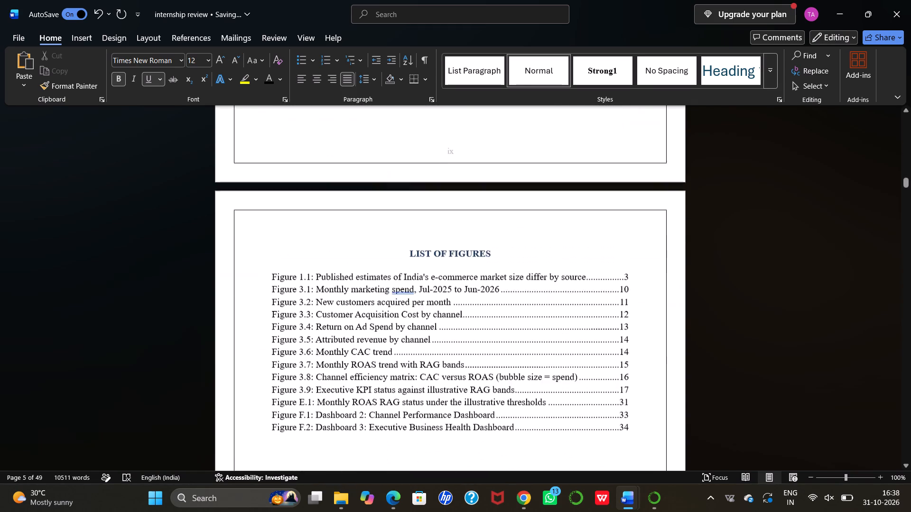
scroll(272, 241, down, 12)
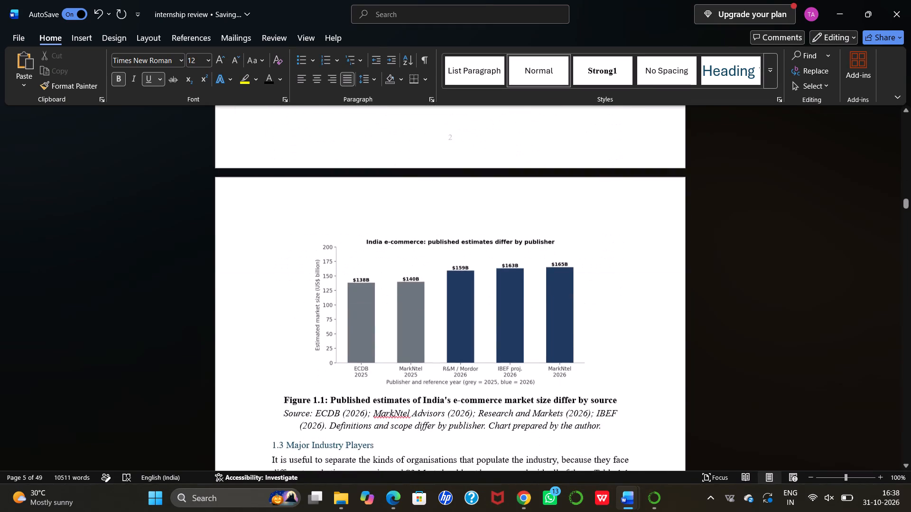
From the Chapter 1: Introduction page, apply a Box page border in the automatic colour, ½ pt wide, to the whole document.
scroll(272, 241, up, 7)
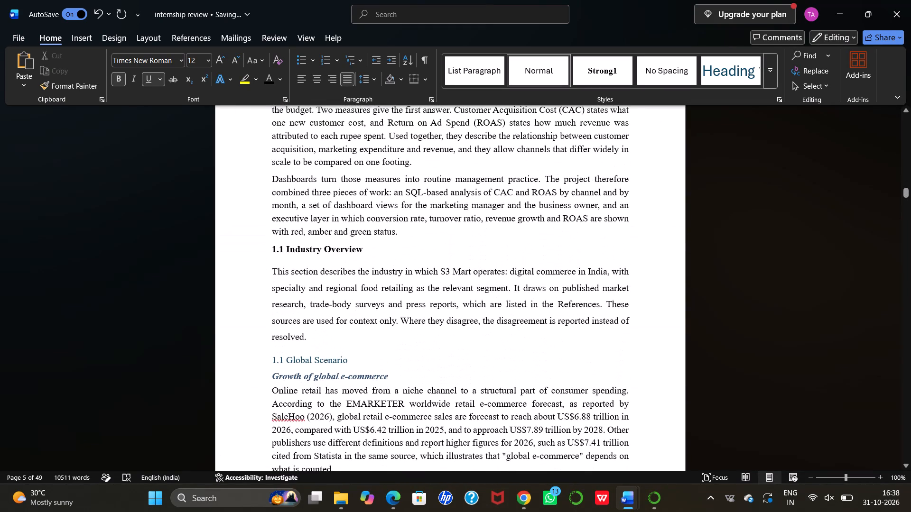
scroll(410, 247, up, 3)
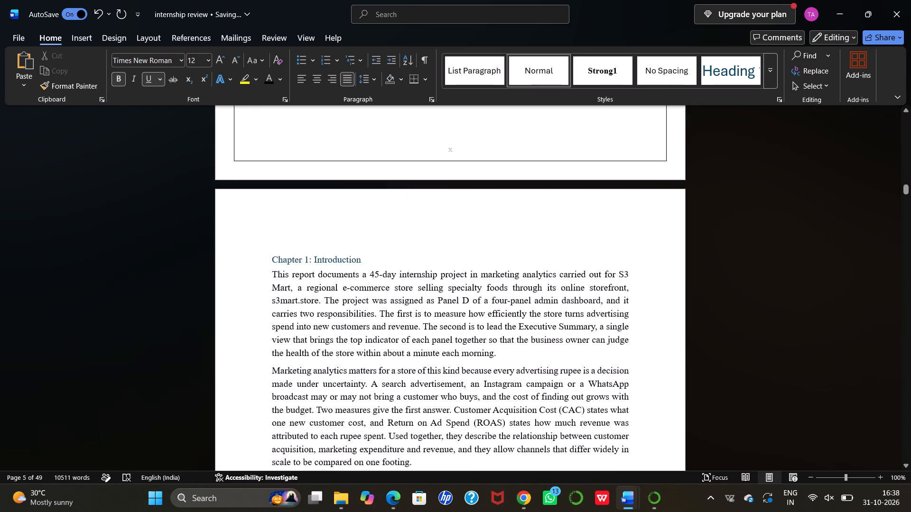
click(376, 242)
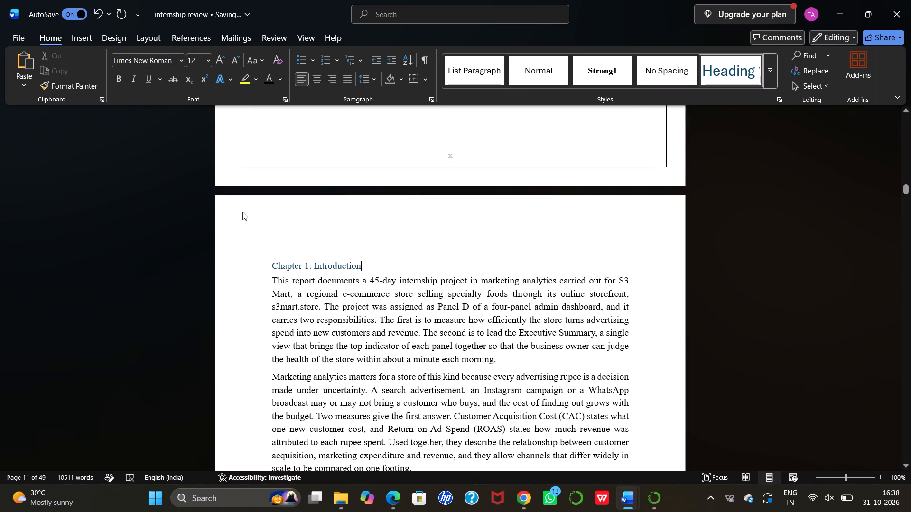
click(395, 256)
click(116, 37)
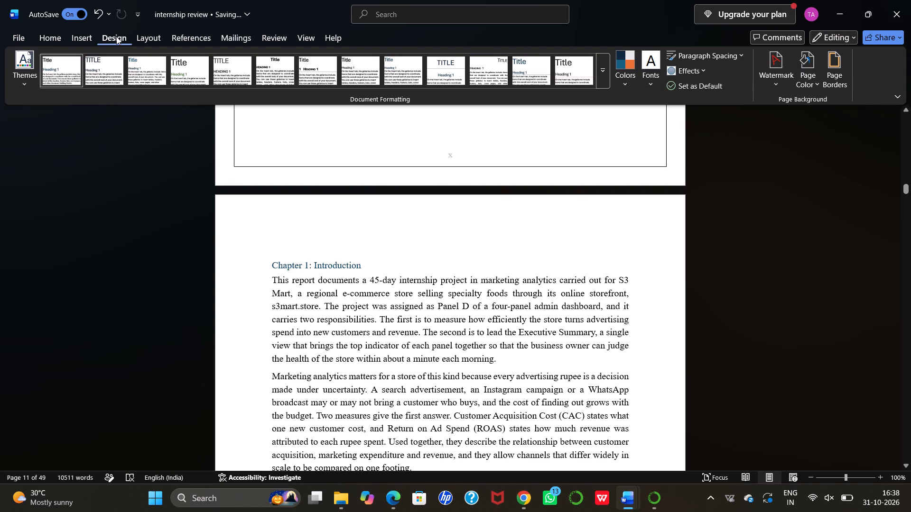
click(832, 64)
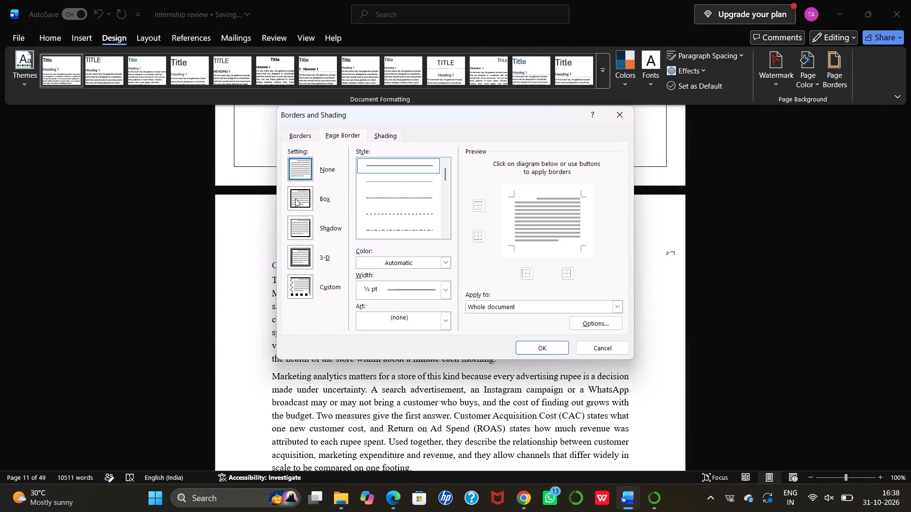
click(295, 199)
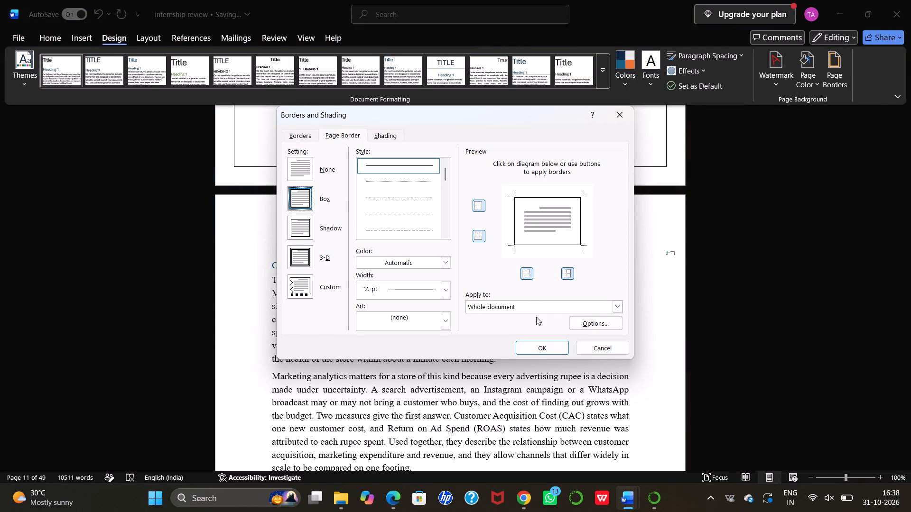
click(547, 349)
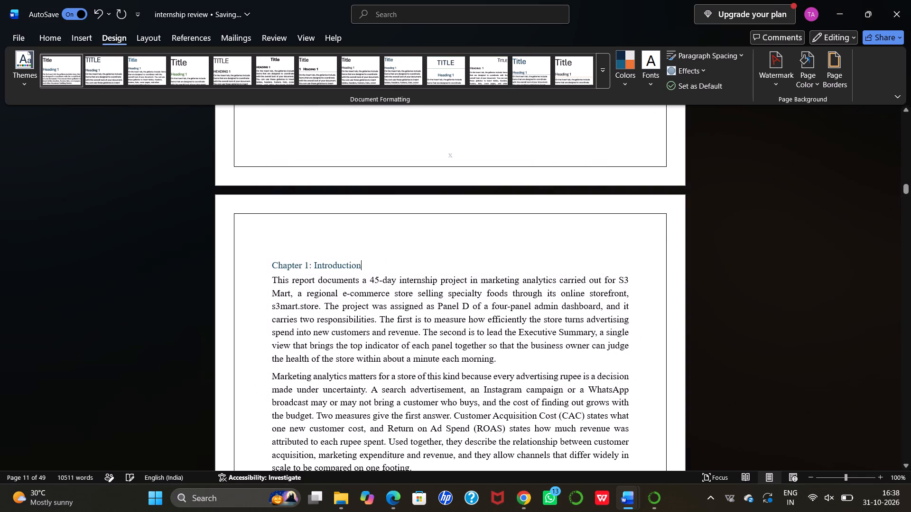
Check the page border on the pages from Chapter 1 through the references and dashboard figures, and back to the title page.
scroll(547, 349, down, 12)
scroll(547, 349, down, 20)
scroll(547, 349, down, 20)
scroll(547, 349, down, 20)
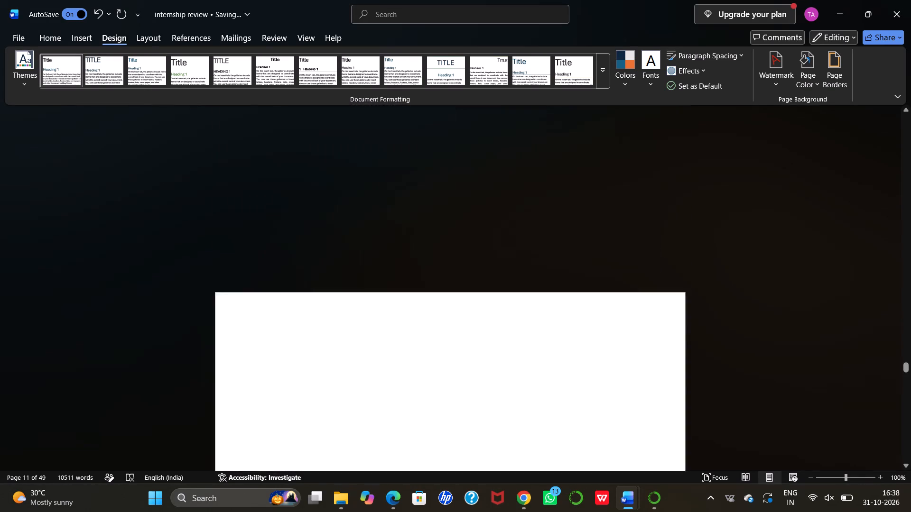
scroll(547, 349, down, 11)
scroll(547, 349, down, 16)
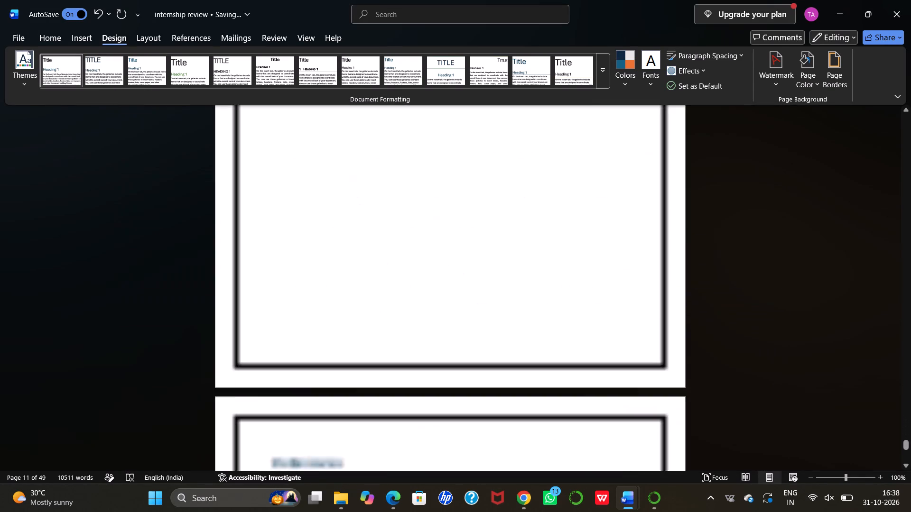
scroll(547, 349, down, 5)
scroll(547, 349, up, 10)
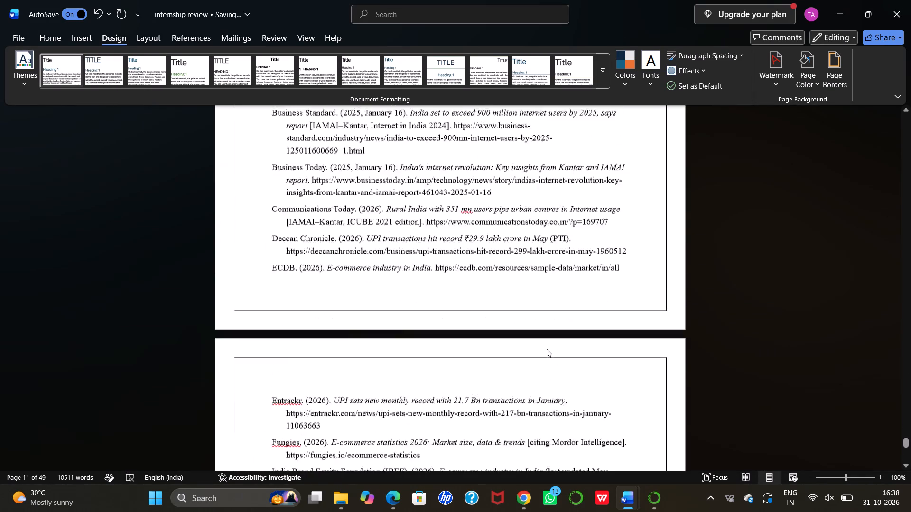
scroll(547, 349, up, 8)
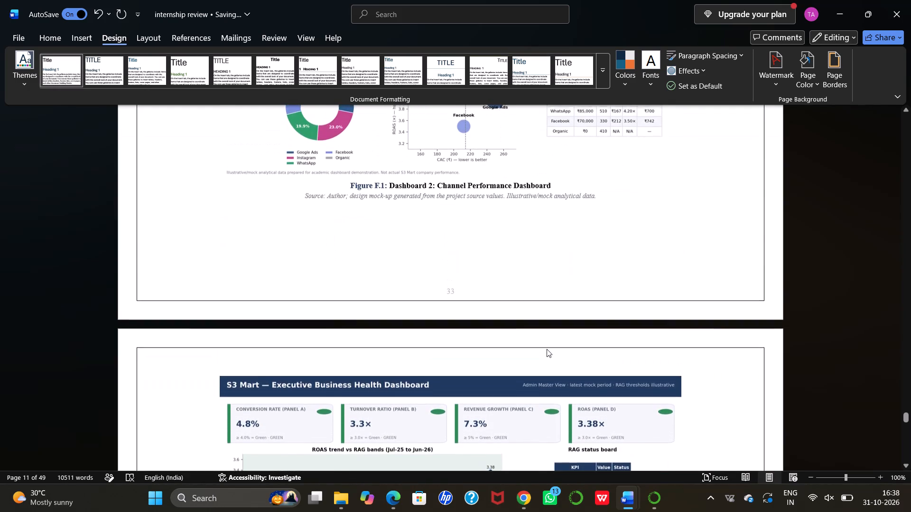
scroll(547, 349, down, 1)
scroll(547, 349, up, 2)
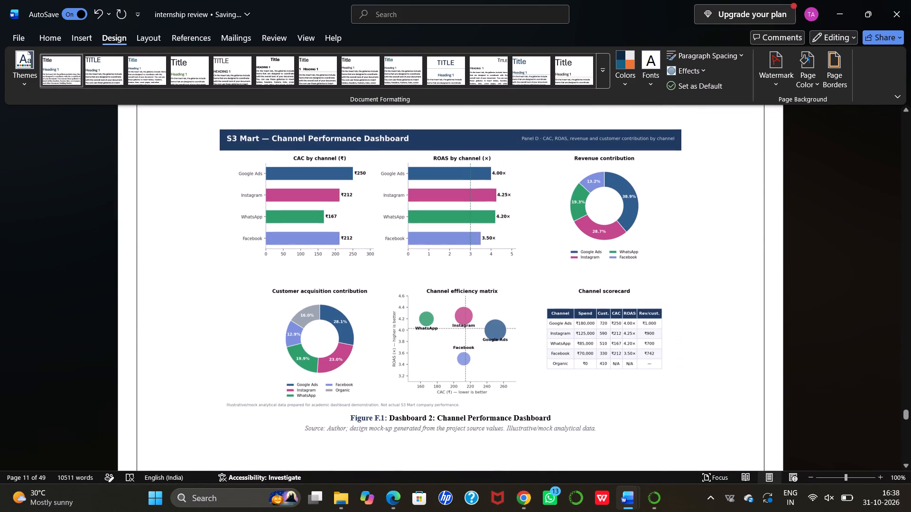
scroll(547, 349, up, 14)
scroll(547, 349, up, 20)
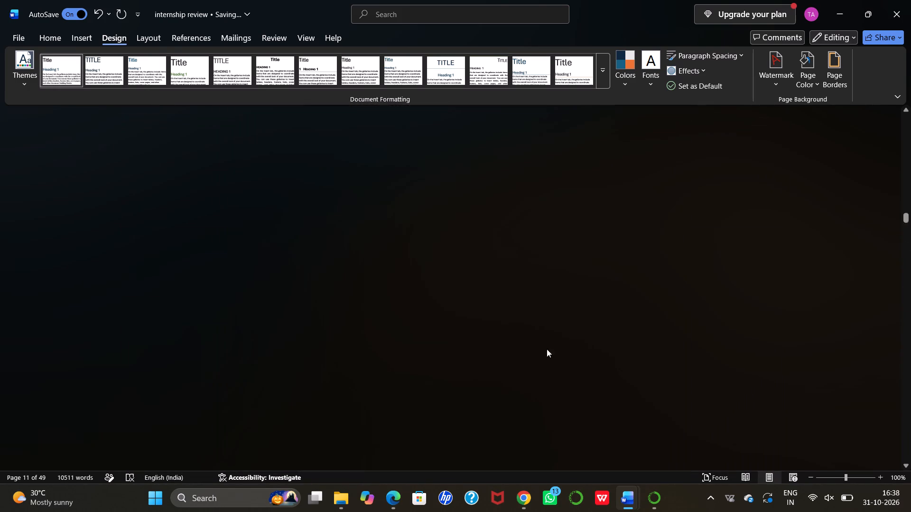
scroll(547, 349, up, 10)
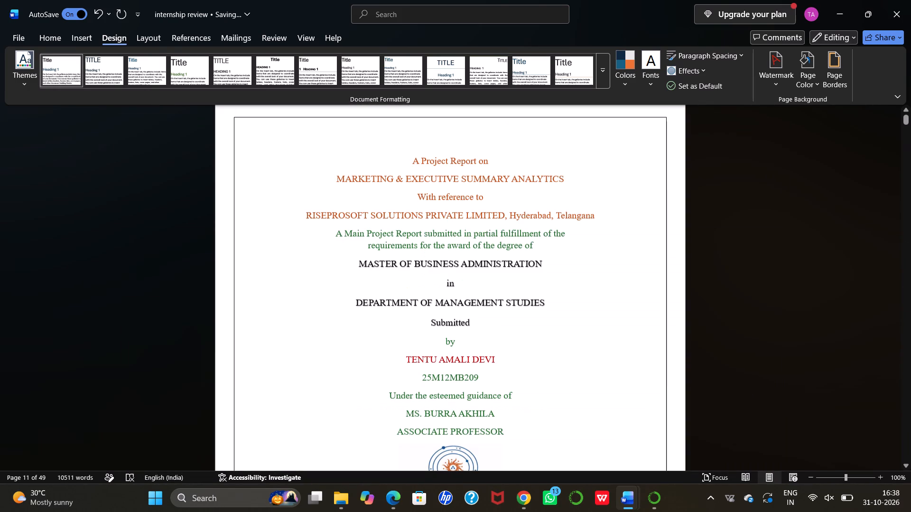
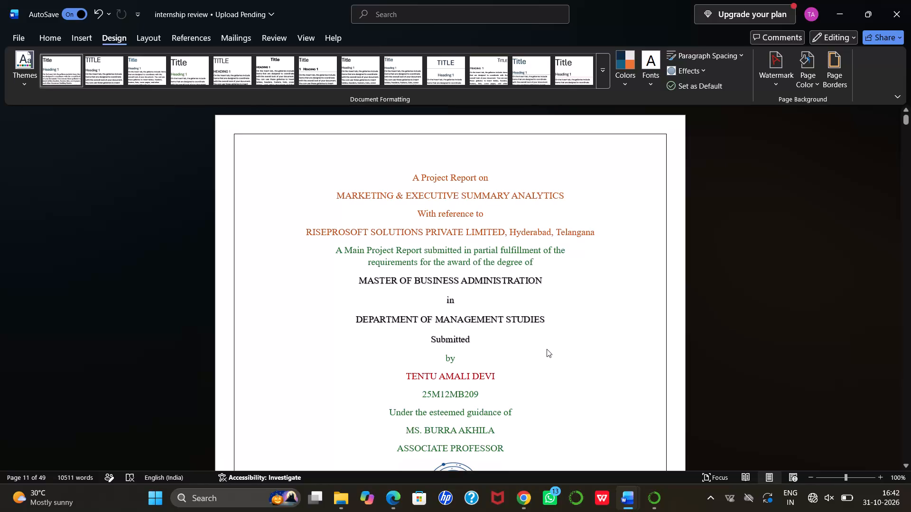
Review the title page layout from the report title down to the university logo and department lines.
key(Up)
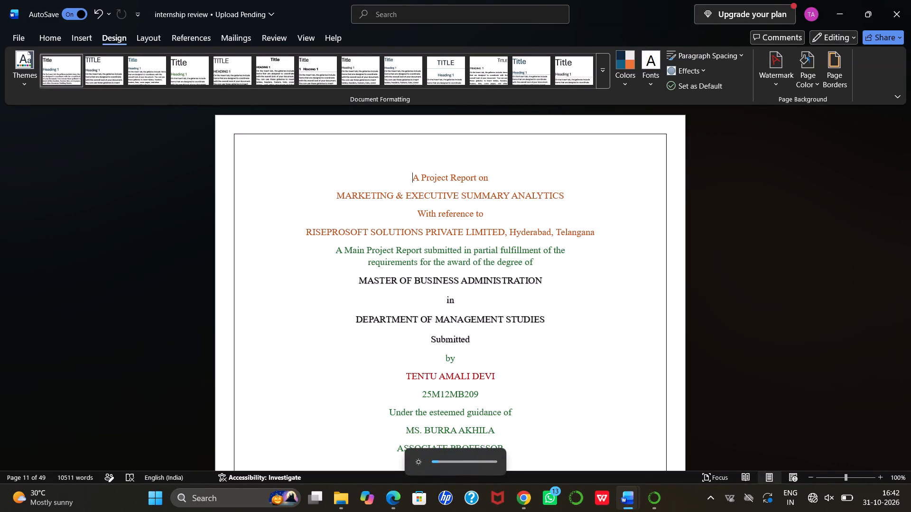
key(Up)
key(Up)
key(Up)
key(Up)
key(Up)
key(Up)
key(Down)
key(Down)
key(Down)
key(Down)
key(Down)
key(Down)
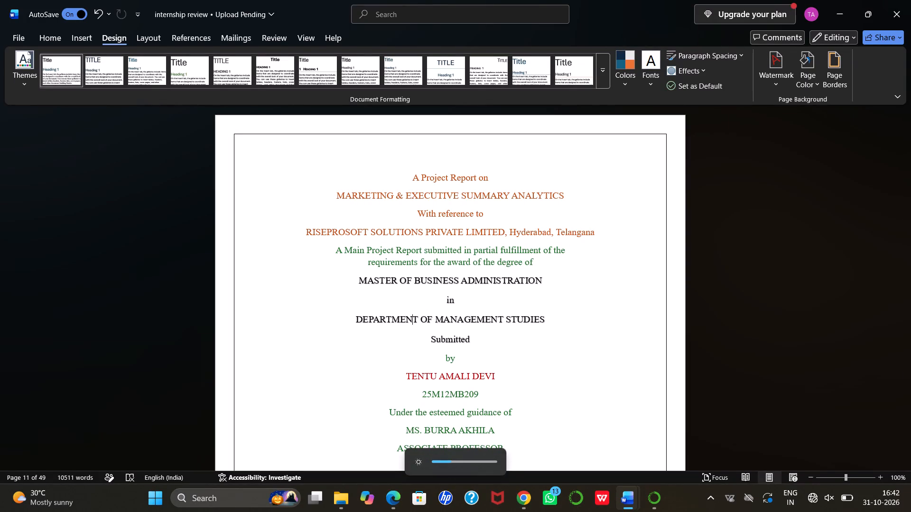
key(Down)
key(Down)
key(Down)
key(Down)
key(Down)
key(Down)
key(Down)
key(Down)
key(Down)
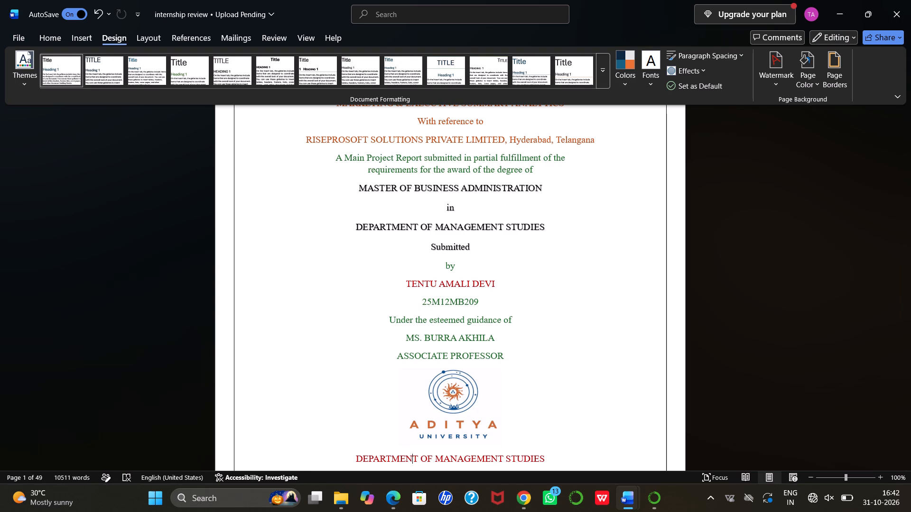
key(Down)
key(Down)
key(Up)
key(Up)
key(Up)
key(Up)
key(Up)
key(Up)
key(Up)
key(Up)
key(Up)
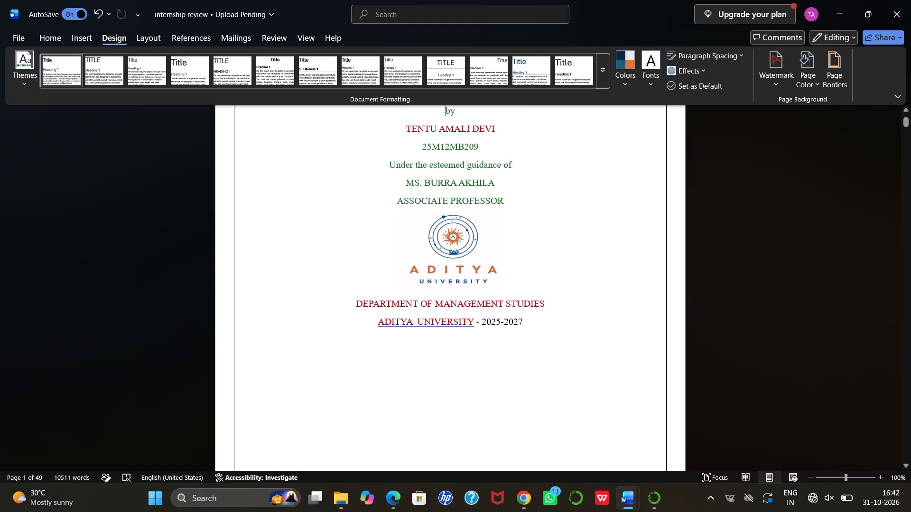
key(Down)
key(Down)
key(Down)
key(Down)
key(Down)
key(Down)
Justify the certificate paragraph beneath the CERTIFICATE heading on the School of Business page.
key(Down)
key(Down)
key(Down)
key(Down)
key(Down)
key(Down)
key(Down)
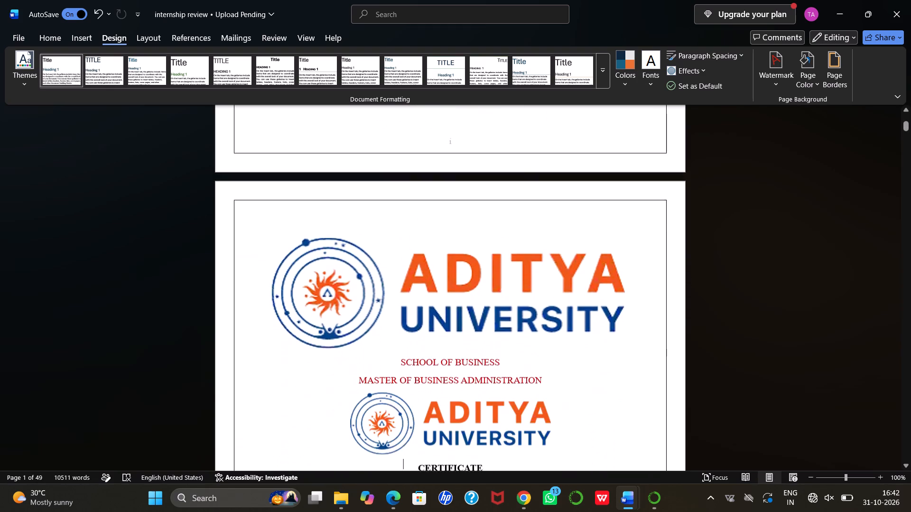
key(Down)
key(Down)
key(Down)
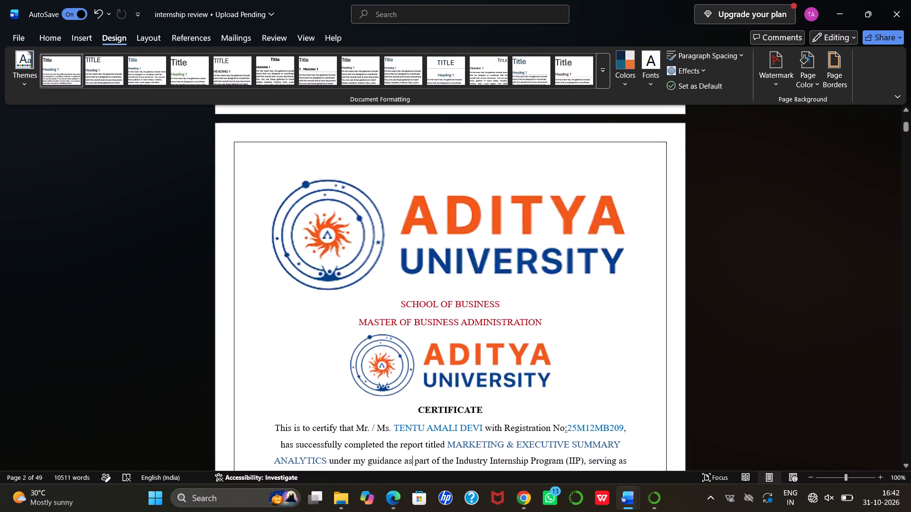
key(Down)
key(Down)
key(Down)
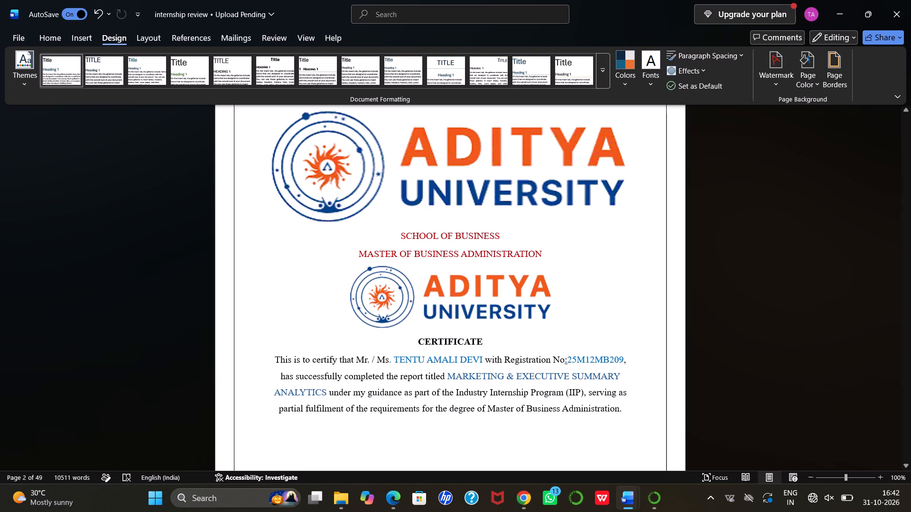
drag(270, 356, 608, 427)
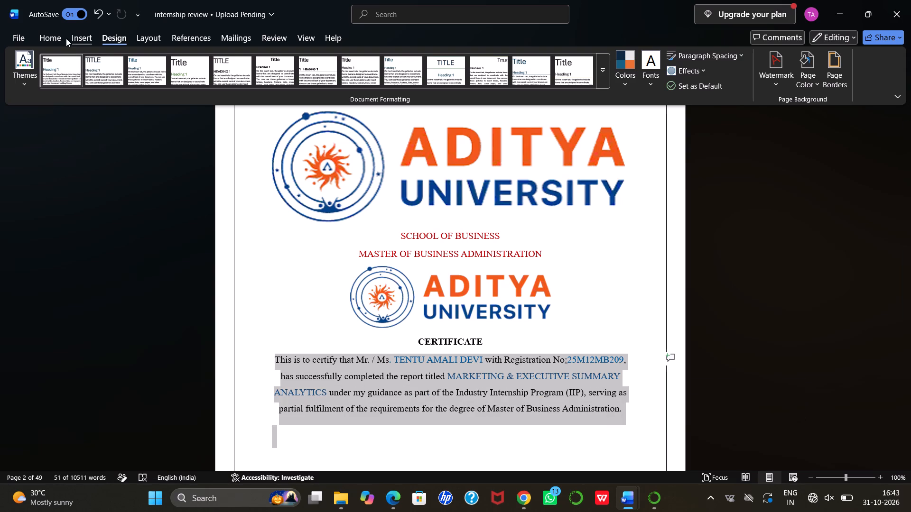
click(50, 37)
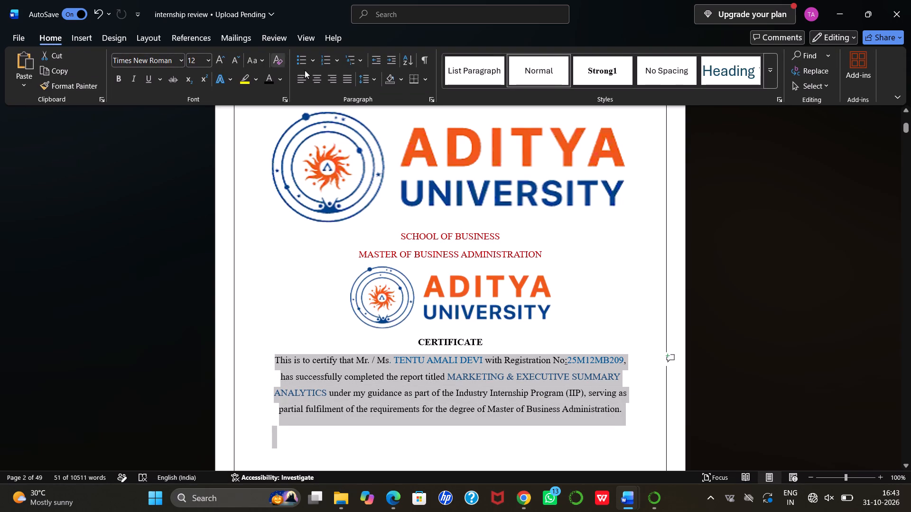
click(345, 77)
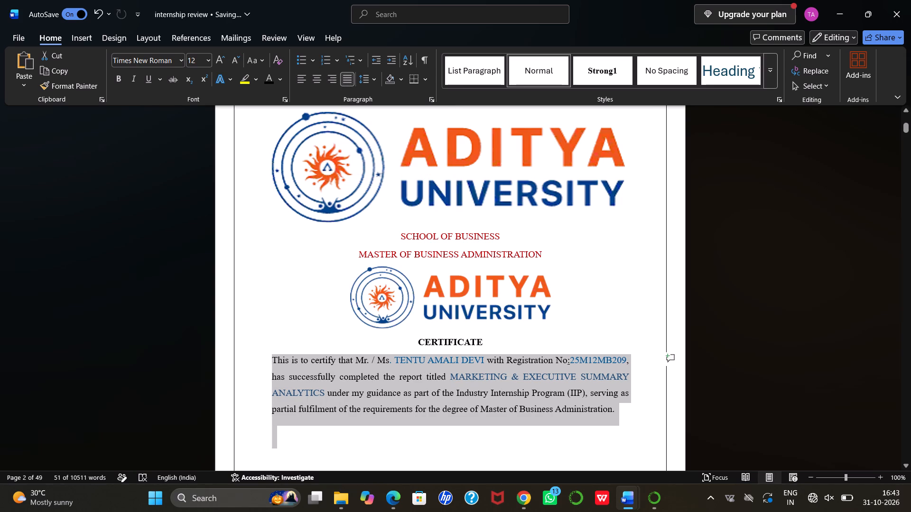
Examine the rest of the certificate page and the RiseProSoft Solutions internship certificate, continuing to the declaration page.
key(Down)
key(Down)
key(Down)
key(Down)
key(Down)
key(Down)
key(Down)
key(Down)
key(Down)
key(Down)
key(Down)
key(Down)
key(Down)
key(Down)
key(Down)
key(Down)
key(Down)
key(Down)
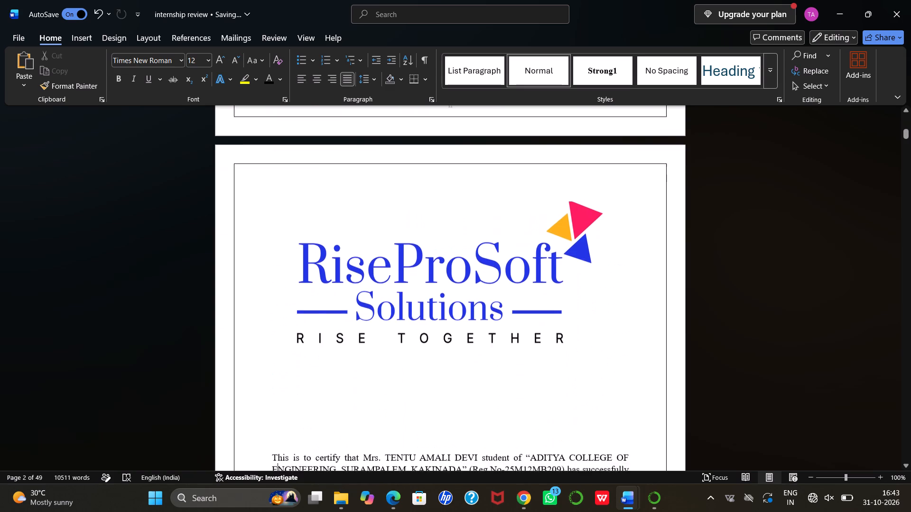
key(Down)
key(Down)
key(Down)
key(Down)
key(Down)
key(Down)
key(Down)
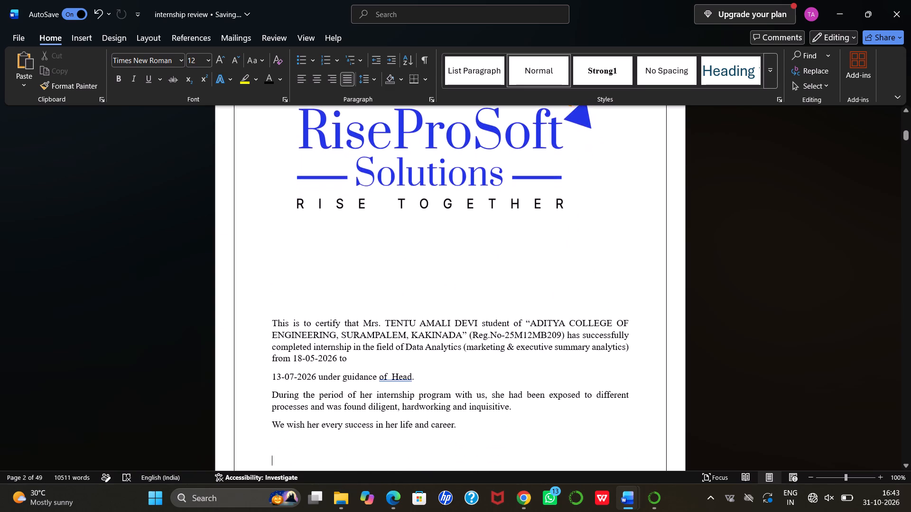
key(Down)
key(Down)
key(Down)
key(Down)
key(Down)
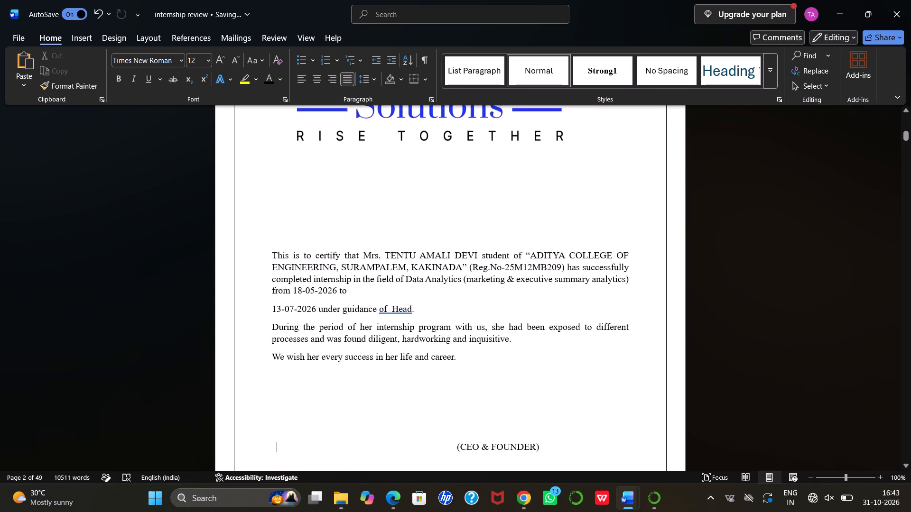
key(Down)
key(Down)
key(Down)
key(Down)
key(Down)
key(Down)
key(Down)
key(Down)
key(Down)
key(Down)
key(Down)
key(Down)
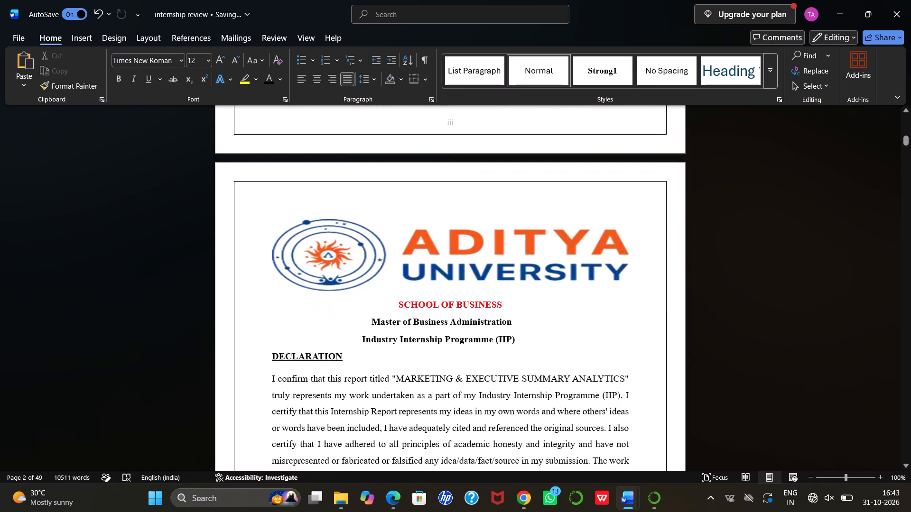
Apply 1.5 line spacing to the paragraph under the DECLARATION heading.
key(Down)
key(Down)
key(Down)
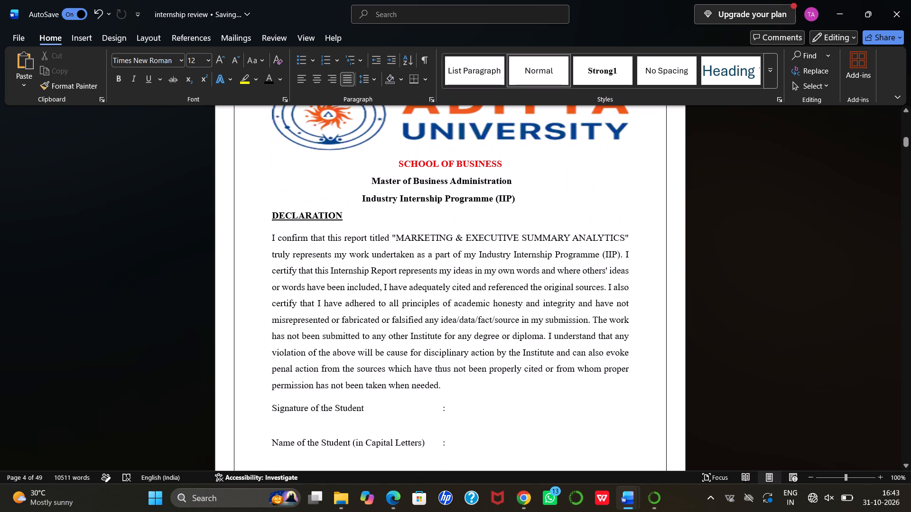
key(Down)
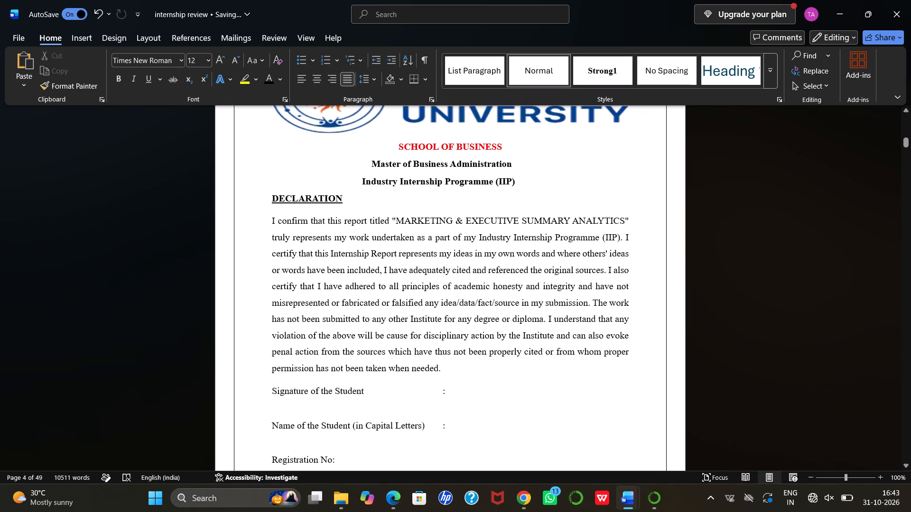
drag(267, 218, 376, 353)
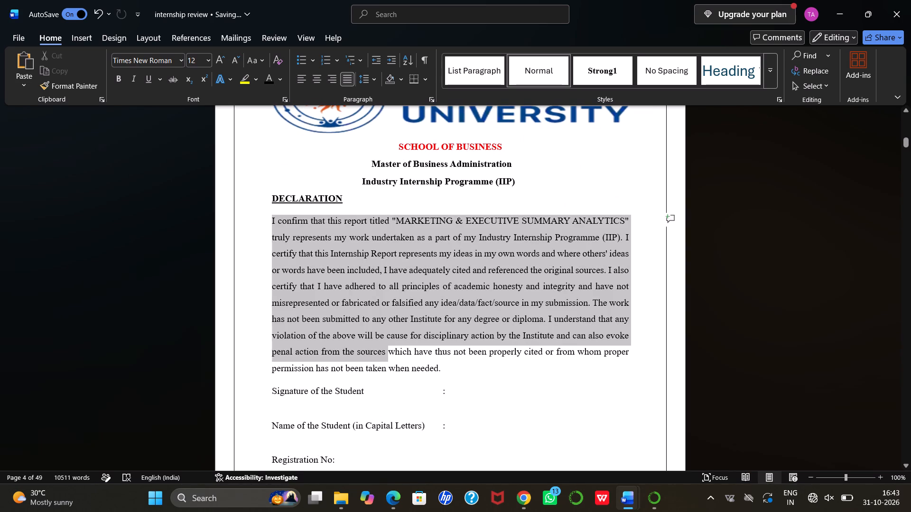
drag(376, 353, 464, 373)
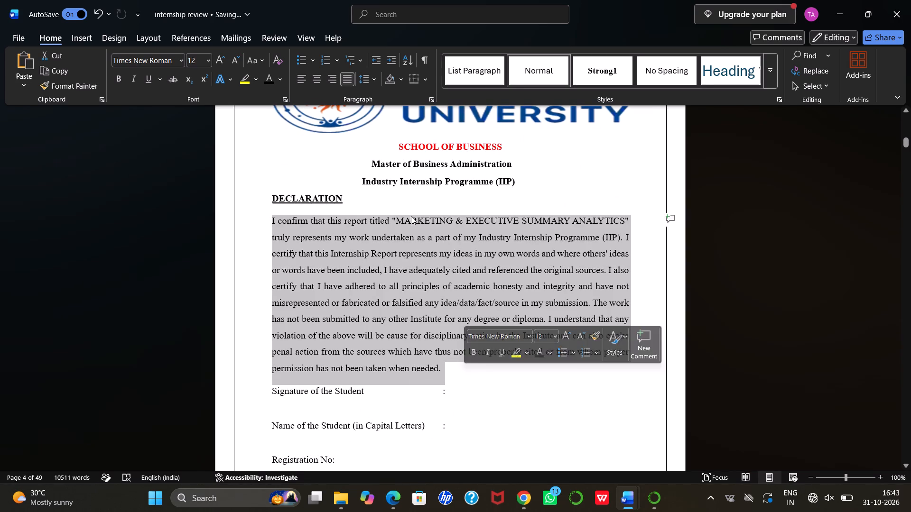
click(373, 76)
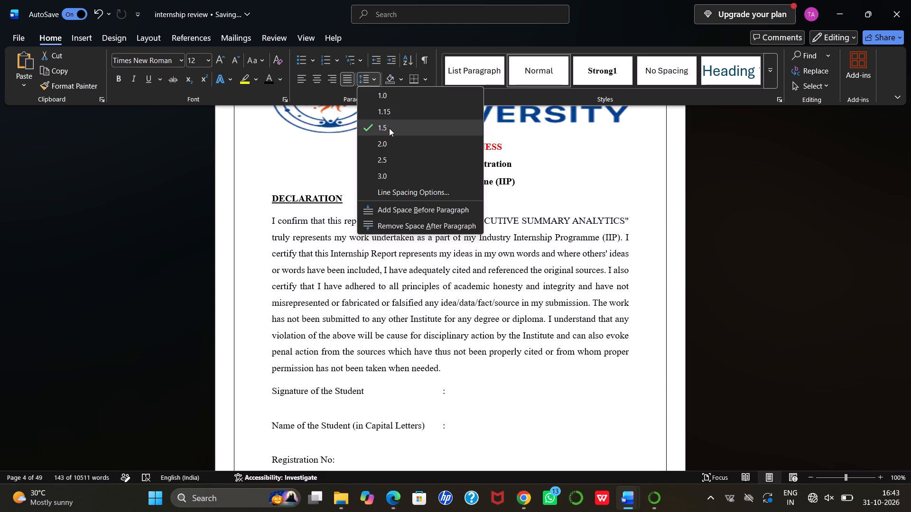
click(389, 128)
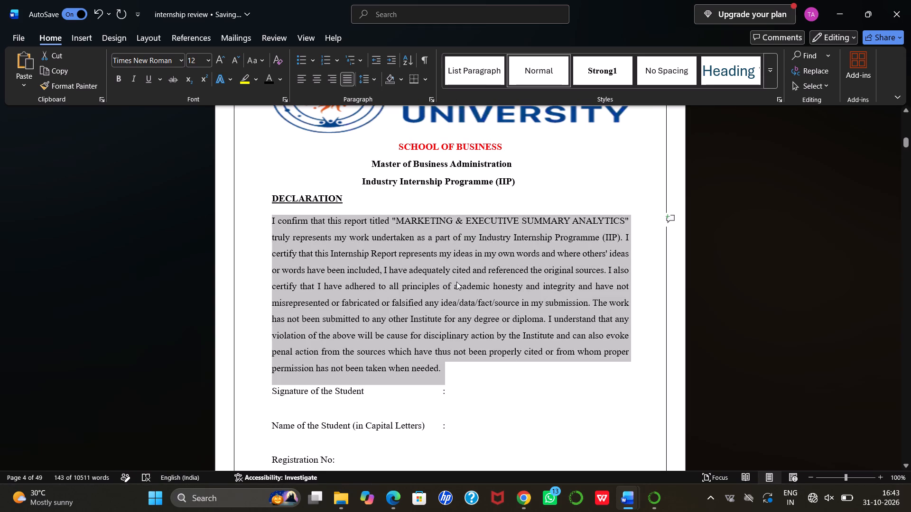
Check the layout of the declaration's signature lines, the acknowledgement page and the executive summary text.
key(Down)
key(Down)
key(Down)
key(Down)
key(Down)
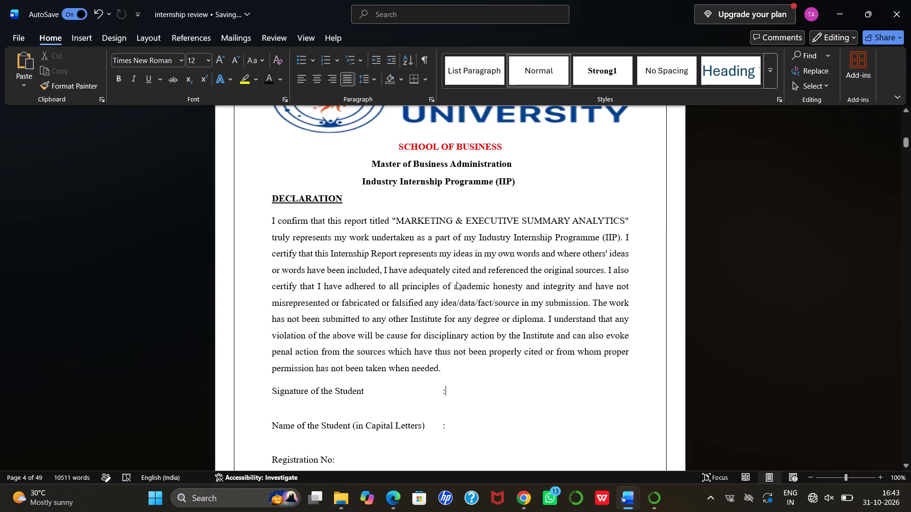
key(Down)
key(Down)
key(Down)
key(Down)
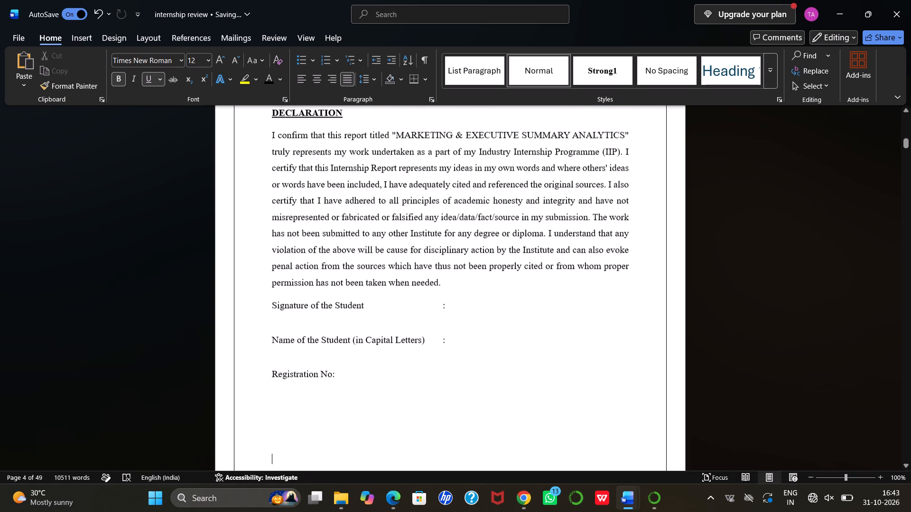
key(Down)
key(Down)
key(Down)
key(Down)
key(Down)
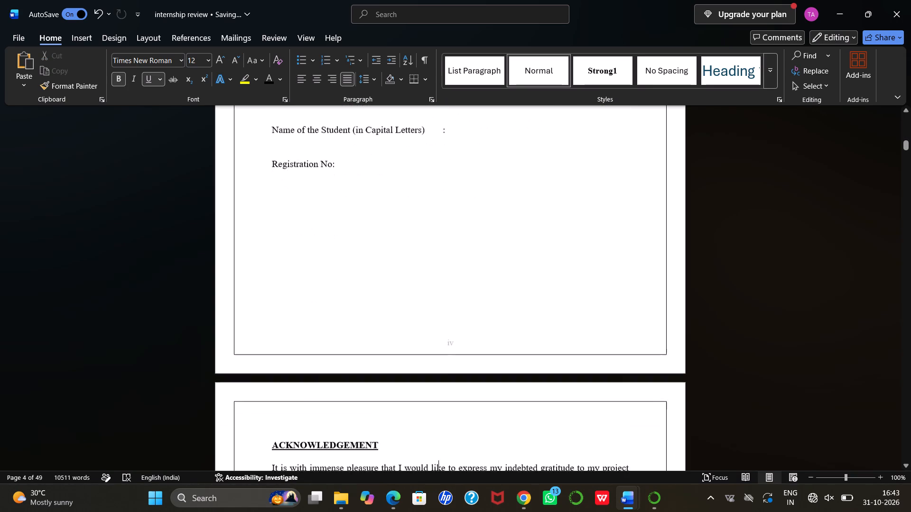
key(Down)
key(Down)
key(Down)
key(Down)
key(Down)
key(Down)
key(Down)
key(Down)
key(Down)
key(Down)
key(Down)
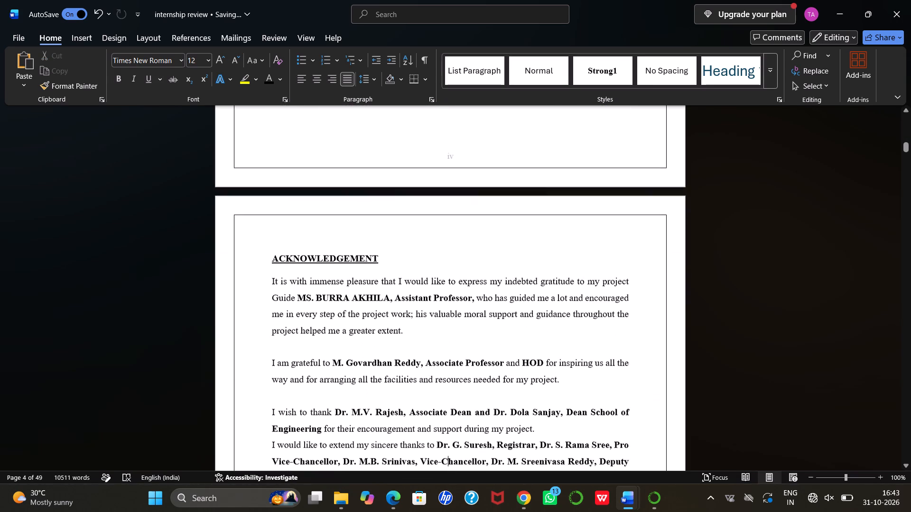
key(Down)
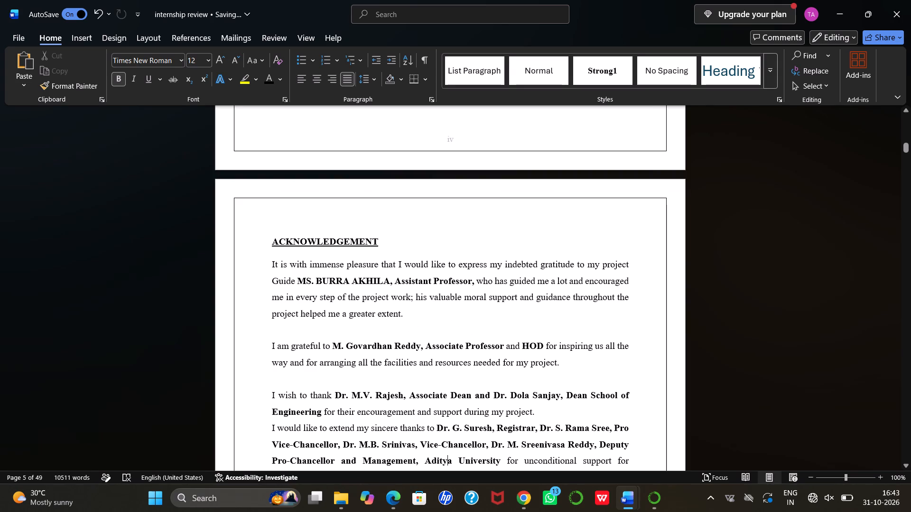
key(Down)
key(Down)
key(Down)
key(Down)
key(Down)
key(Down)
key(Down)
key(Down)
key(Down)
key(Down)
key(Down)
key(Down)
key(Down)
key(Down)
key(Down)
key(Down)
key(Down)
key(Down)
key(Down)
key(Down)
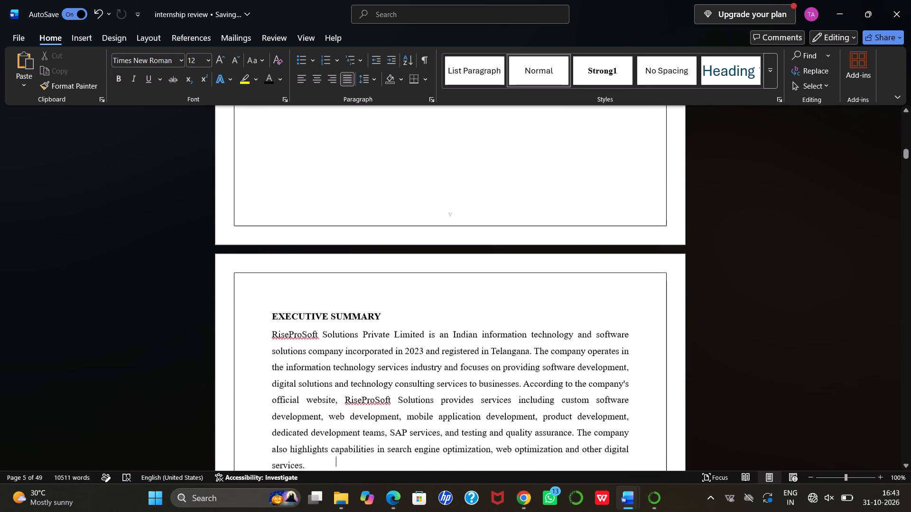
key(Down)
key(Down)
key(Down)
key(Down)
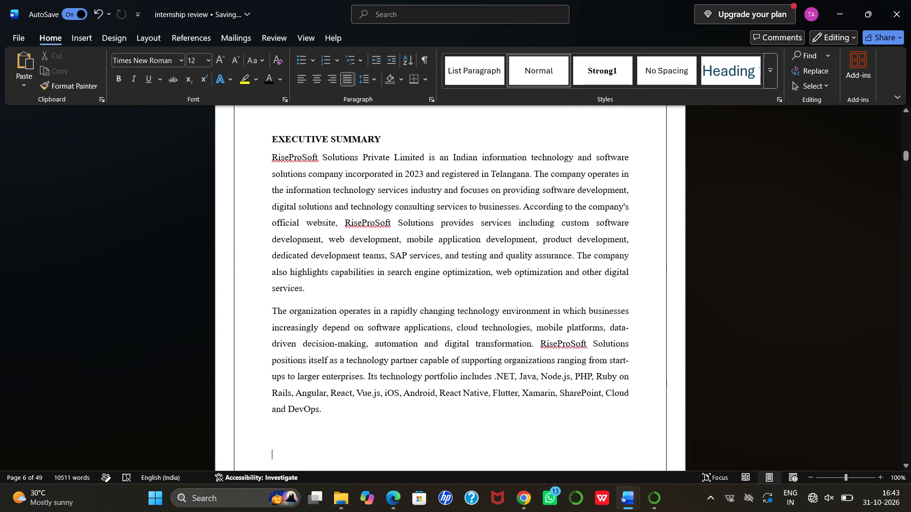
click(381, 260)
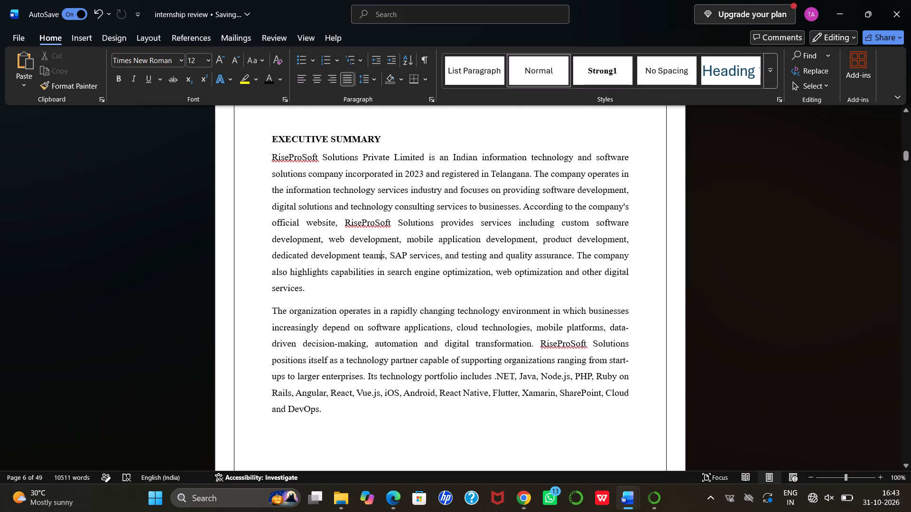
Review the layout of the executive summary and the table of contents, continuing to the start of the LIST OF TABLES page.
key(Down)
key(Down)
key(Down)
key(Down)
key(Down)
key(Down)
key(Down)
key(Down)
key(Down)
key(Down)
key(Down)
key(Down)
key(Down)
key(Down)
key(Down)
key(Down)
key(Down)
key(Down)
key(Down)
key(Down)
key(Down)
key(Down)
key(Down)
key(Down)
key(Down)
key(Down)
key(Down)
key(Down)
key(Down)
key(Down)
key(Down)
key(Down)
key(Down)
key(Down)
key(Down)
key(Down)
key(Down)
key(Down)
key(Down)
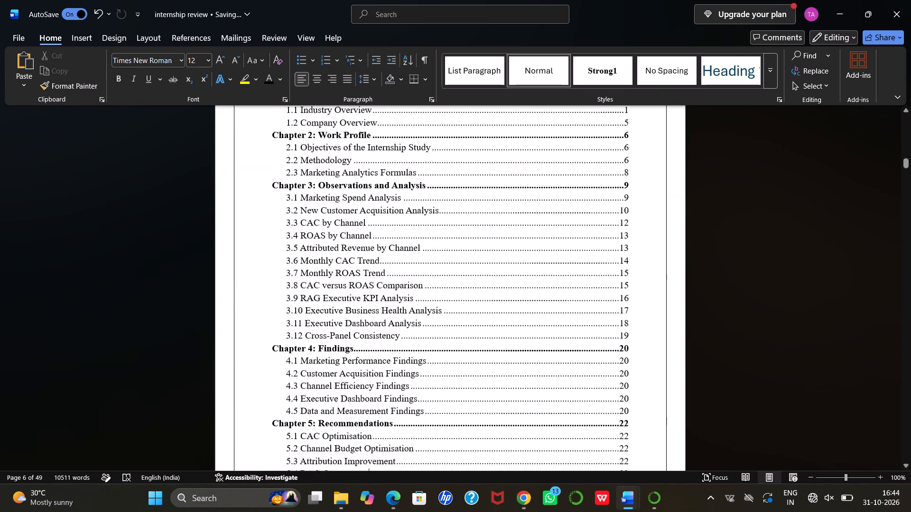
key(Down)
key(Down)
key(Down)
key(Down)
key(Down)
key(Down)
key(Down)
key(Down)
key(Down)
key(Down)
key(Down)
key(Down)
key(Down)
key(Down)
key(Down)
key(Down)
key(Down)
key(Down)
key(Down)
key(Down)
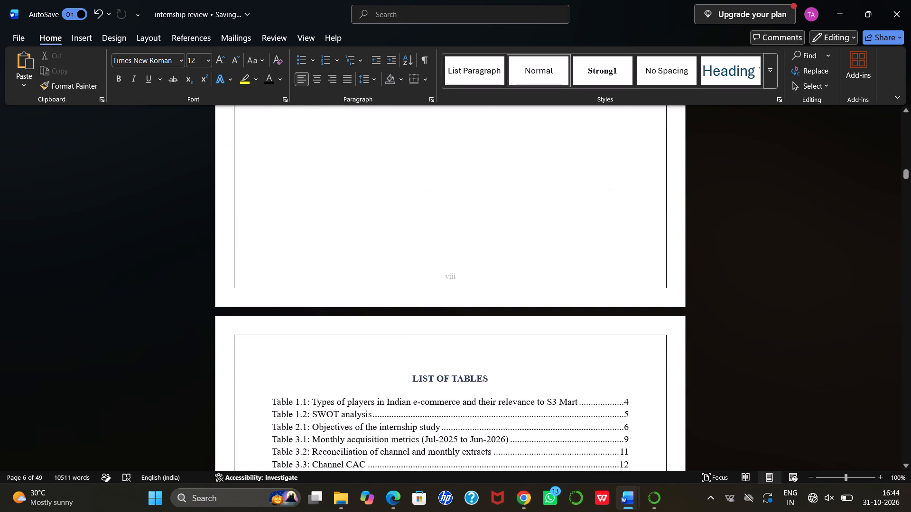
Go back to the end of the table of contents and recheck the Chapter 5 to Annexure H entries across the page break.
key(Up)
key(Up)
key(Up)
key(Up)
key(Up)
key(Up)
key(Up)
key(Up)
key(Up)
key(Up)
key(Up)
key(Up)
key(Up)
key(Up)
key(Up)
key(Up)
key(Up)
key(Up)
key(Up)
key(Up)
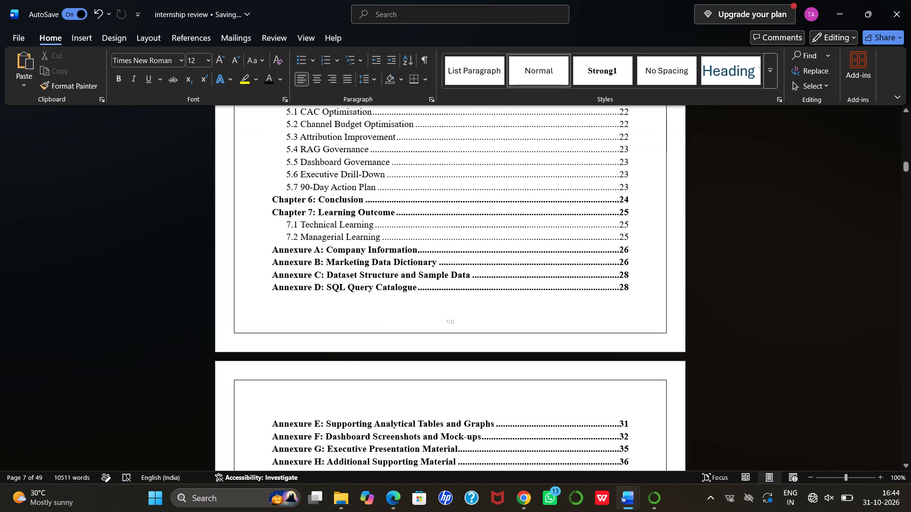
Check the remaining annexure entries, the LIST OF TABLES and the LIST OF FIGURES, continuing to the Chapter 1: Introduction page.
key(Down)
key(Down)
key(Down)
key(Down)
key(Down)
key(Down)
key(Down)
key(Down)
key(Down)
key(Down)
key(Down)
key(Down)
key(Down)
key(Down)
key(Down)
key(Down)
key(Down)
key(Down)
key(Down)
key(Down)
key(Down)
key(Down)
key(Down)
key(Down)
key(Down)
key(Down)
key(Down)
key(Down)
key(Down)
key(Down)
key(Down)
key(Down)
key(Down)
key(Down)
key(Down)
key(Down)
key(Down)
key(Down)
key(Down)
key(Down)
key(Down)
key(Down)
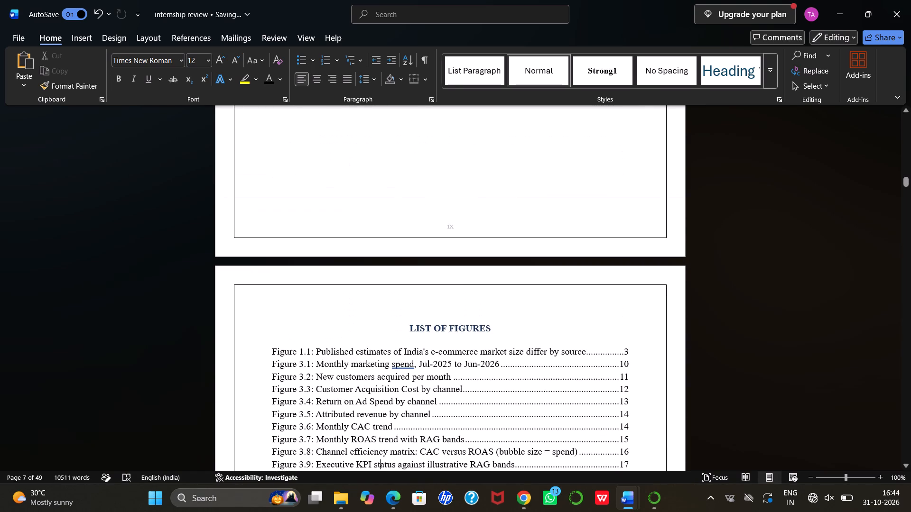
key(Down)
key(Down)
key(Down)
key(Down)
key(Down)
key(Down)
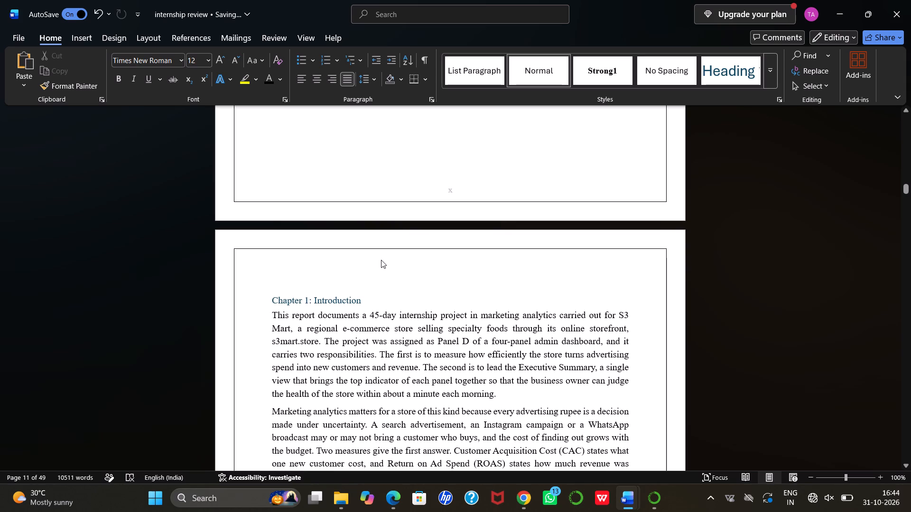
Examine the heading and paragraph formatting of Chapter 1: Introduction down to the 1.1 Industry Overview heading.
key(Down)
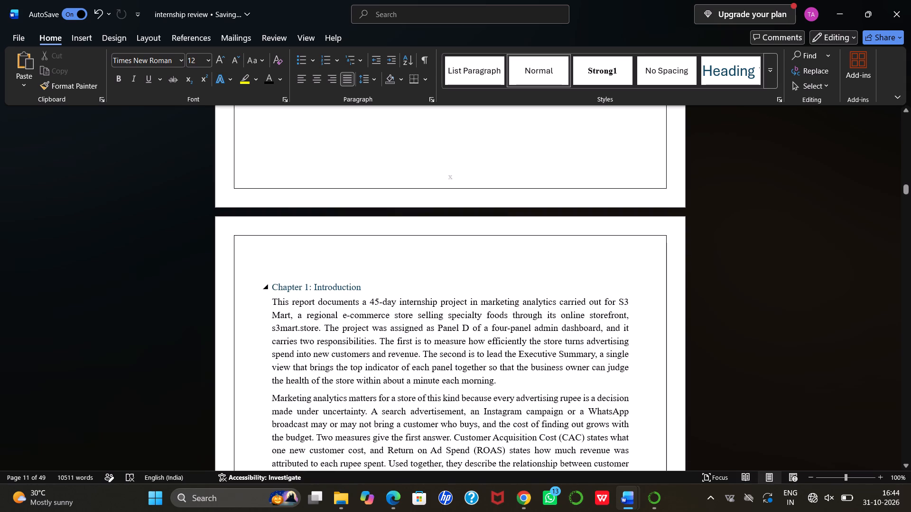
key(Down)
key(Down)
key(Down)
key(Down)
key(Down)
key(Down)
key(Down)
key(Down)
key(Down)
key(Down)
key(Down)
key(Down)
key(Down)
key(Down)
key(Down)
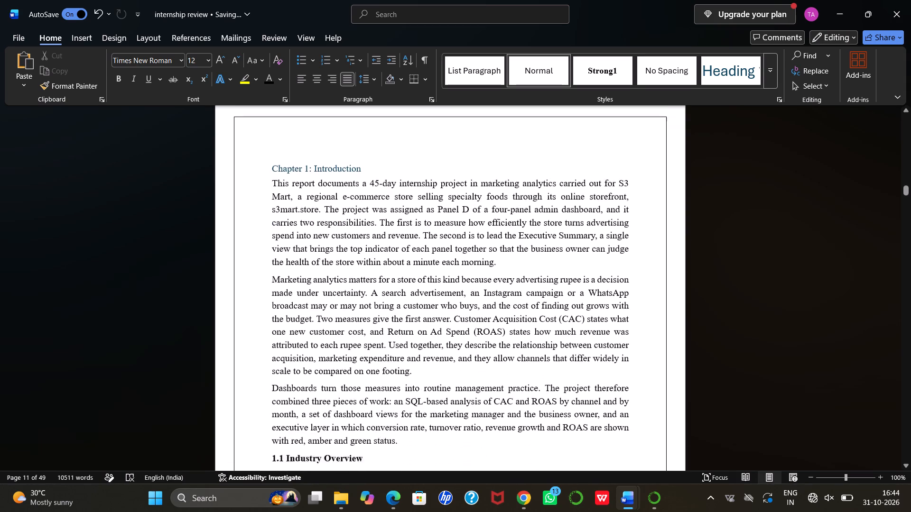
Review the rest of 1.1 Industry Overview and the Global Scenario section, continuing across the page break below it.
key(Down)
key(Down)
key(Down)
key(Down)
key(Down)
key(Down)
key(Down)
key(Down)
key(Down)
key(Down)
key(Down)
key(Down)
key(Down)
key(Down)
key(Down)
key(Down)
key(Down)
key(Down)
key(Down)
key(Down)
key(Down)
key(Down)
key(Down)
key(Down)
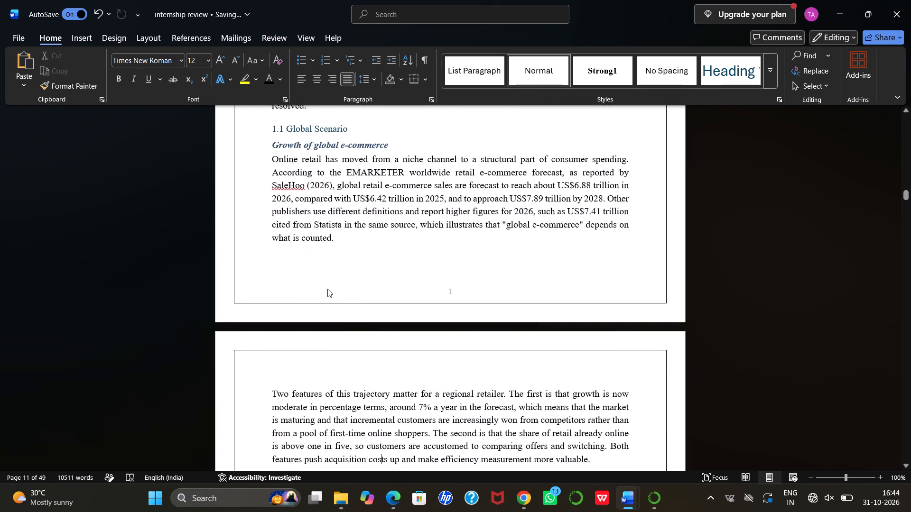
Check the layout of the Indian Scenario section, Figure 1.1, the 1.3 Major Industry Players heading and the start of Table 1.1.
key(Down)
key(Down)
key(Down)
key(Down)
key(Down)
key(Down)
key(Down)
key(Down)
key(Down)
key(Down)
key(Down)
key(Down)
key(Down)
key(Down)
key(Down)
key(Down)
key(Down)
key(Down)
key(Down)
key(Down)
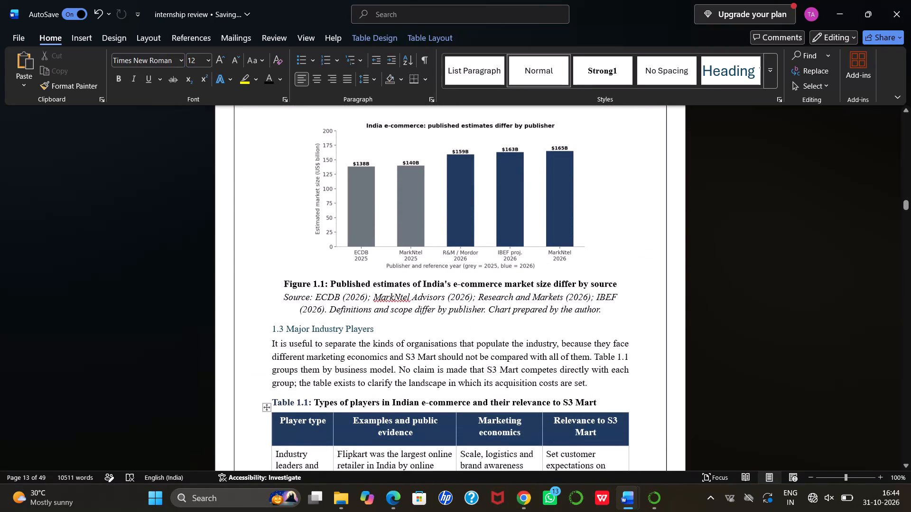
Go back to 1.1.2 Indian Scenario and select the Market size and growth paragraph up to "10–15%" to check it.
key(Up)
key(Up)
key(Up)
key(Up)
key(Up)
key(Up)
key(Up)
key(Up)
key(Up)
key(Up)
key(Up)
key(Up)
key(Up)
key(Up)
key(Up)
key(Up)
key(Up)
key(Up)
key(Up)
key(Up)
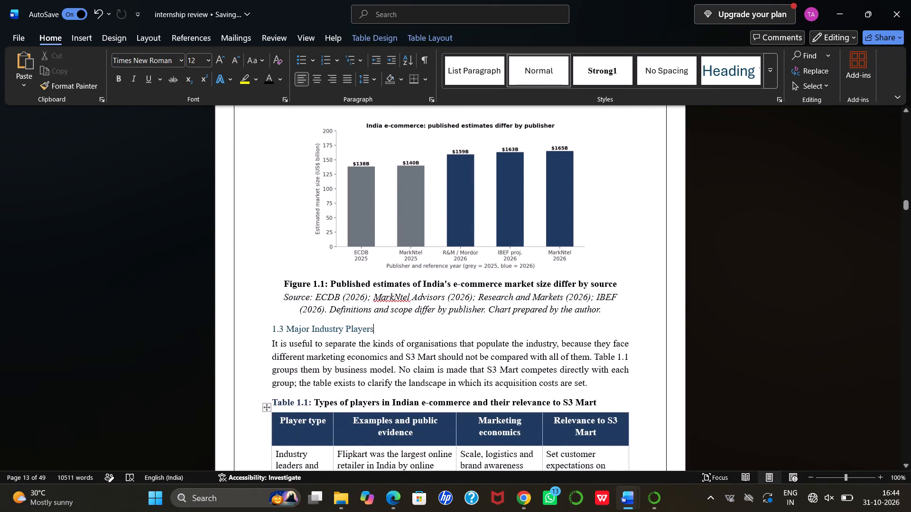
key(Up)
key(Up)
key(Up)
key(Up)
key(Up)
key(Up)
key(Up)
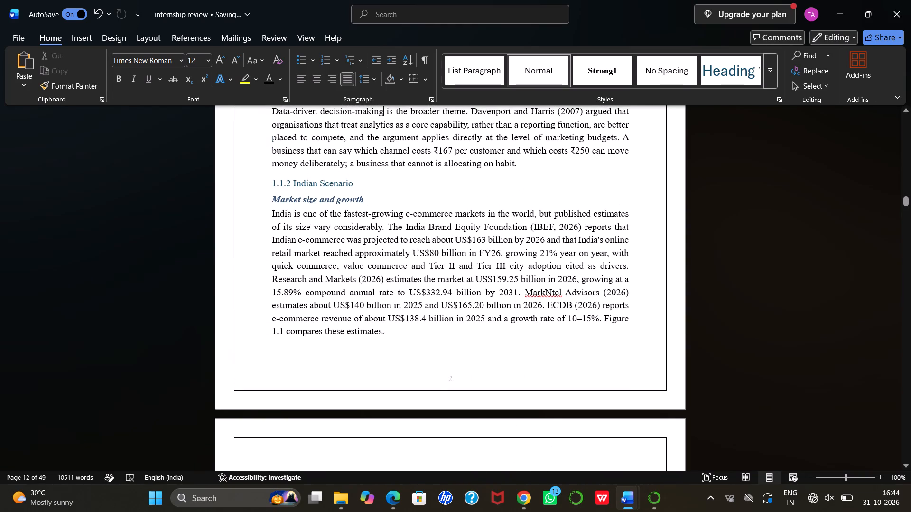
drag(270, 211, 381, 283)
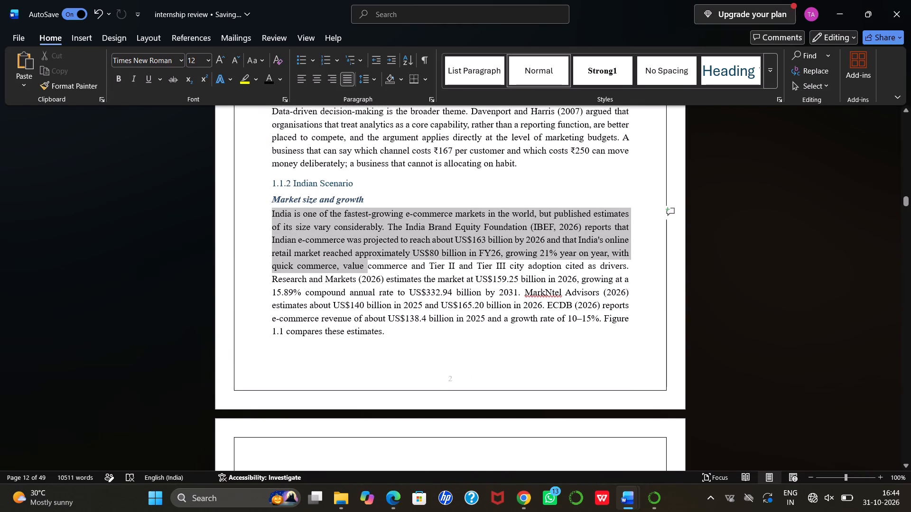
drag(381, 283, 600, 317)
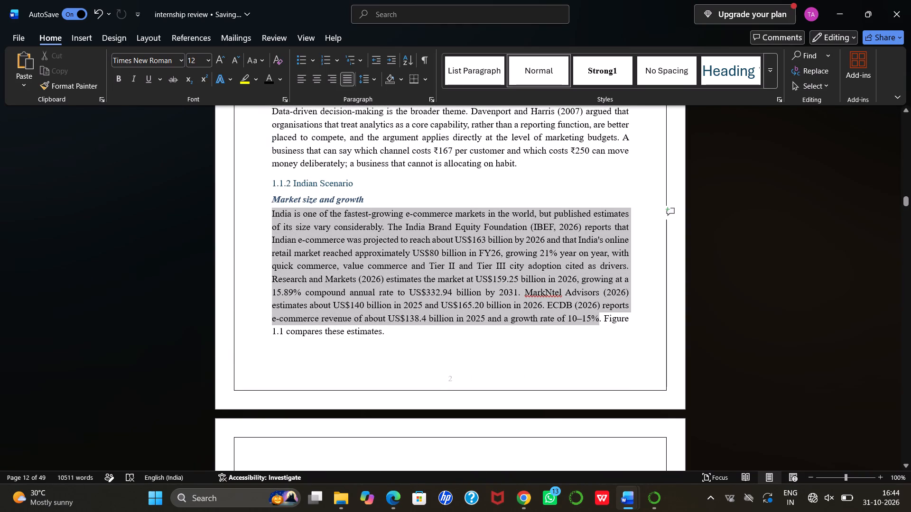
drag(600, 317, 599, 317)
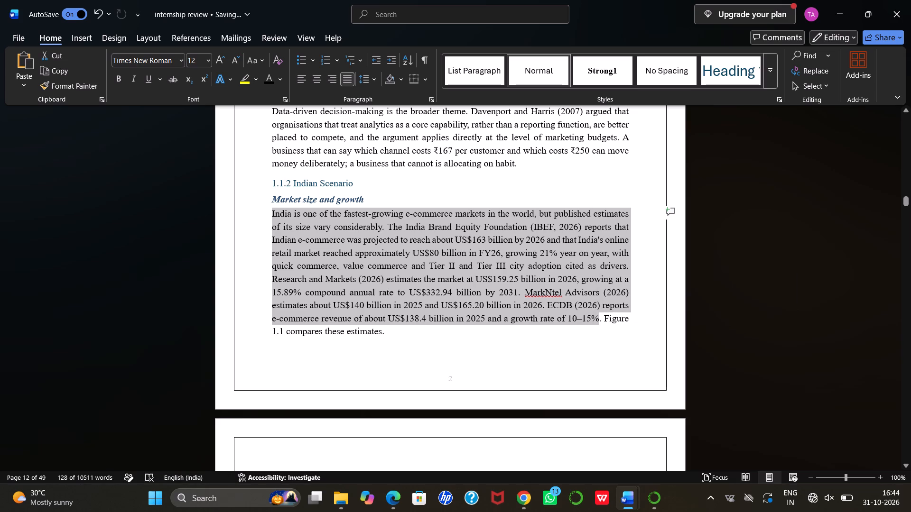
click(424, 337)
Recheck Figure 1.1 and Table 1.1 on types of players, continuing past the source note to the 1.2 Company Overview section.
key(Down)
key(Down)
key(Down)
key(Down)
key(Down)
key(Down)
key(Down)
key(Down)
key(Down)
key(Down)
key(Down)
key(Down)
key(Down)
key(Down)
key(Down)
key(Down)
key(Down)
key(Down)
key(Down)
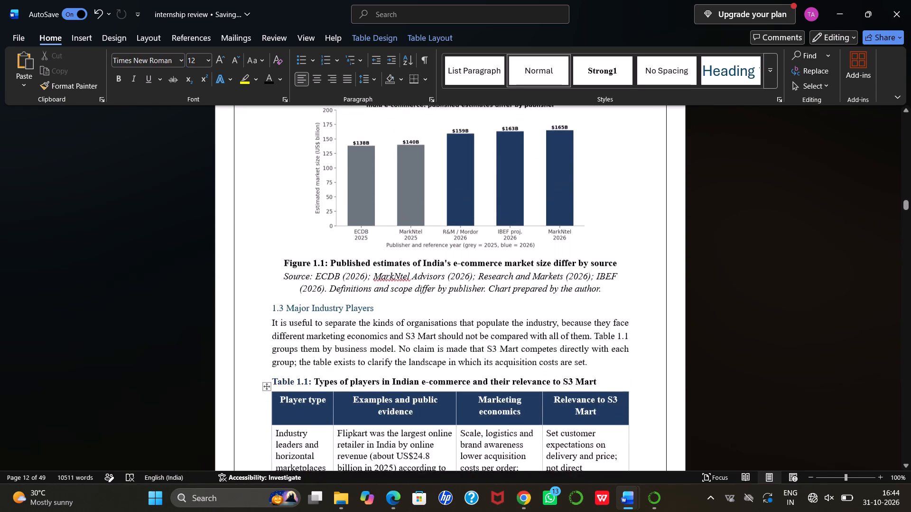
key(Down)
key(Down)
key(Down)
key(Down)
key(Down)
key(Down)
key(Down)
key(Down)
key(Down)
key(Down)
key(Down)
key(Down)
key(Down)
key(Down)
key(Down)
key(Down)
key(Down)
key(Down)
key(Down)
key(Down)
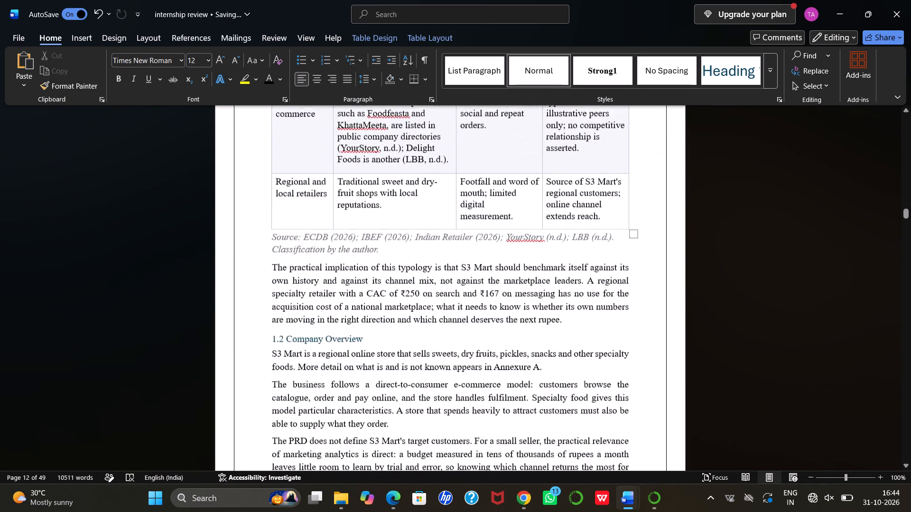
Review the opening of Chapter 2: Work Profile and Table 2.1 on study objectives, continuing to 2.2.1 Research Design.
key(Down)
key(Down)
key(Down)
key(Down)
key(Down)
key(Down)
key(Down)
key(Down)
key(Down)
key(Down)
key(Down)
key(Down)
key(Down)
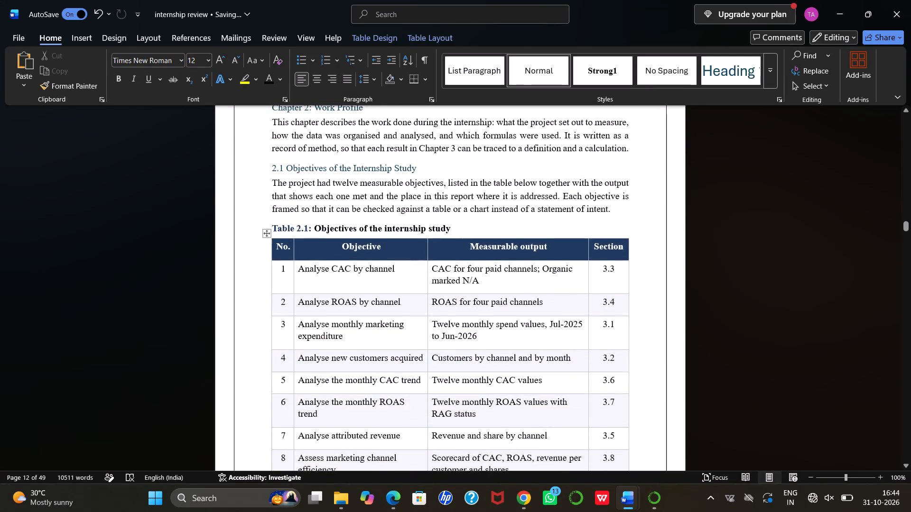
key(Down)
key(Down)
key(Down)
key(Down)
key(Down)
key(Down)
key(Down)
key(Down)
key(Down)
key(Down)
key(Down)
key(Down)
key(Down)
key(Down)
key(Down)
key(Down)
key(Down)
key(Down)
key(Down)
key(Down)
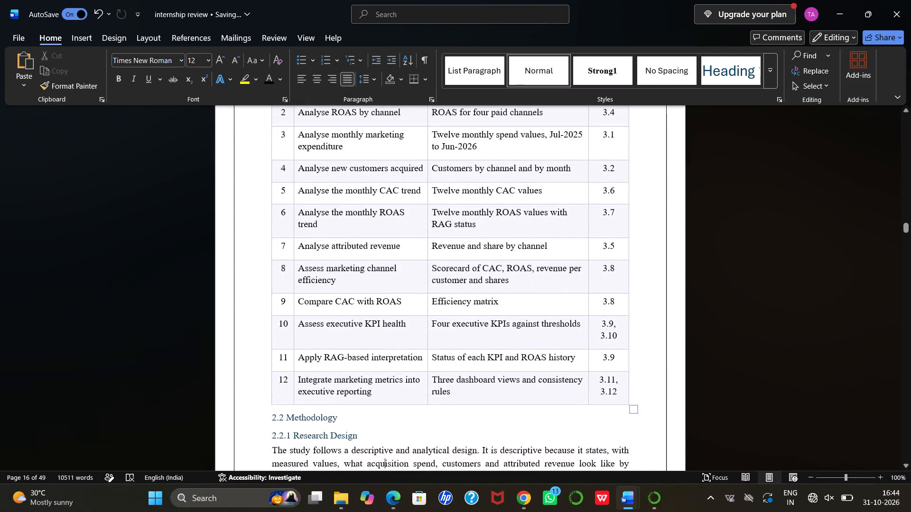
Review the rest of section 2.2 Methodology, from 2.2.1 Research Design through 2.2.6 Integrity Considerations to 2.3.5 Derived Measures.
key(Down)
key(Down)
key(Down)
key(Down)
key(Down)
key(Down)
key(Down)
key(Down)
key(Down)
key(Down)
key(Down)
key(Down)
key(Down)
key(Down)
key(Down)
key(Down)
key(Down)
key(Down)
key(Down)
key(Down)
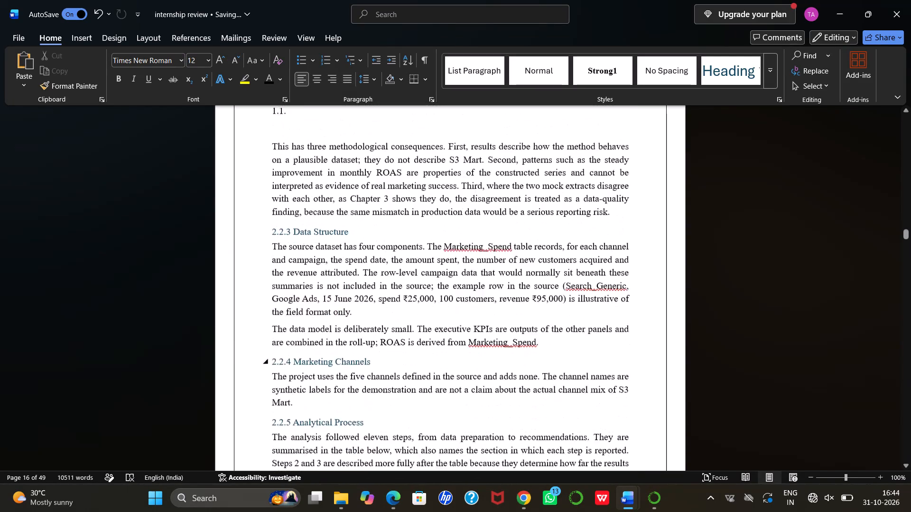
key(Down)
key(Down)
key(Down)
key(Down)
key(Down)
key(Down)
key(Down)
key(Down)
key(Down)
key(Down)
key(Down)
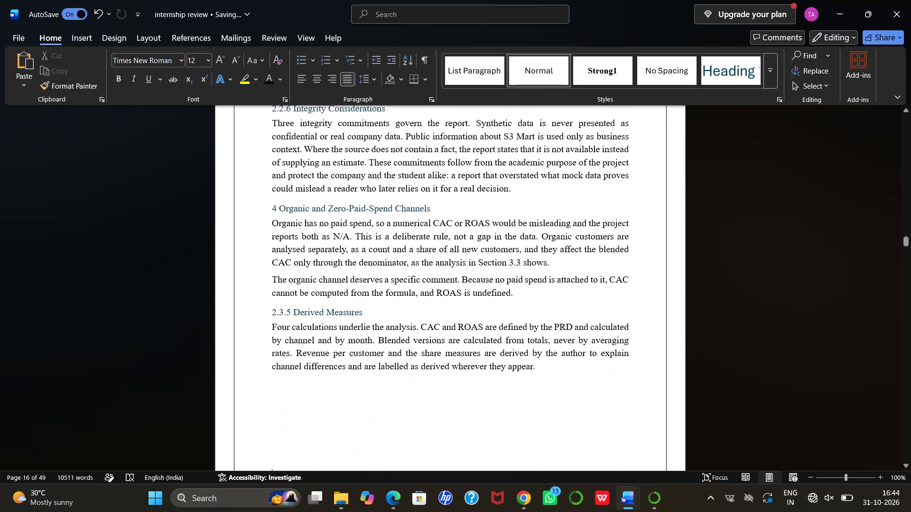
Check the page break after Chapter 2 and the opening of Chapter 3, including 3.1 Marketing Spend Analysis up to Table 3.1.
key(Down)
key(Down)
key(Down)
key(Down)
key(Down)
key(Down)
key(Down)
key(Down)
key(Down)
key(Down)
key(Down)
key(Down)
key(Down)
key(Down)
key(Down)
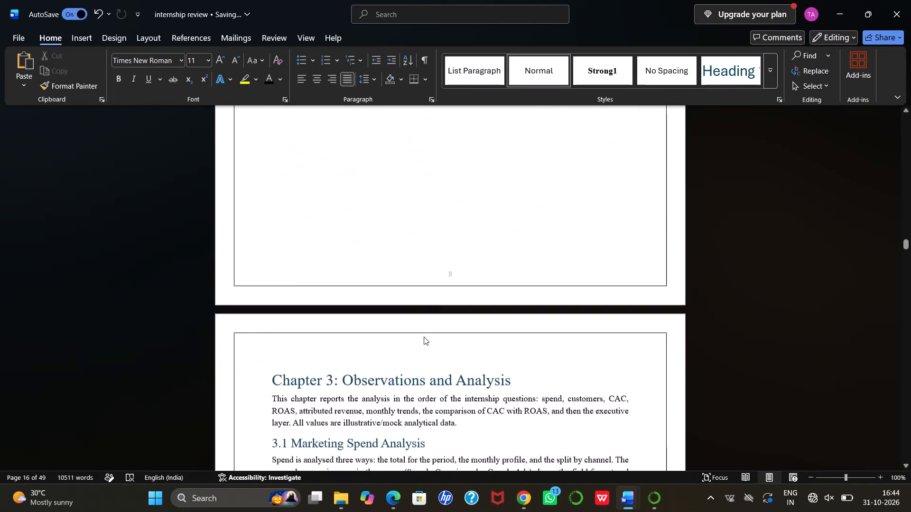
key(Down)
key(Down)
key(Down)
key(Down)
key(Down)
key(Down)
key(Down)
key(Down)
key(Down)
key(Down)
key(Down)
key(Down)
key(Down)
key(Down)
key(Down)
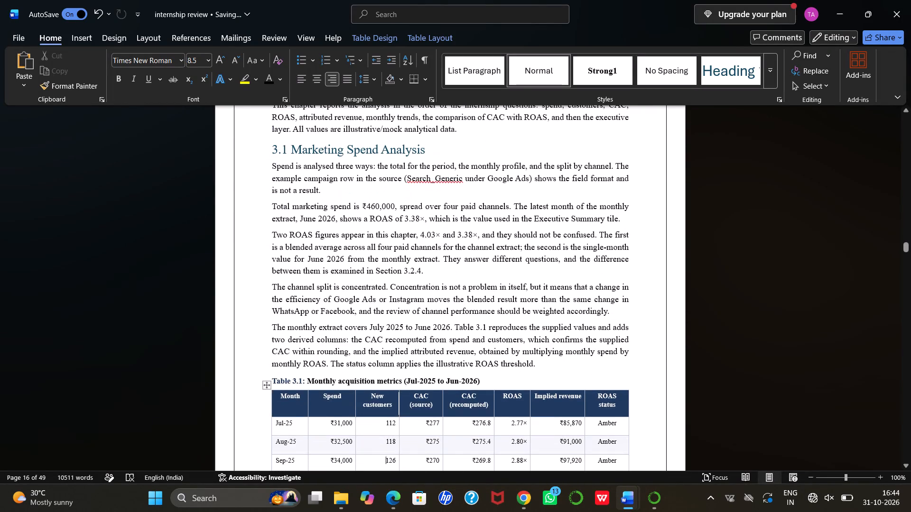
Examine Table 3.1 on monthly acquisition metrics across its page break and Figure 3.1 on monthly marketing spend.
key(Down)
key(Down)
key(Down)
key(Down)
key(Down)
key(Down)
key(Down)
key(Down)
key(Down)
key(Down)
key(Down)
key(Down)
key(Down)
key(Down)
key(Down)
key(Down)
key(Down)
key(Down)
key(Down)
key(Down)
key(Down)
key(Down)
key(Down)
key(Down)
key(Down)
key(Down)
key(Down)
key(Down)
key(Down)
key(Down)
key(Down)
key(Down)
key(Down)
key(Down)
key(Down)
key(Down)
key(Down)
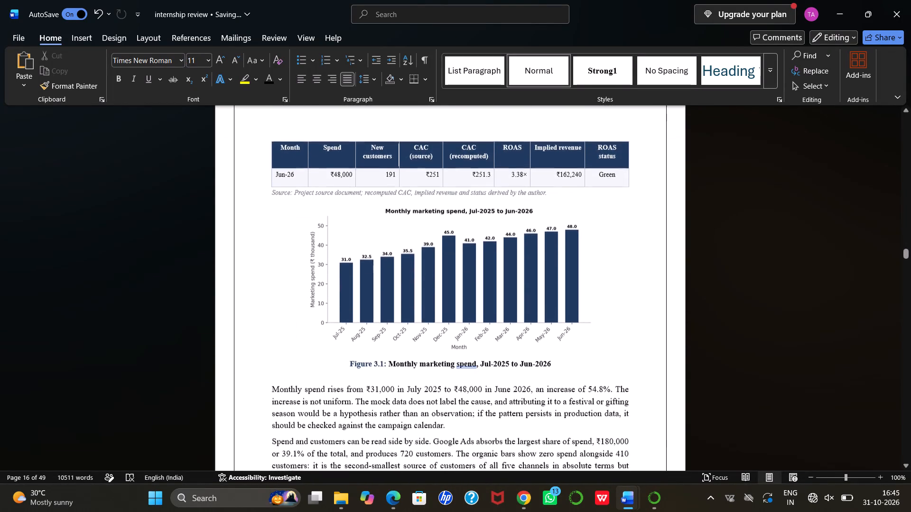
Review Figure 3.2 on new customers per month and section 3.2.4 with Table 3.2 reconciling the channel and monthly extracts.
key(Down)
key(Down)
key(Down)
key(Down)
key(Down)
key(Down)
key(Down)
key(Down)
key(Down)
key(Down)
key(Down)
key(Down)
key(Down)
key(Down)
key(Down)
key(Down)
key(Down)
key(Down)
key(Down)
key(Down)
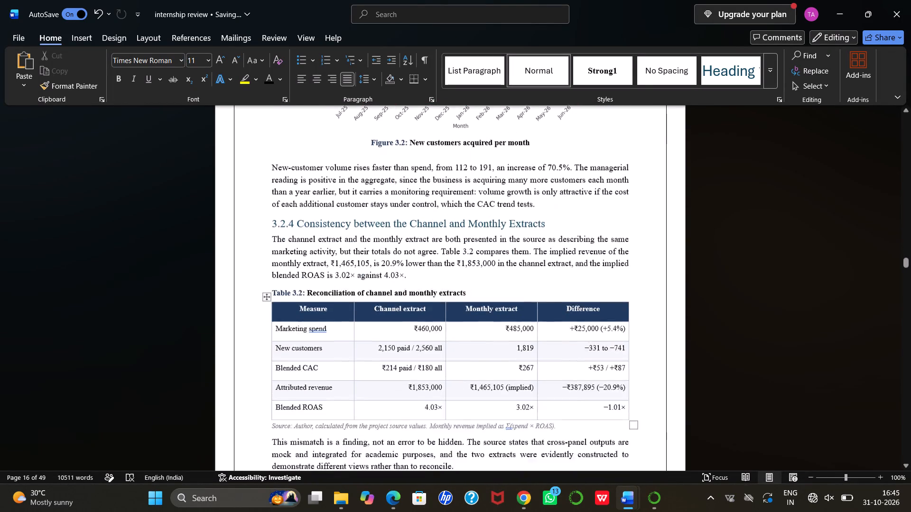
Review the text after Table 3.2 and the blended CAC discussion, continuing to 3.4 ROAS by Channel and Table 3.4.
key(Down)
key(Down)
key(Down)
key(Down)
key(Down)
key(Down)
key(Down)
key(Down)
key(Down)
key(Down)
key(Down)
key(Down)
key(Down)
key(Down)
key(Down)
key(Down)
key(Down)
key(Down)
key(Down)
key(Down)
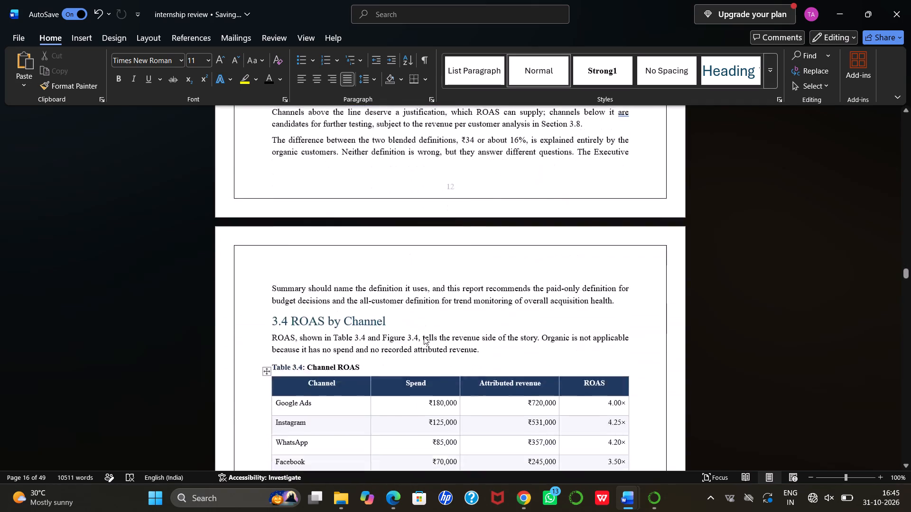
Check the pages from Table 3.4 on channel ROAS to section 3.6 Monthly CAC Trend and Figure 3.6.
key(Down)
key(Down)
key(Down)
key(Down)
key(Down)
key(Down)
key(Down)
key(Down)
key(Down)
key(Down)
key(Down)
key(Down)
key(Down)
key(Down)
key(Down)
key(Down)
key(Down)
key(Down)
key(Down)
key(Down)
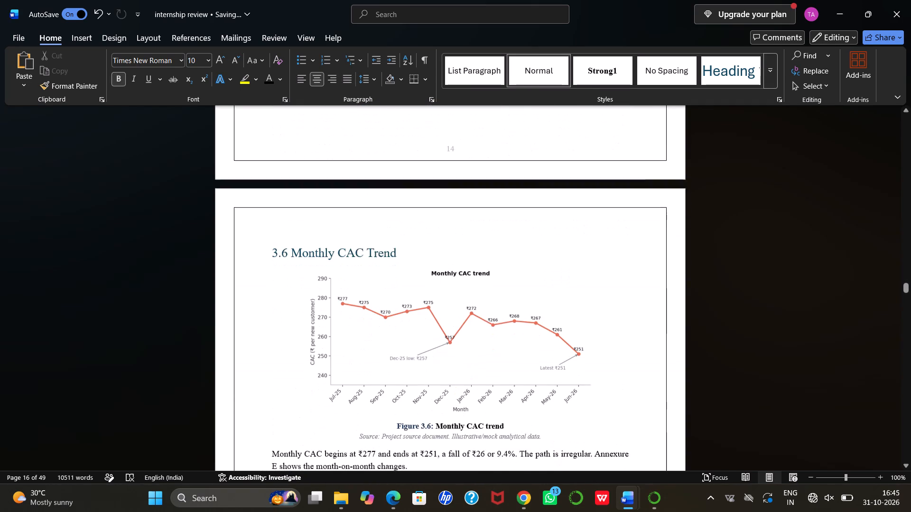
Check the pages after Figure 3.6 on the monthly CAC trend through to the Chapter 4 findings, sections 4.1 to 4.5.
key(Down)
key(Down)
key(Down)
key(Down)
key(Down)
key(Down)
key(Down)
key(Down)
key(Down)
key(Down)
key(Down)
key(Down)
key(Down)
key(Down)
key(Down)
key(Down)
key(Down)
key(Down)
key(Down)
key(Down)
key(Down)
key(Down)
key(Down)
key(Down)
key(Down)
key(Down)
key(Down)
key(Down)
key(Down)
key(Down)
key(Down)
key(Down)
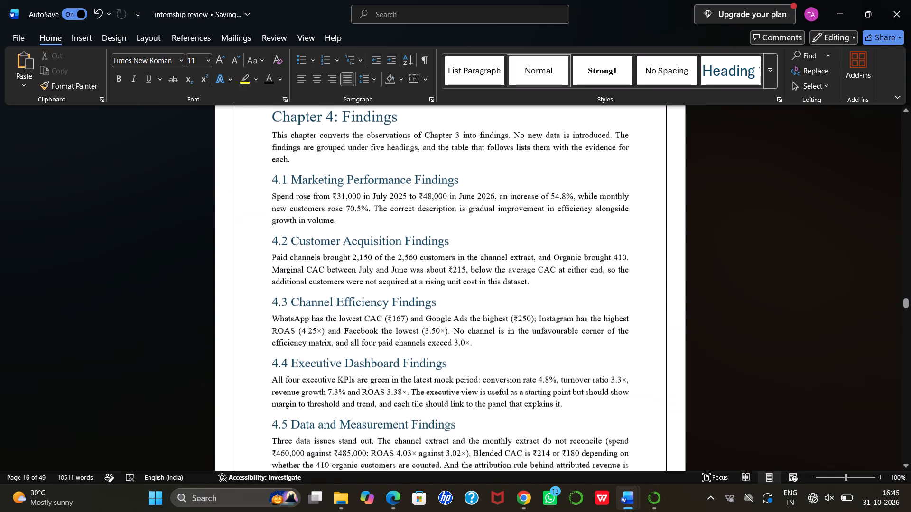
Review the rest of Chapter 4 and the start of Chapter 5 with Table 5.1 on recommendations linked to findings.
key(Down)
key(Down)
key(Down)
key(Down)
key(Down)
key(Down)
key(Down)
key(Down)
key(Down)
key(Down)
key(Down)
key(Down)
key(Down)
key(Down)
key(Down)
key(Down)
key(Down)
key(Down)
key(Down)
key(Down)
key(Down)
key(Down)
key(Down)
key(Down)
key(Down)
key(Down)
key(Down)
key(Down)
key(Down)
key(Down)
key(Down)
key(Down)
key(Down)
key(Down)
key(Down)
key(Down)
key(Down)
key(Down)
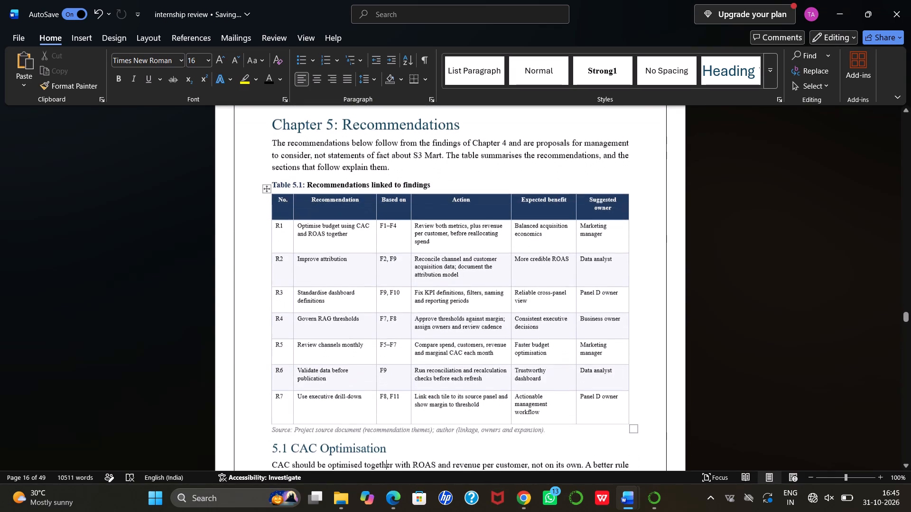
Check the recommendation sections from 5.1 CAC Optimisation to 5.3 Attribution Improvement and 5.4 RAG Governance across the page break.
key(Down)
key(Down)
key(Down)
key(Down)
key(Down)
key(Down)
key(Down)
key(Down)
key(Down)
key(Down)
key(Down)
key(Down)
key(Down)
key(Down)
key(Down)
key(Down)
key(Down)
key(Down)
key(Down)
key(Down)
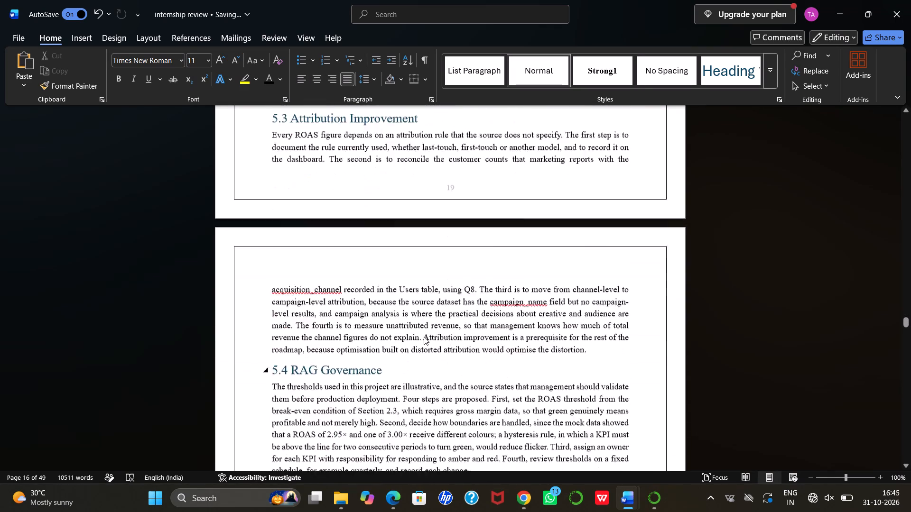
Look through the remainder of Chapter 5 after 5.4 RAG Governance, up to the Chapter 6: Conclusion heading.
key(Down)
key(Down)
key(Down)
key(Down)
key(Down)
key(Down)
key(Down)
key(Down)
key(Down)
key(Down)
key(Down)
key(Down)
key(Down)
key(Down)
key(Down)
key(Down)
key(Down)
key(Down)
key(Down)
key(Down)
key(Down)
key(Down)
key(Down)
key(Down)
key(Down)
key(Down)
key(Down)
key(Down)
key(Down)
key(Down)
key(Down)
key(Down)
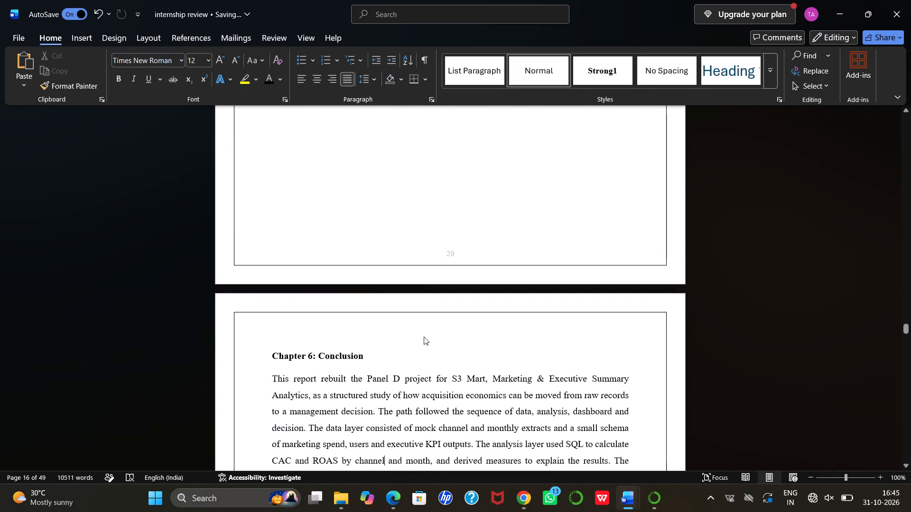
Review the Chapter 6 conclusion text and its paragraph formatting down to the closing paragraph on marketing analytics.
key(Down)
key(Down)
key(Down)
key(Down)
key(Down)
key(Down)
key(Down)
key(Down)
key(Down)
key(Down)
key(Down)
key(Down)
key(Down)
key(Down)
key(Down)
key(Down)
key(Down)
key(Down)
key(Down)
key(Down)
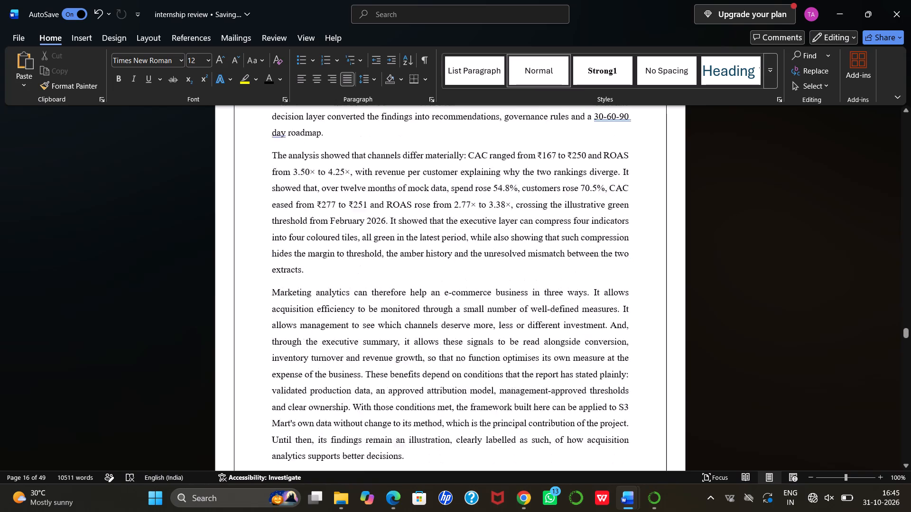
Review the end of Chapter 6 and the page break into Chapter 7: Learning Outcome with section 7.1 Technical Learning.
key(Down)
key(Down)
key(Down)
key(Down)
key(Down)
key(Down)
key(Down)
key(Down)
key(Down)
key(Down)
key(Down)
key(Down)
key(Down)
key(Down)
key(Down)
key(Down)
key(Down)
key(Down)
key(Down)
key(Down)
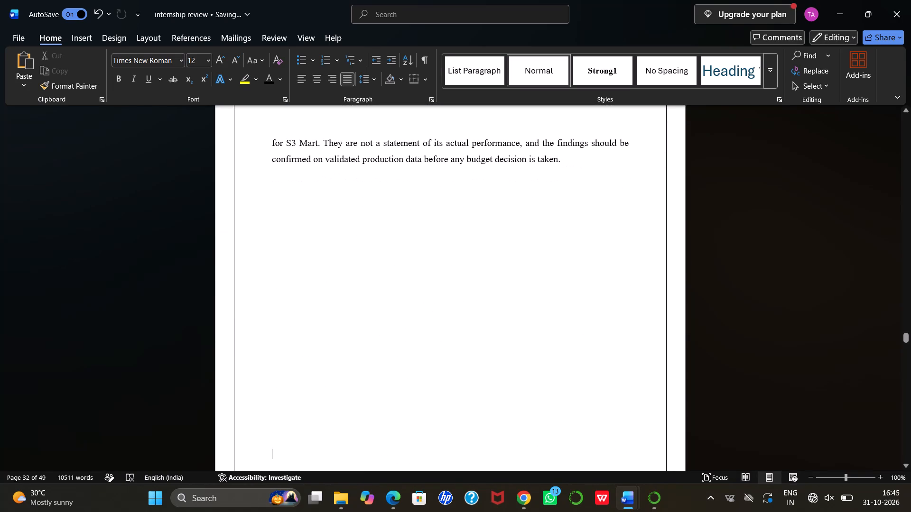
key(Down)
key(Down)
key(Down)
key(Down)
key(Down)
key(Down)
key(Down)
key(Down)
key(Down)
key(Down)
key(Down)
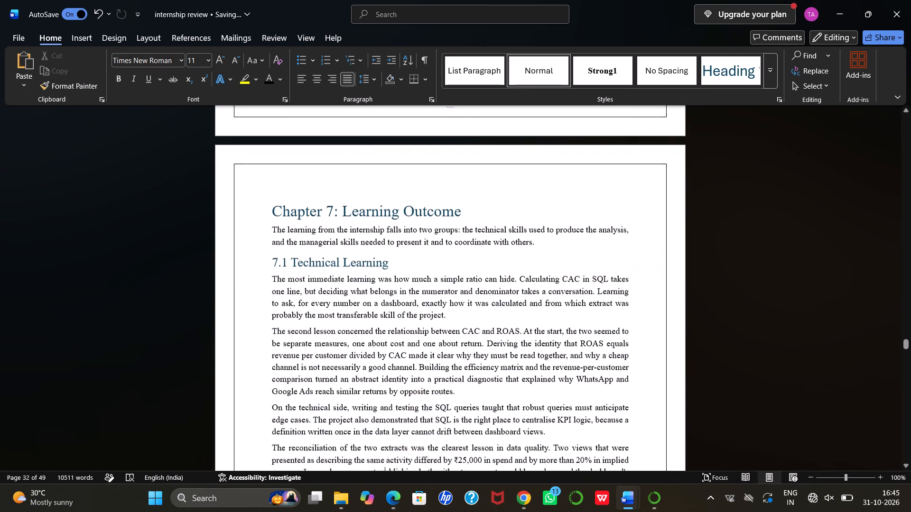
Look through the report from Chapter 7 onward up to Table B.1, the data dictionary.
key(Down)
key(Down)
key(Down)
key(Down)
key(Down)
key(Down)
key(Down)
key(Down)
key(Down)
key(Down)
key(Down)
key(Down)
key(Down)
key(Down)
key(Down)
key(Down)
key(Down)
key(Down)
key(Down)
key(Down)
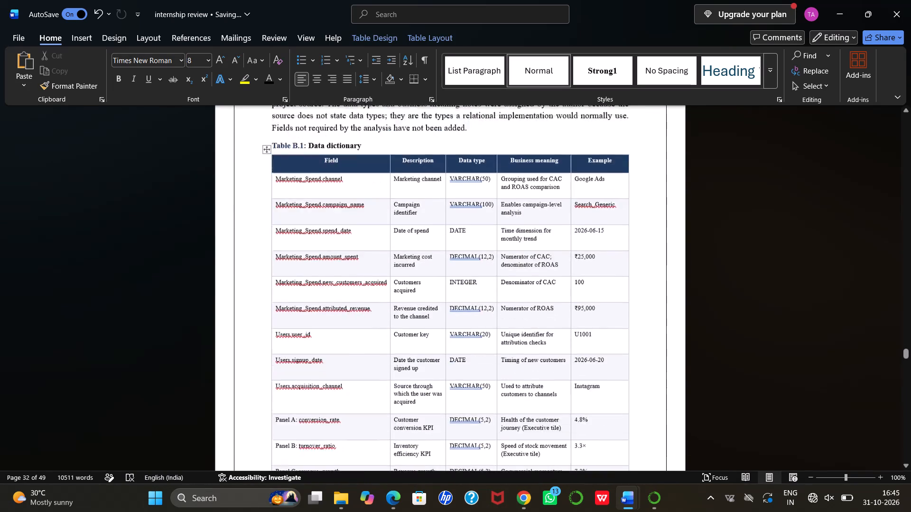
Check the rest of Table B.1 through Annexure C and the first queries of Annexure D: SQL Query Catalogue.
key(Down)
key(Down)
key(Down)
key(Down)
key(Down)
key(Down)
key(Down)
key(Down)
key(Down)
key(Down)
key(Down)
key(Down)
key(Down)
key(Down)
key(Down)
key(Down)
key(Down)
key(Down)
key(Down)
key(Down)
key(Down)
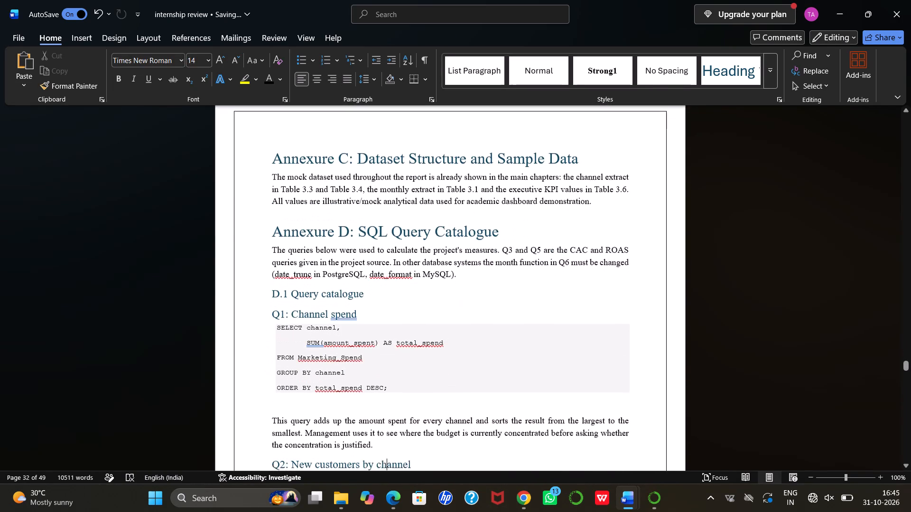
Go back to the end of Table B.1 and examine the mostly empty page holding the 'Two notes apply' paragraph.
key(Up)
key(Up)
key(Up)
key(Up)
key(Up)
key(Up)
key(Up)
key(Up)
key(Up)
key(Up)
key(Up)
key(Up)
key(Up)
key(Up)
key(Up)
key(Up)
key(Up)
key(Up)
key(Up)
key(Up)
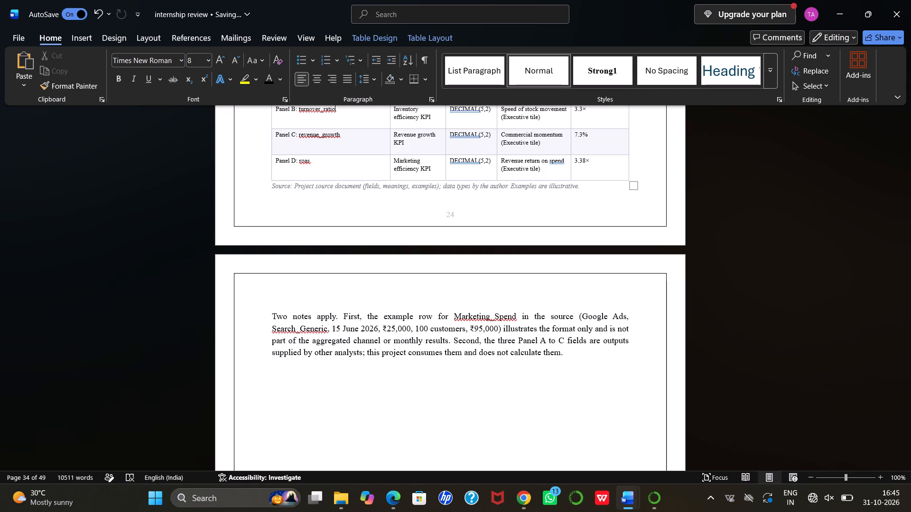
Recheck the layout from the data dictionary notes across the page break to Annexure C and the Annexure D queries.
key(Down)
key(Down)
key(Down)
key(Down)
key(Down)
key(Down)
key(Down)
key(Down)
key(Down)
key(Down)
key(Down)
key(Down)
key(Down)
key(Down)
key(Down)
key(Down)
key(Down)
key(Down)
key(Down)
key(Down)
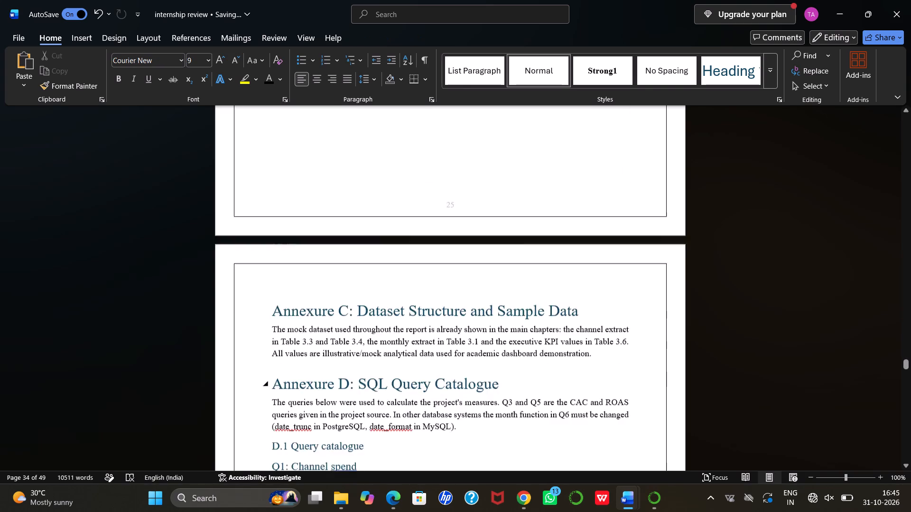
key(Down)
key(Down)
key(Down)
key(Down)
key(Down)
key(Down)
key(Down)
key(Down)
key(Down)
key(Down)
key(Down)
Return to the last rows of Table B.1 and re-examine the gap after the 'Two notes apply' paragraph.
key(Up)
key(Up)
key(Up)
key(Up)
key(Up)
key(Up)
key(Up)
key(Up)
key(Up)
key(Up)
key(Up)
key(Up)
key(Up)
key(Up)
key(Up)
key(Up)
key(Up)
key(Up)
key(Up)
key(Up)
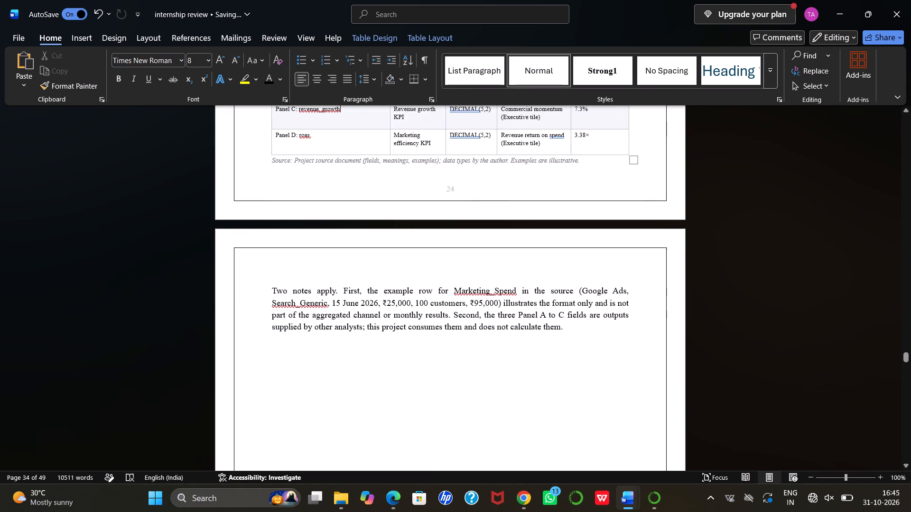
Review the report from the data dictionary notes through Annexure C to queries Q1 and Q2 of Annexure D.
key(Down)
key(Down)
key(Down)
key(Down)
key(Down)
key(Down)
key(Down)
key(Down)
key(Down)
key(Down)
key(Down)
key(Down)
key(Down)
key(Down)
key(Down)
key(Down)
key(Down)
key(Down)
key(Down)
key(Down)
key(Down)
key(Down)
key(Down)
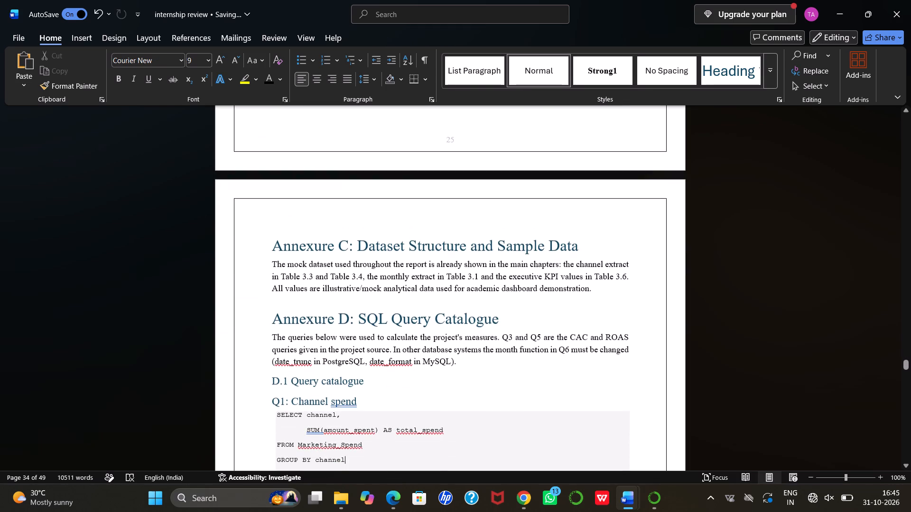
key(Down)
key(Down)
key(Down)
key(Down)
key(Down)
key(Down)
key(Down)
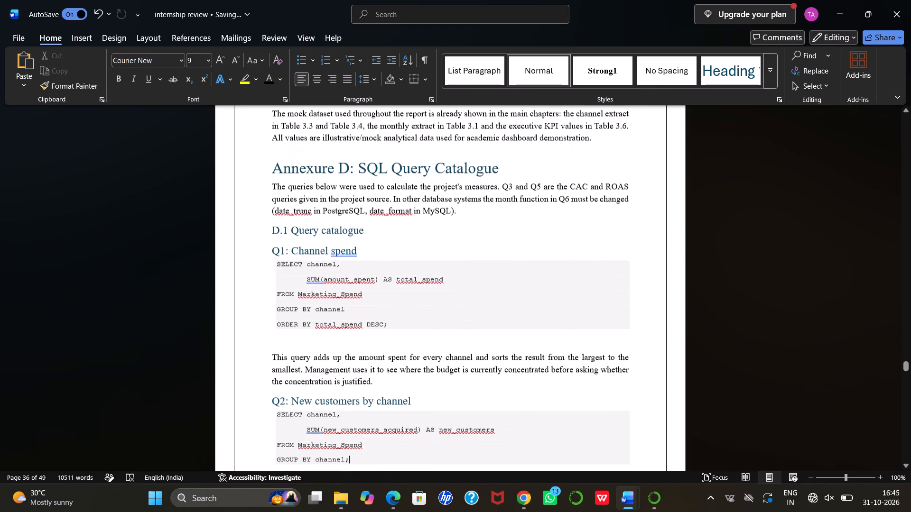
key(Down)
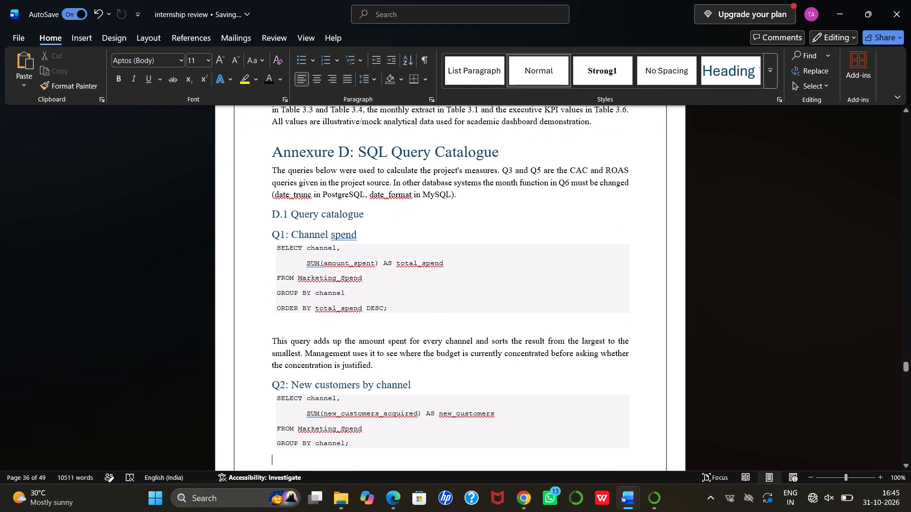
key(Down)
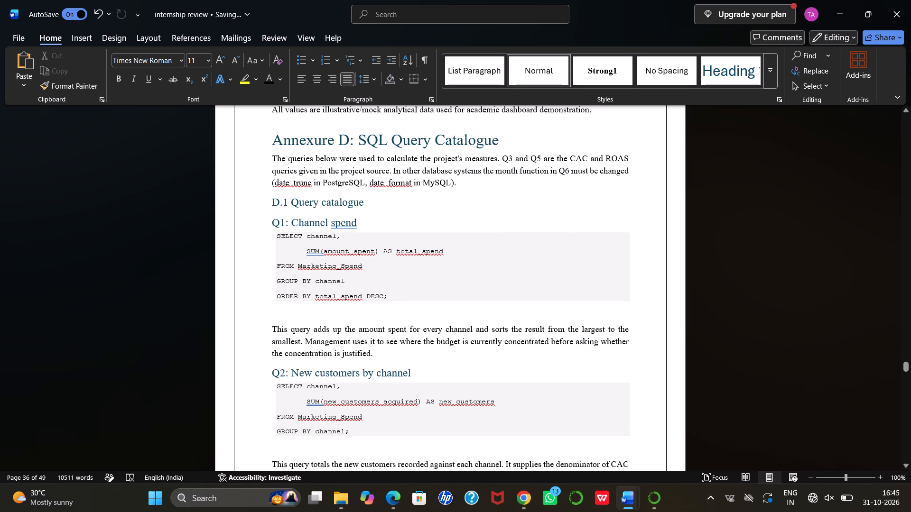
Check the Annexure D query blocks and explanations from Q3 through Q3b and Q4 to the Q5 heading.
key(Down)
key(Down)
key(Down)
key(Down)
key(Down)
key(Down)
key(Down)
key(Down)
key(Down)
key(Down)
key(Down)
key(Down)
key(Down)
key(Down)
key(Down)
key(Down)
key(Down)
key(Down)
key(Down)
key(Down)
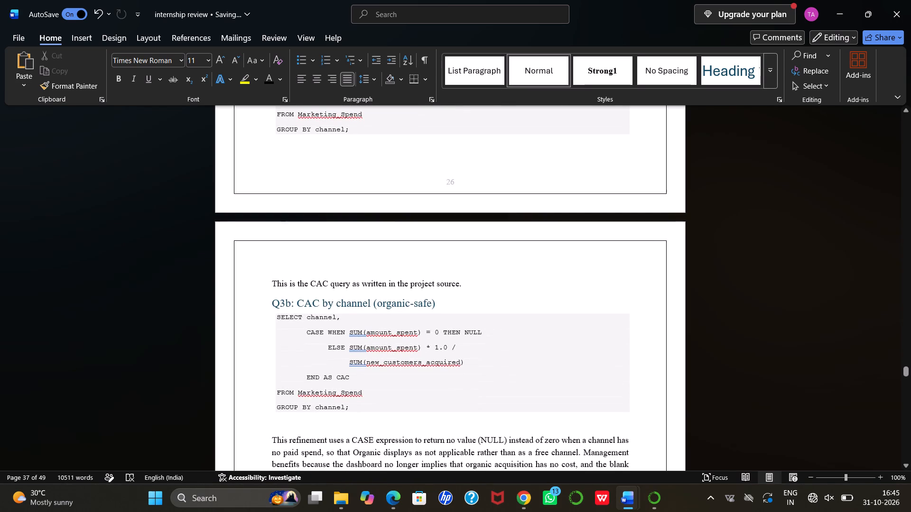
key(Down)
key(Down)
key(Down)
key(Down)
key(Down)
key(Down)
key(Down)
key(Down)
key(Down)
key(Down)
key(Down)
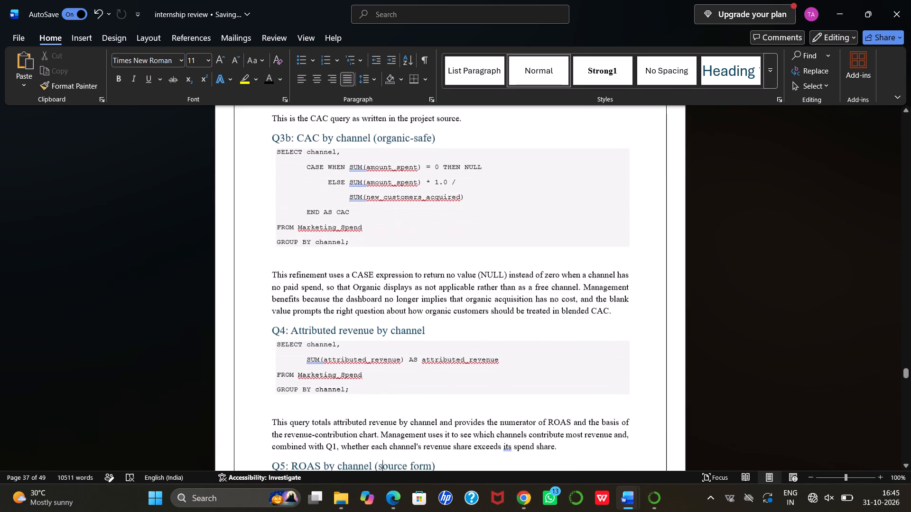
Check the ROAS queries Q5 and Q5b, the Q6 monthly acquisition trend and the start of Q7 with its RAG status logic.
key(Down)
key(Down)
key(Down)
key(Down)
key(Down)
key(Down)
key(Down)
key(Down)
key(Down)
key(Down)
key(Down)
key(Down)
key(Down)
key(Down)
key(Down)
key(Down)
key(Down)
key(Down)
key(Down)
key(Down)
key(Down)
key(Down)
key(Down)
key(Down)
key(Down)
key(Down)
key(Down)
key(Down)
key(Down)
key(Down)
key(Down)
key(Down)
key(Down)
key(Down)
key(Down)
key(Down)
key(Down)
key(Down)
key(Down)
key(Down)
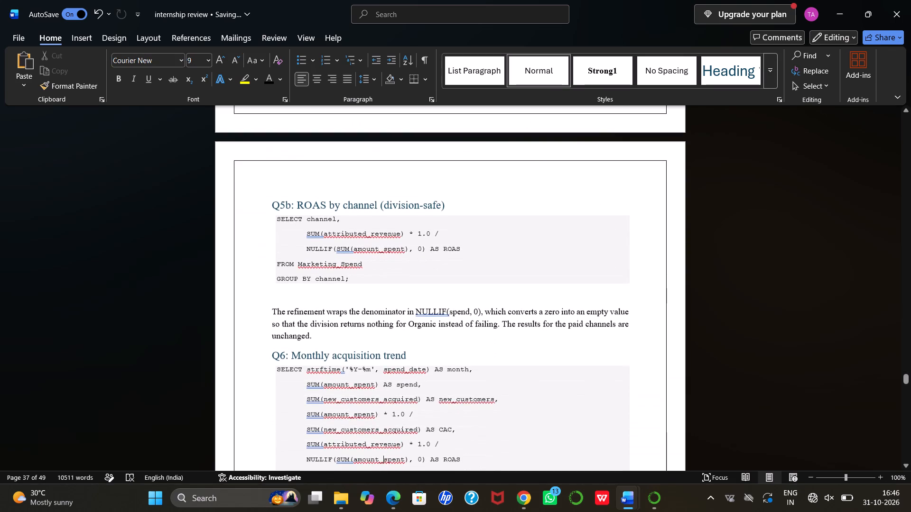
key(Down)
key(Down)
key(Down)
key(Down)
key(Down)
key(Down)
key(Down)
key(Down)
key(Down)
key(Down)
key(Down)
key(Down)
key(Down)
key(Down)
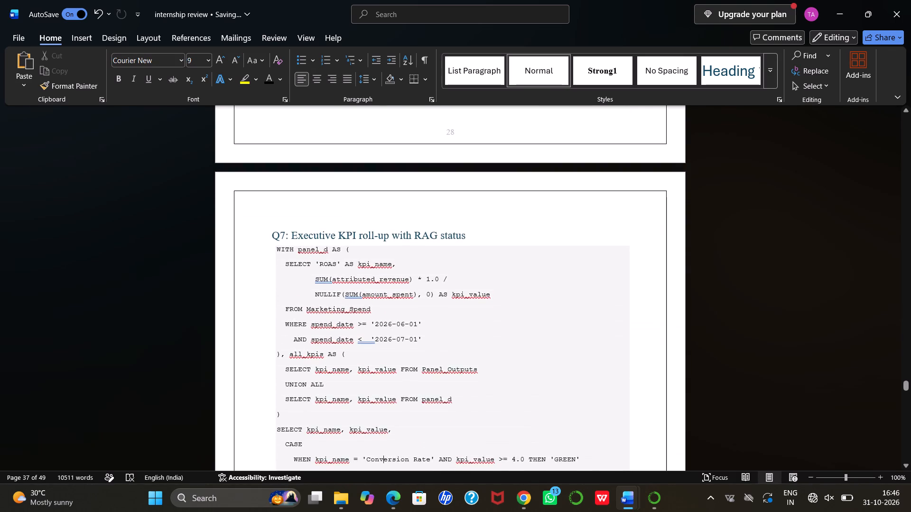
Examine the rest of query Q7 and the page layout up to Annexure E: Supporting Analytical Tables and Graphs.
key(Down)
key(Down)
key(Down)
key(Down)
key(Down)
key(Down)
key(Down)
key(Down)
key(Down)
key(Down)
key(Down)
key(Down)
key(Down)
key(Down)
key(Down)
key(Down)
key(Down)
key(Down)
key(Down)
key(Down)
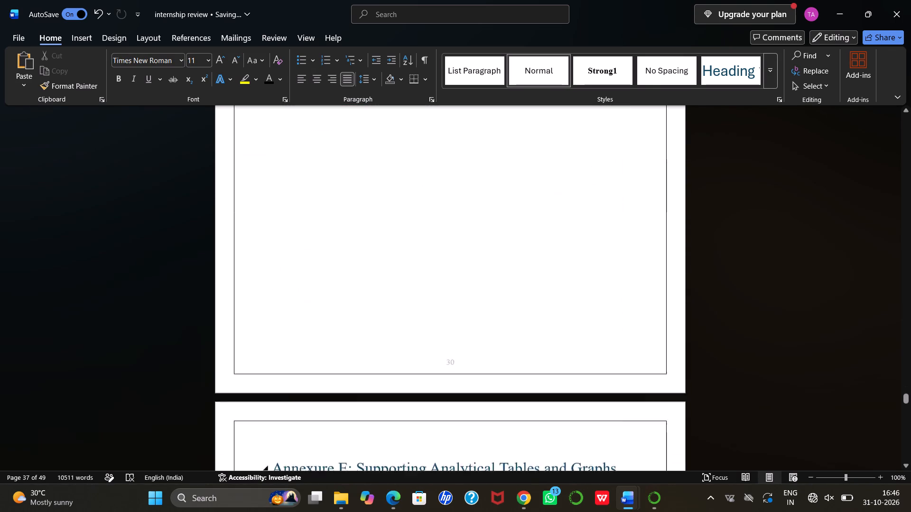
Review the pages from Annexure E to Figure F.2, the Executive Business Health Dashboard.
key(Down)
key(Down)
key(Down)
key(Down)
key(Down)
key(Down)
key(Down)
key(Down)
key(Down)
key(Down)
key(Down)
key(Down)
key(Down)
key(Down)
key(Down)
key(Down)
key(Down)
key(Down)
key(Down)
key(Down)
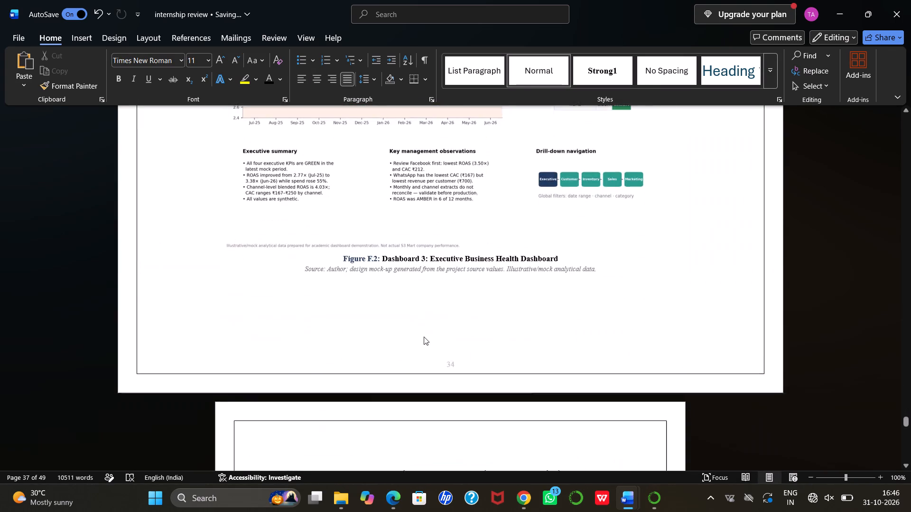
Recheck the Annexure F dashboard pages, Figures F.1 and F.2, and the page transitions from its introduction to the Annexure G heading.
key(Up)
key(Up)
key(Up)
key(Up)
key(Up)
key(Up)
key(Up)
key(Up)
key(Up)
key(Up)
key(Up)
key(Up)
key(Up)
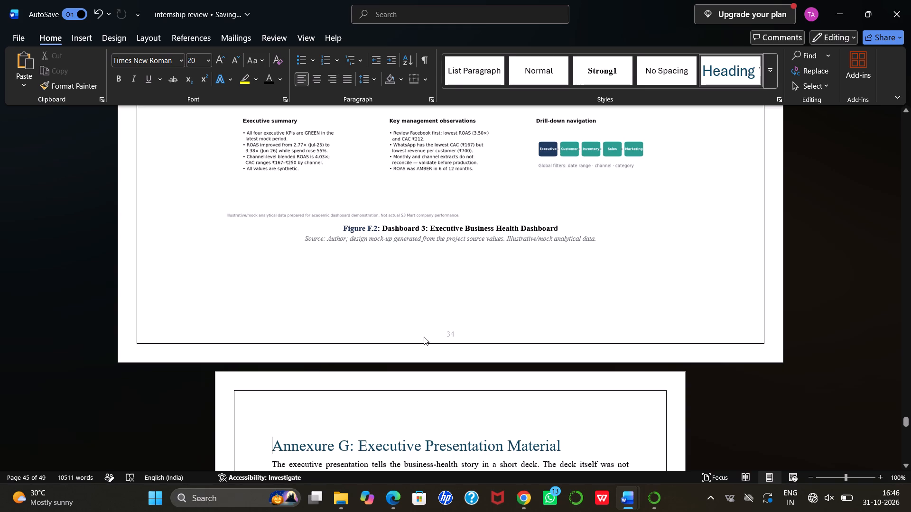
key(Down)
key(Down)
key(Down)
key(Down)
key(Down)
key(Down)
key(Down)
key(Down)
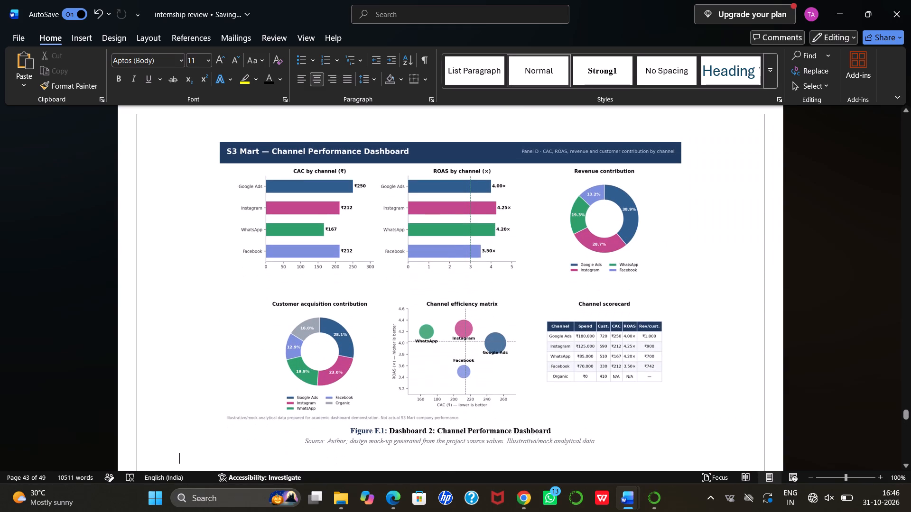
key(Down)
key(Down)
key(Down)
key(Down)
key(Up)
key(Up)
key(Up)
key(Up)
key(Up)
key(Up)
key(Up)
key(Up)
key(Up)
key(Up)
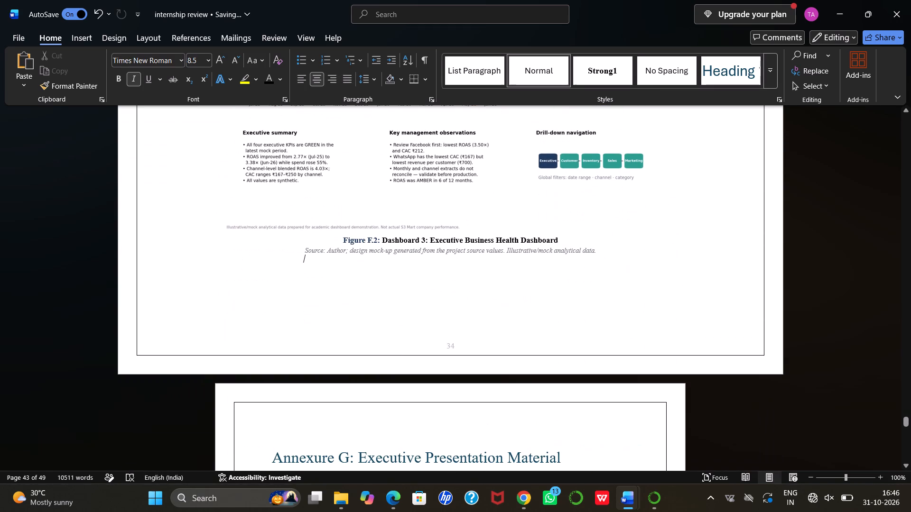
key(Down)
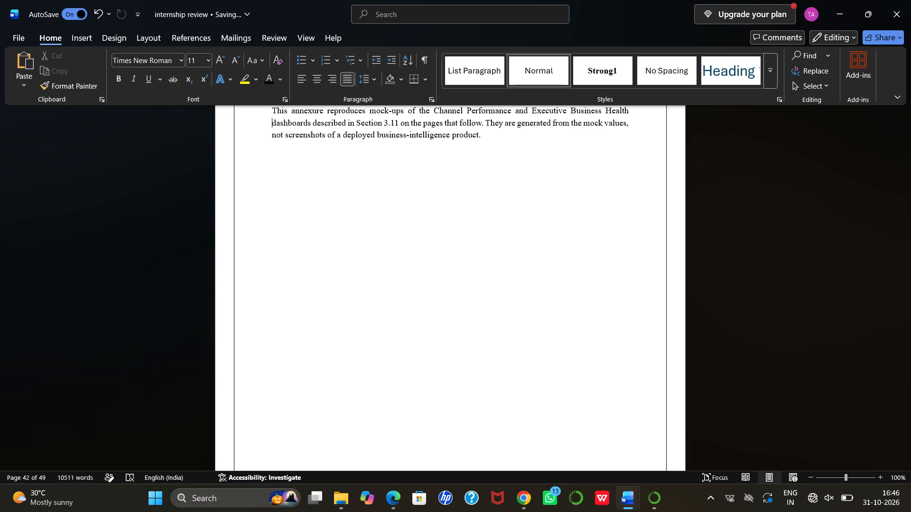
key(Down)
key(Down)
key(Down)
key(Down)
key(Down)
key(Down)
key(Down)
key(Down)
key(Down)
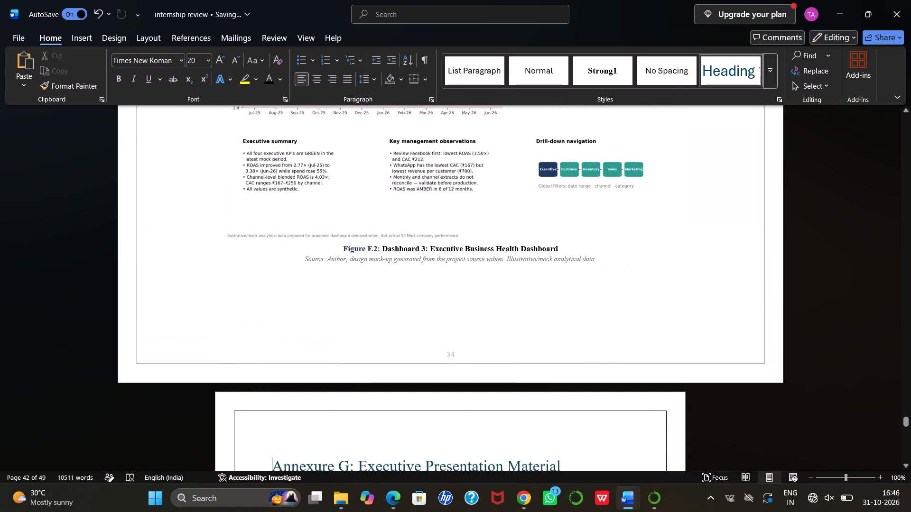
key(Up)
key(Up)
key(Up)
key(Up)
key(Up)
key(Up)
key(Up)
key(Up)
key(Down)
key(Down)
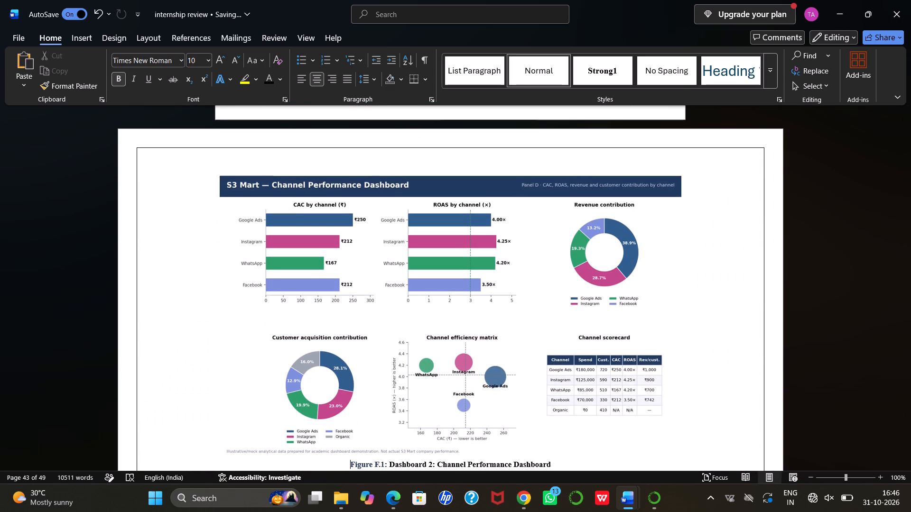
Review the Annexure G page with its introduction and Table G.1, the proposed executive presentation outline.
key(Down)
key(Down)
key(Down)
key(Down)
key(Down)
key(Down)
key(Down)
key(Down)
key(Down)
key(Down)
key(Down)
key(Down)
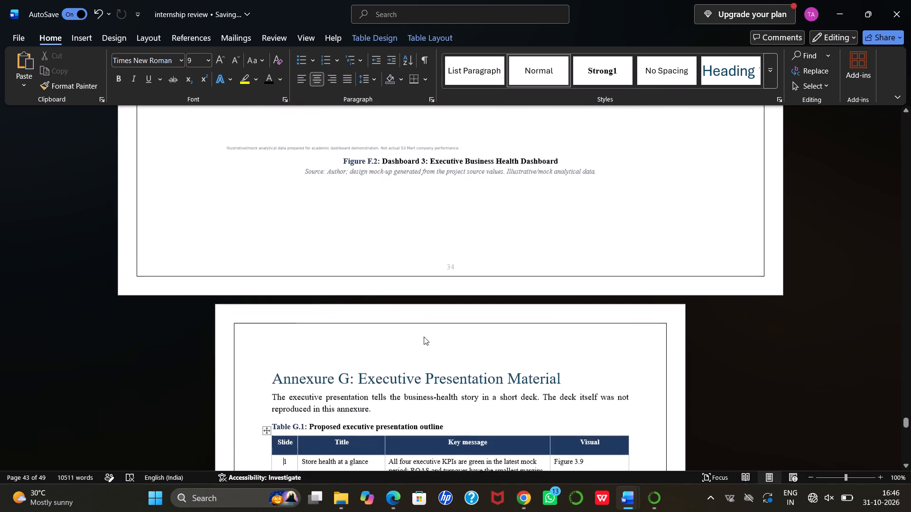
key(Down)
key(Down)
key(Down)
key(Down)
key(Down)
key(Down)
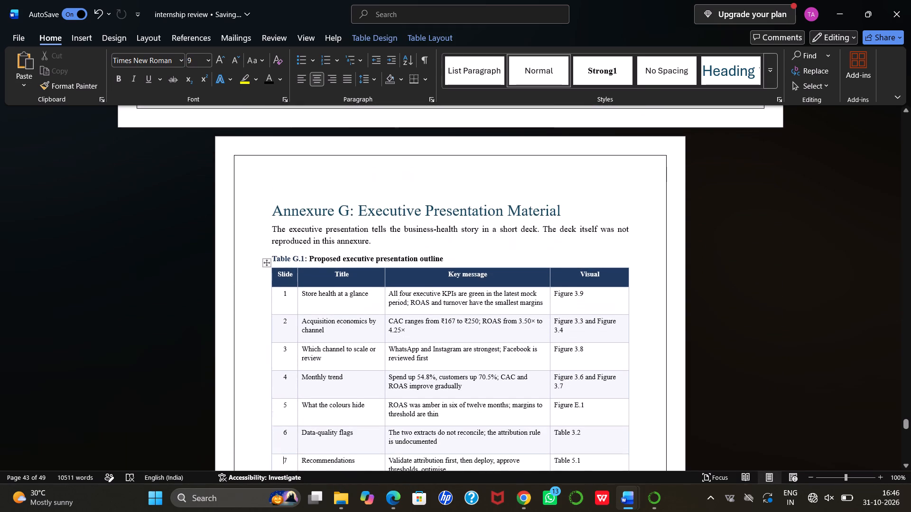
Look through Annexure H: Additional Supporting Material, including sections H.1 and H.2, and continue into the References pages.
key(Down)
key(Down)
key(Down)
key(Down)
key(Down)
key(Down)
key(Down)
key(Down)
key(Down)
key(Down)
key(Down)
key(Down)
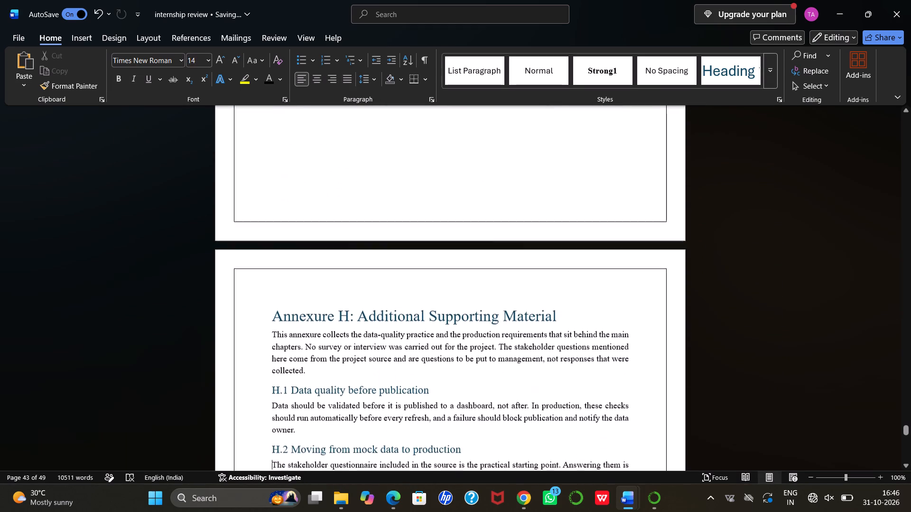
key(Down)
key(Down)
key(Down)
key(Down)
key(Down)
key(Down)
key(Down)
key(Down)
key(Down)
key(Down)
key(Down)
key(Down)
key(Down)
key(Down)
key(Down)
key(Down)
key(Down)
key(Down)
key(Down)
key(Down)
key(Down)
key(Down)
key(Down)
key(Down)
key(Down)
key(Down)
key(Down)
key(Down)
key(Down)
key(Down)
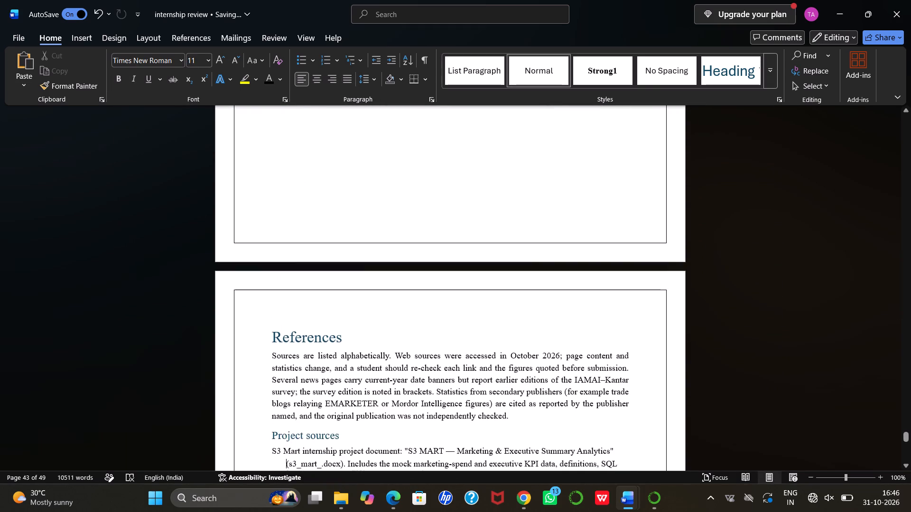
Check the References entries backwards from the industry, market and news sources through the books and academic references to the project sources.
key(Up)
key(Up)
key(Up)
key(Up)
key(Up)
key(Up)
key(Up)
key(Up)
key(Up)
key(Up)
key(Up)
key(Up)
key(Up)
key(Up)
key(Up)
key(Up)
key(Up)
key(Up)
key(Up)
key(Up)
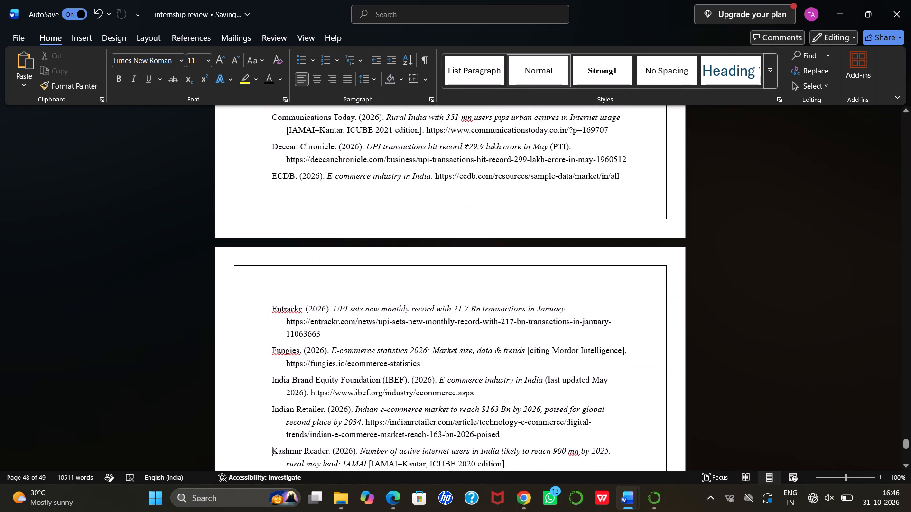
key(Up)
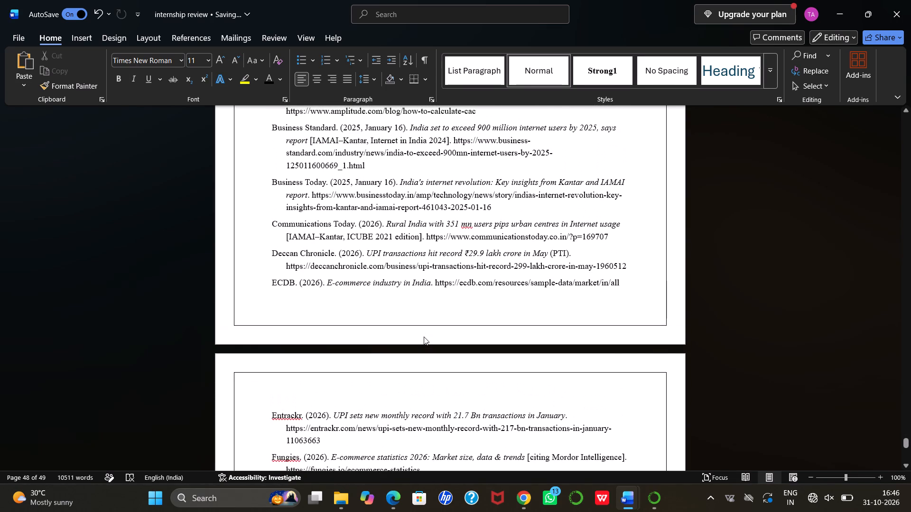
key(Up)
key(Up)
key(Up)
key(Up)
key(Up)
key(Up)
key(Up)
key(Up)
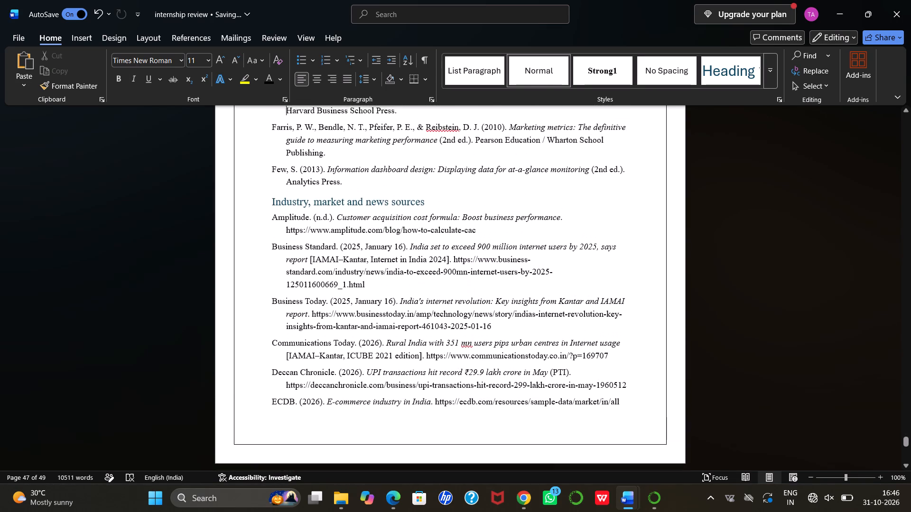
key(Up)
key(Up)
key(Up)
key(Up)
key(Up)
key(Up)
key(Up)
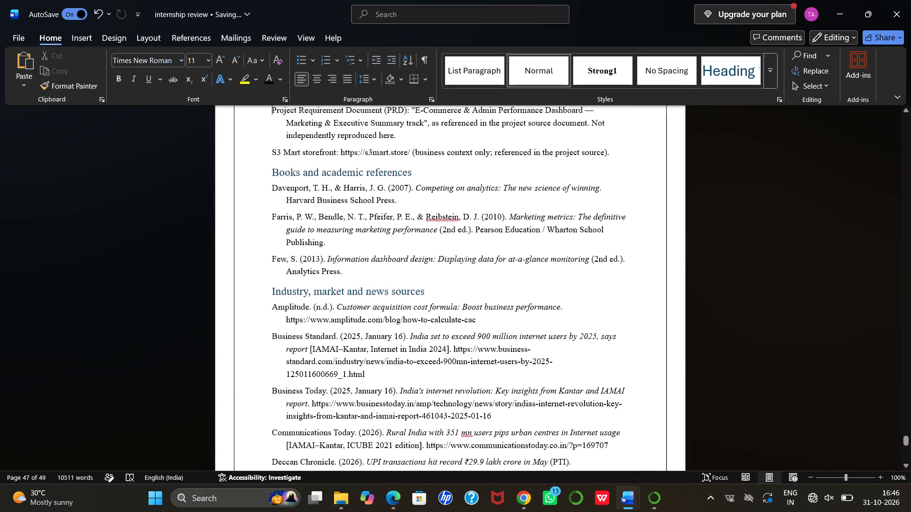
Check the References page backwards from the books and academic references through the project sources to the introductory note.
key(Up)
key(Up)
key(Up)
key(Up)
key(Up)
key(Up)
key(Up)
key(Up)
key(Up)
key(Up)
key(Up)
key(Up)
key(Up)
key(Up)
key(Up)
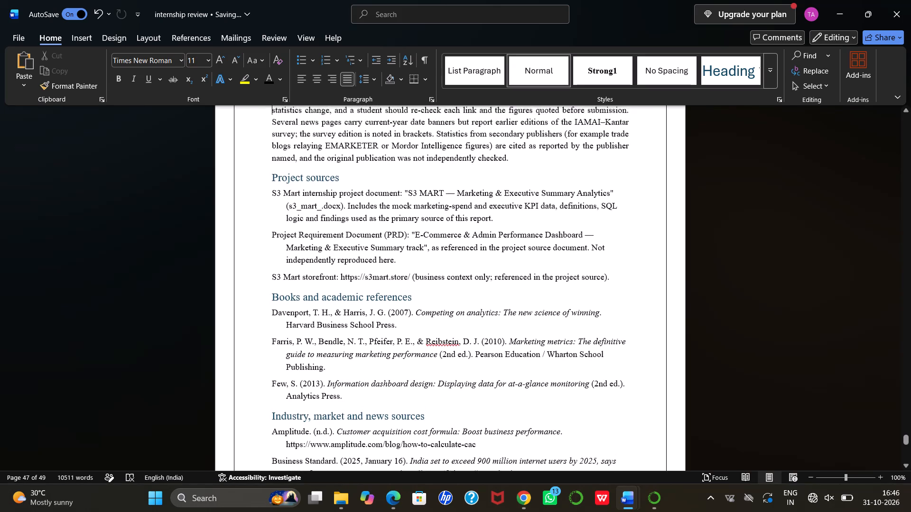
Review the References from the opening page through the industry, market and news sources, including the page break after the ECDB entry.
key(Down)
key(Down)
key(Down)
key(Down)
key(Down)
key(Down)
key(Down)
key(Down)
key(Down)
key(Down)
key(Down)
key(Down)
key(Down)
key(Down)
key(Down)
key(Down)
key(Down)
key(Down)
key(Down)
key(Down)
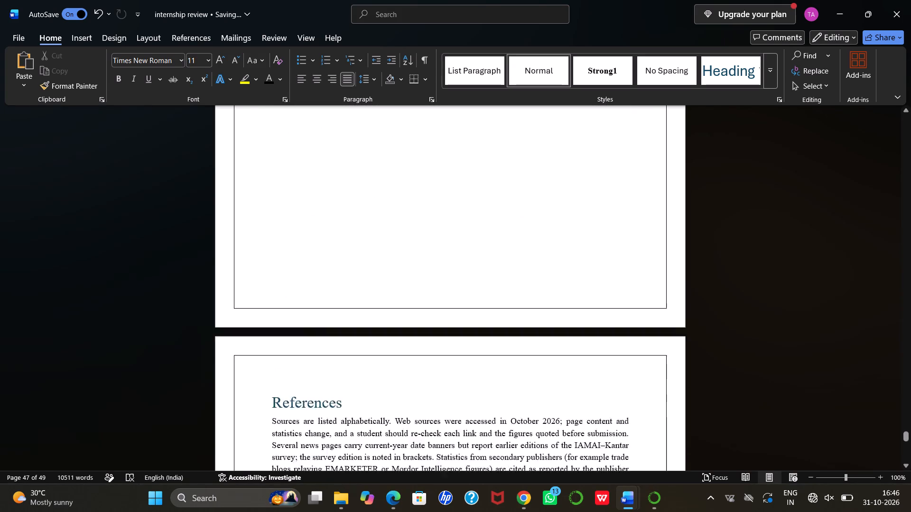
key(Down)
key(Down)
key(Down)
key(Down)
key(Down)
key(Down)
key(Down)
key(Down)
key(Down)
key(Down)
key(Down)
key(Down)
key(Down)
key(Down)
key(Down)
key(Down)
key(Down)
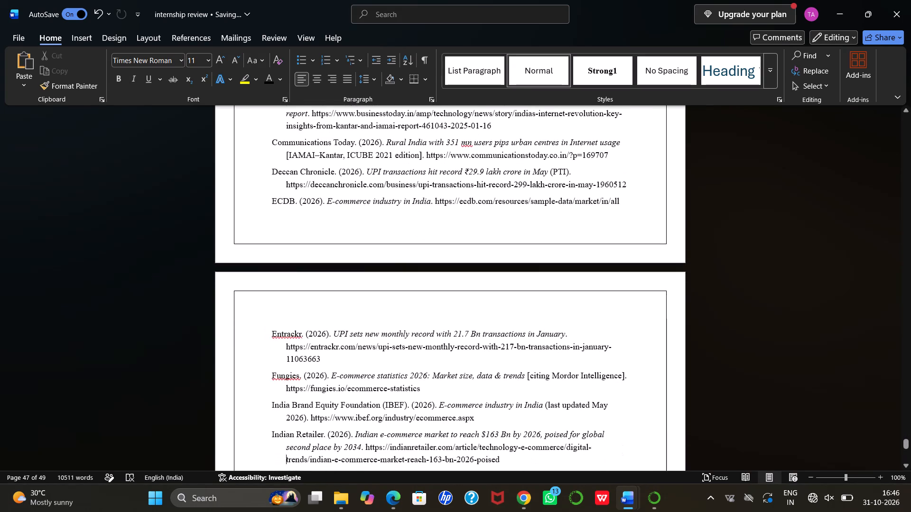
Review the remaining industry, market and news entries through YourStory and the closing Visual sources section at the document's end.
key(Down)
key(Down)
key(Down)
key(Down)
key(Down)
key(Down)
key(Down)
key(Down)
key(Down)
key(Down)
key(Down)
key(Down)
key(Down)
key(Down)
key(Down)
key(Down)
key(Down)
key(Down)
key(Down)
key(Down)
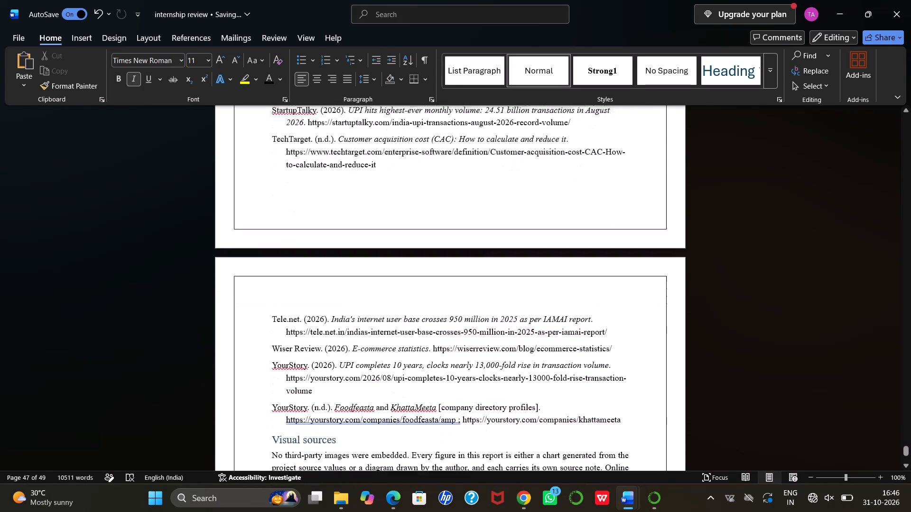
key(Down)
key(Down)
key(Down)
key(Down)
key(Down)
key(Down)
key(Down)
key(Down)
key(Down)
key(Down)
key(Down)
key(Down)
key(Down)
key(Down)
key(Down)
key(Down)
key(Down)
key(Down)
key(Down)
key(Down)
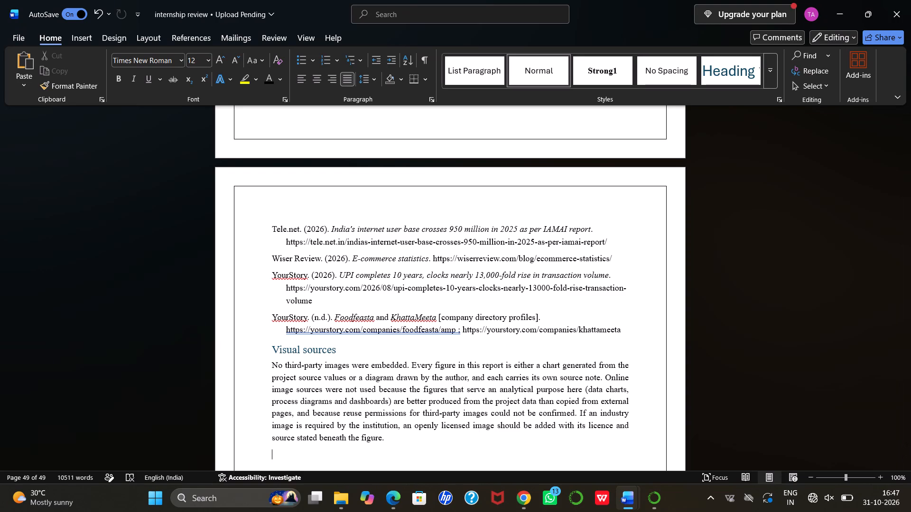
Recheck the References backwards from the Visual sources section to the References heading and the page before it.
key(Up)
key(Up)
key(Up)
key(Up)
key(Up)
key(Up)
key(Up)
key(Up)
key(Up)
key(Up)
key(Up)
key(Up)
key(Up)
key(Up)
key(Up)
key(Up)
key(Up)
key(Up)
key(Up)
key(Up)
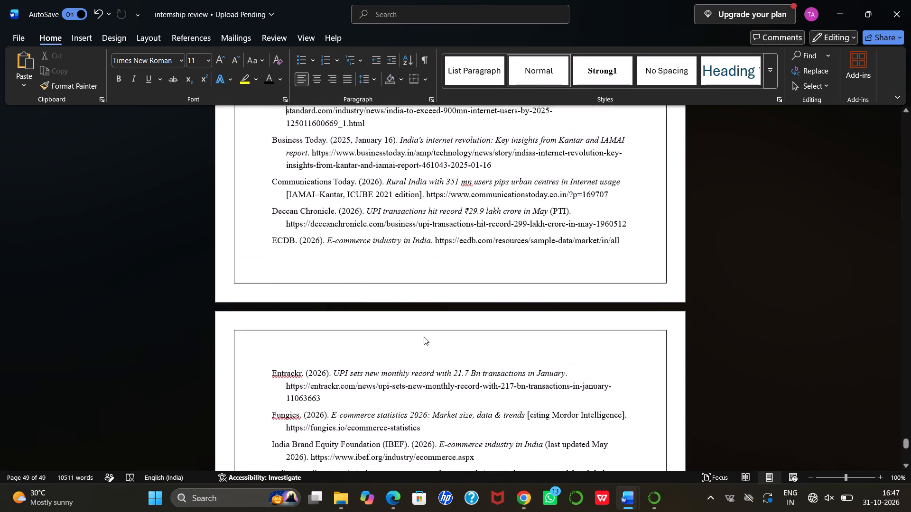
key(Up)
key(Up)
key(Up)
key(Up)
key(Up)
key(Up)
key(Up)
key(Up)
key(Up)
key(Up)
key(Up)
key(Up)
key(Up)
key(Up)
key(Up)
key(Up)
key(Up)
key(Up)
key(Up)
key(Up)
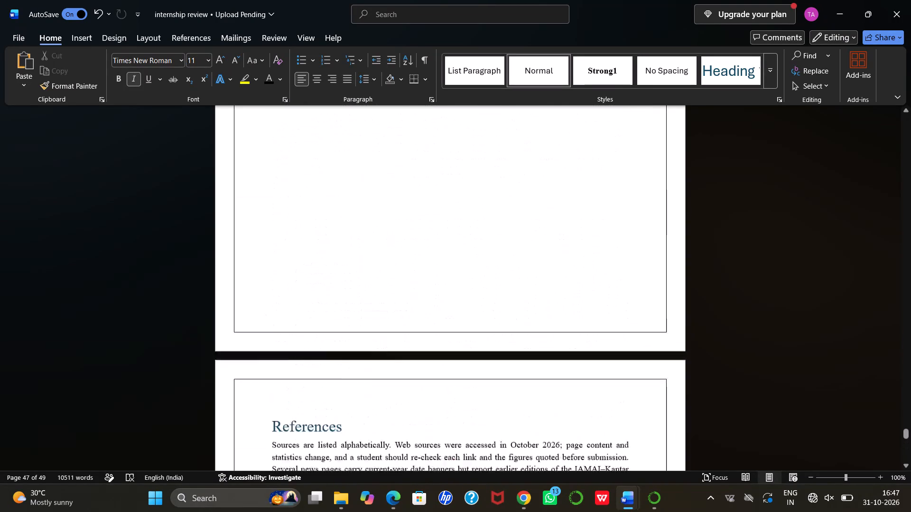
Look back through the annexure pages to the Annexure G heading, Table G.1 and the preceding Figure F.2 dashboard page.
key(Up)
key(Up)
key(Up)
key(Up)
key(Up)
key(Up)
key(Up)
key(Up)
key(Up)
key(Up)
key(Up)
key(Up)
key(Up)
key(Up)
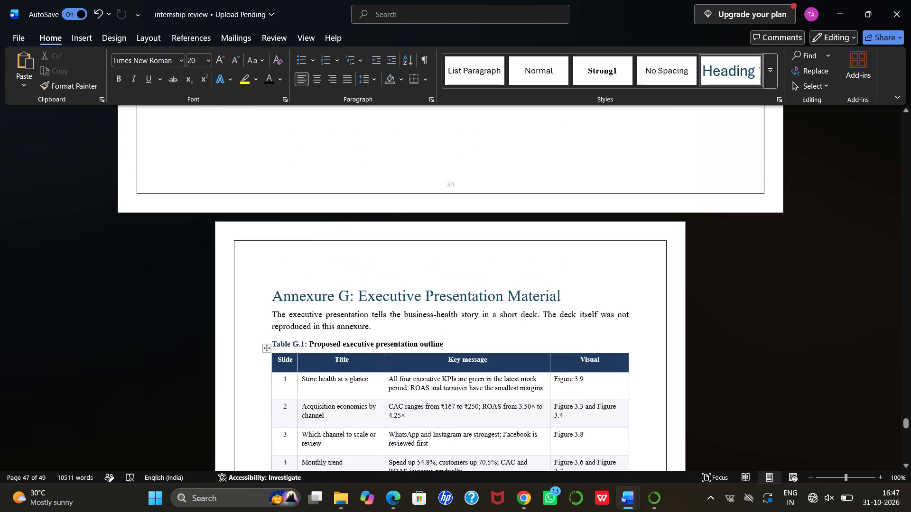
key(Up)
key(Up)
key(Down)
key(Down)
key(Down)
key(Down)
key(Down)
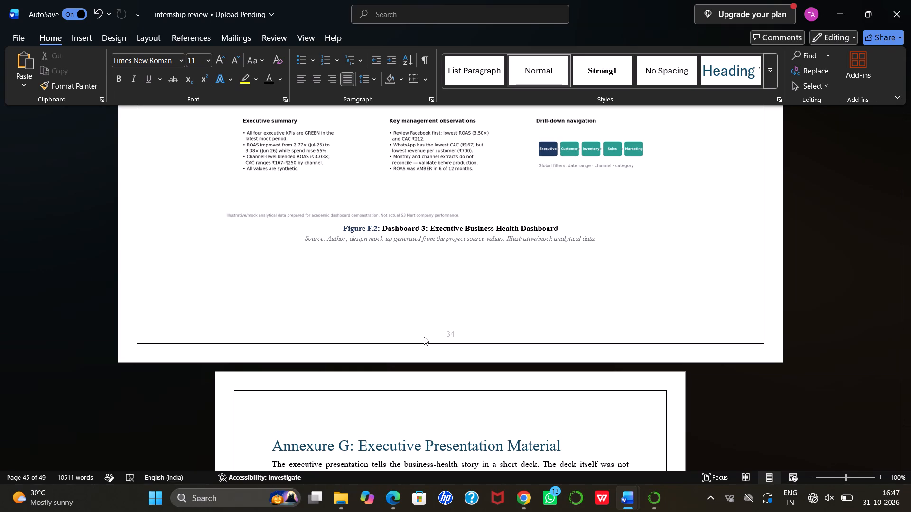
Recheck the Annexure F pages, comparing the Figure F.1 channel performance and Figure F.2 executive business health dashboards and the introductory text before them.
key(Up)
key(Up)
key(Up)
key(Up)
key(Up)
key(Up)
key(Up)
key(Up)
key(Up)
key(Down)
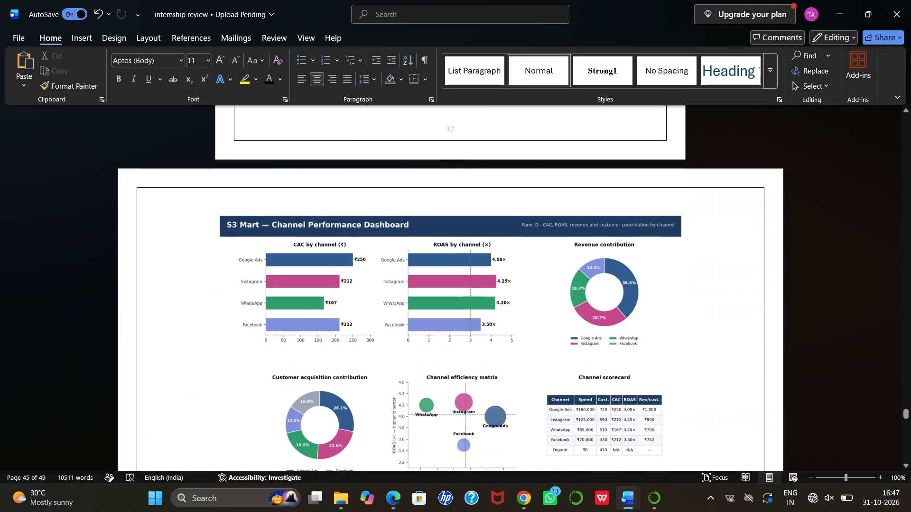
key(Up)
key(Up)
key(Down)
key(Down)
key(Down)
key(Down)
key(Down)
key(Down)
key(Down)
key(Down)
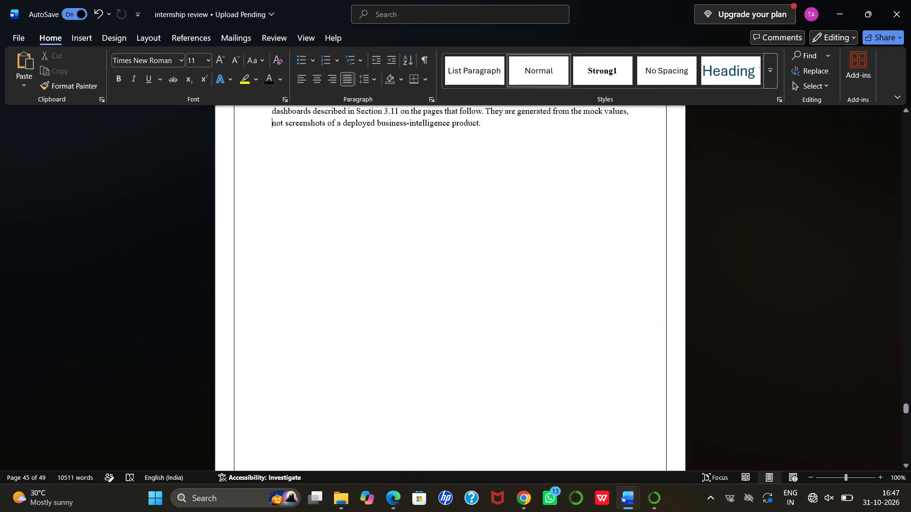
key(Up)
key(Up)
key(Up)
key(Up)
key(Up)
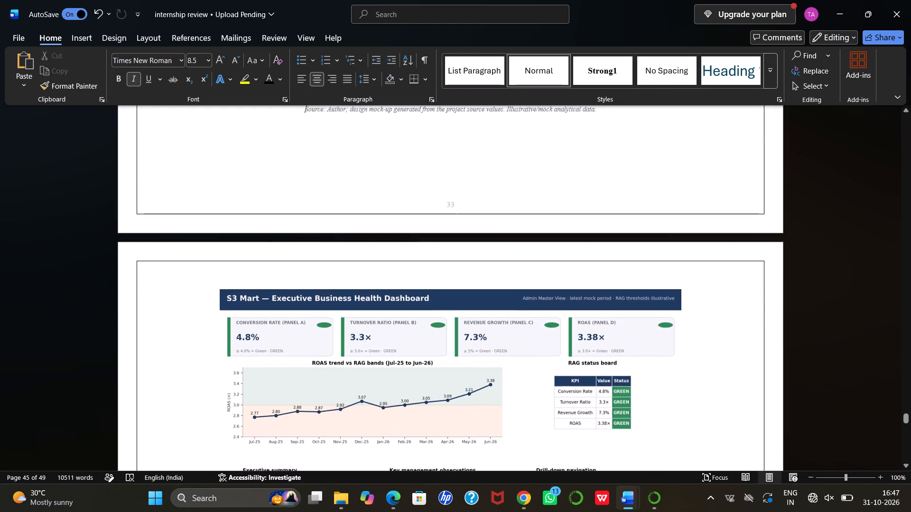
key(Up)
key(Up)
key(Down)
key(Down)
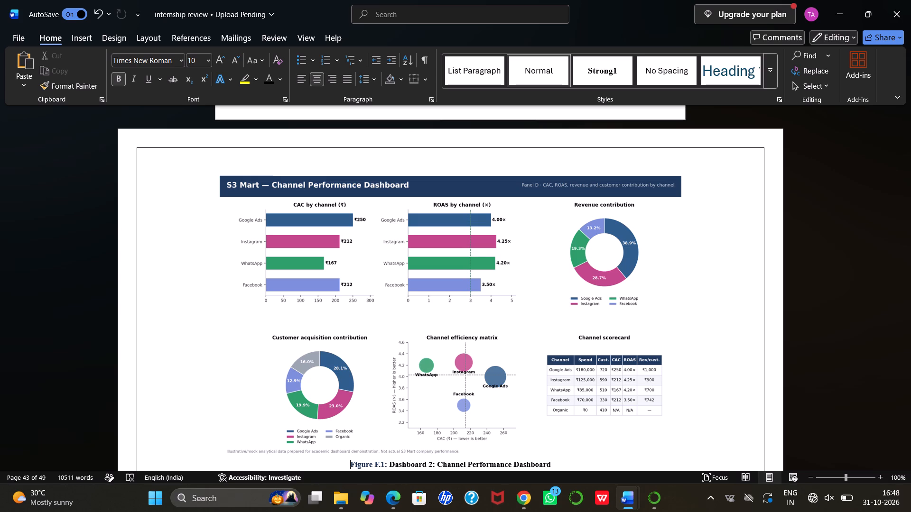
Review the annexures forward from the Figure F.1 dashboard page through Table G.1 in Annexure G to the opening of Annexure H.
key(Down)
key(Down)
key(Down)
key(Down)
key(Down)
key(Down)
key(Down)
key(Down)
key(Down)
key(Down)
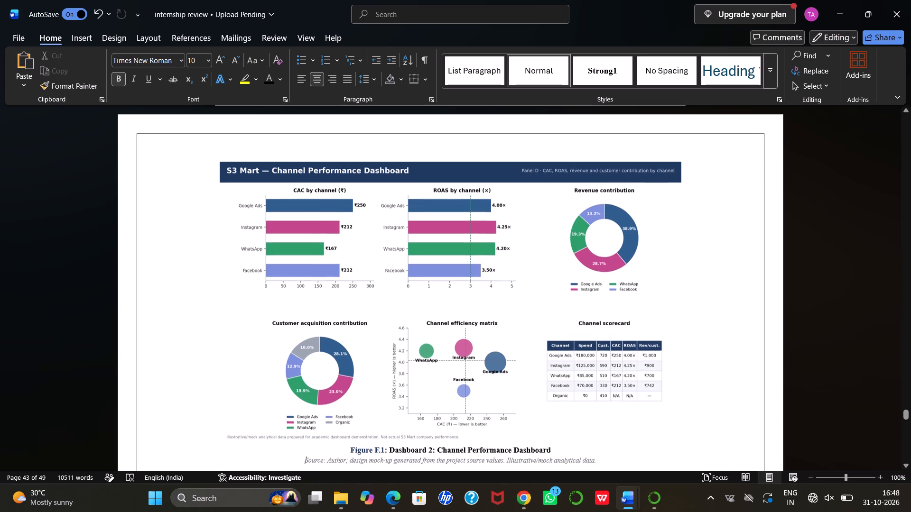
key(Down)
key(Down)
key(Down)
key(Down)
key(Down)
key(Down)
key(Down)
key(Down)
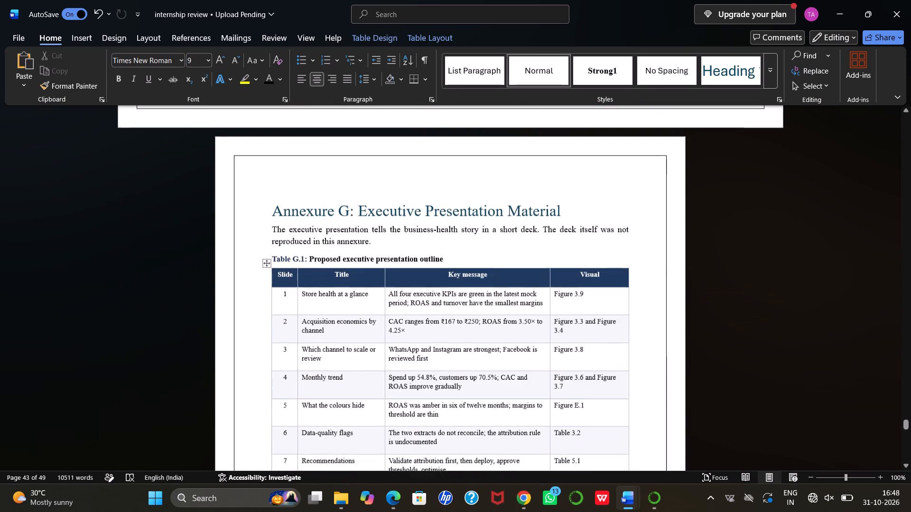
key(Down)
key(Down)
key(Down)
key(Down)
key(Down)
key(Down)
key(Down)
key(Down)
key(Down)
key(Down)
key(Down)
key(Down)
key(Down)
key(Down)
key(Down)
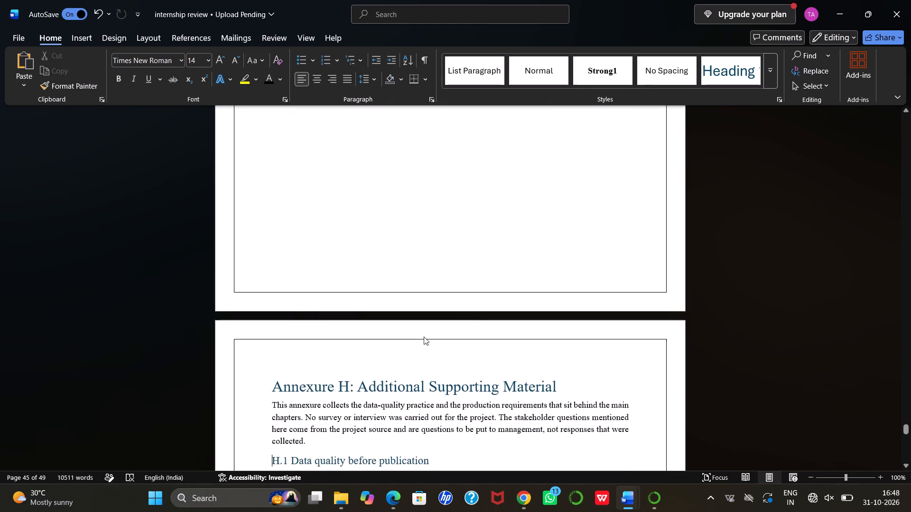
Review the References from the opening paragraph through project sources and books to the Communications Today entry under industry, market and news sources.
key(Down)
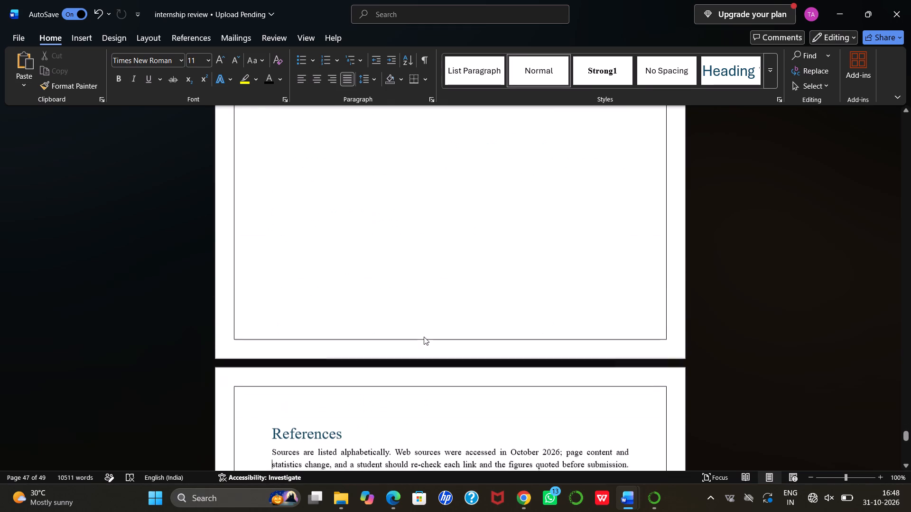
key(Down)
key(Down)
key(Down)
key(Down)
key(Down)
key(Down)
key(Down)
key(Down)
key(Down)
key(Down)
key(Down)
key(Down)
key(Down)
key(Down)
key(Down)
key(Down)
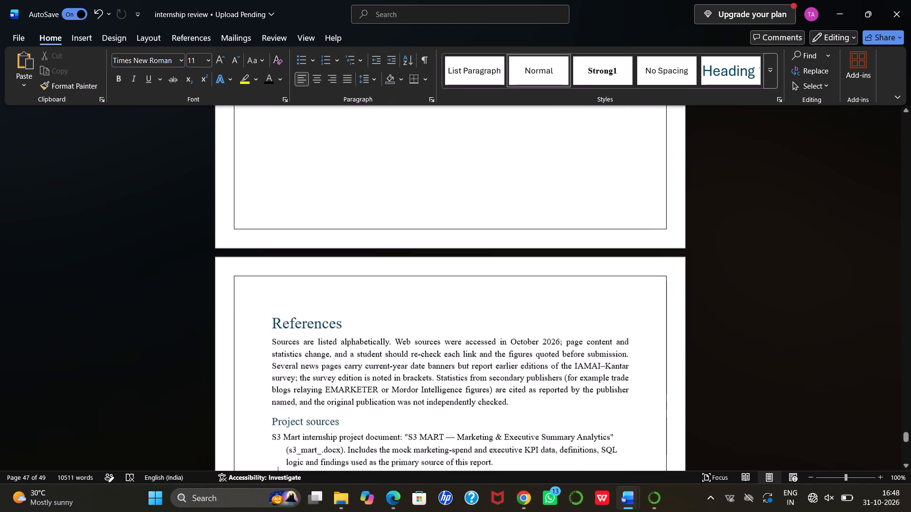
key(Down)
key(Down)
key(Down)
key(Down)
key(Down)
key(Down)
key(Down)
key(Down)
key(Down)
key(Down)
key(Down)
key(Down)
key(Down)
key(Down)
key(Down)
key(Down)
key(Down)
key(Down)
key(Down)
key(Down)
key(Down)
key(Down)
key(Down)
key(Down)
key(Down)
key(Down)
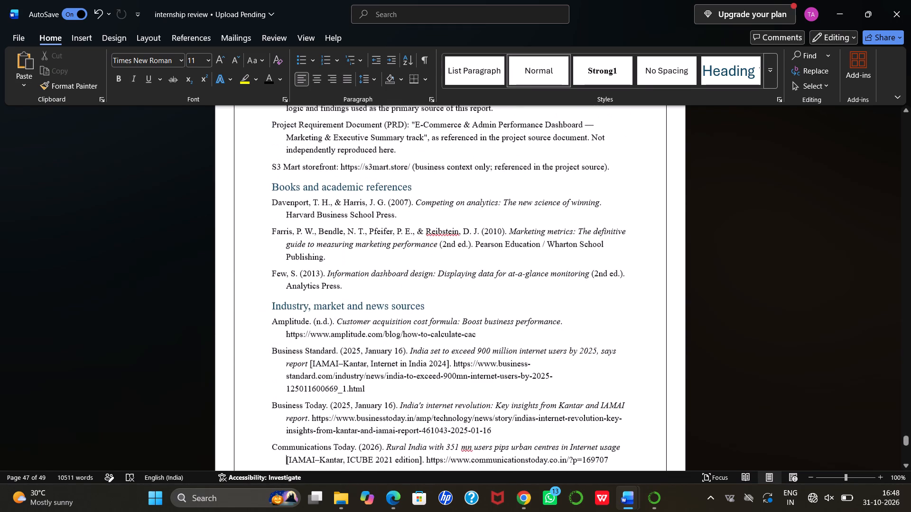
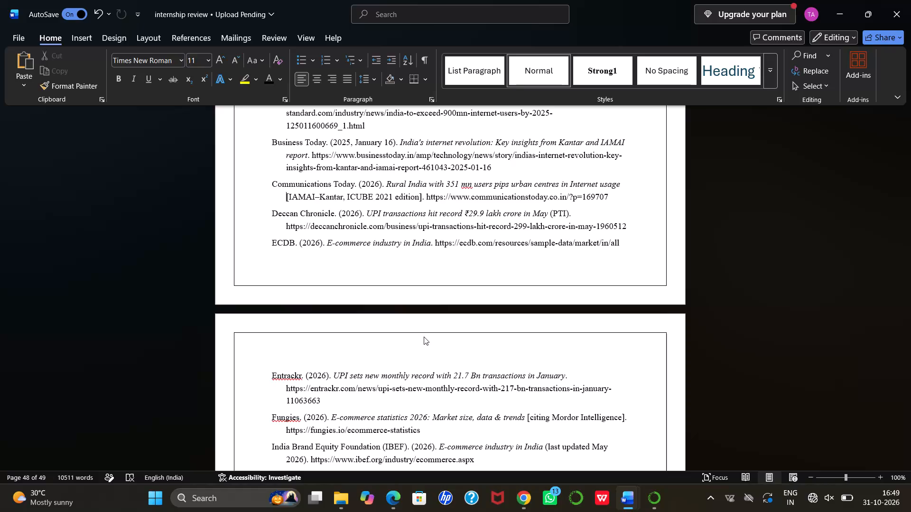
Look back through the References from the Communications Today entry past the book and project sources to the opening paragraph on survey editions.
key(Up)
key(Up)
key(Up)
key(Up)
key(Up)
key(Up)
key(Up)
key(Up)
key(Up)
key(Up)
key(Up)
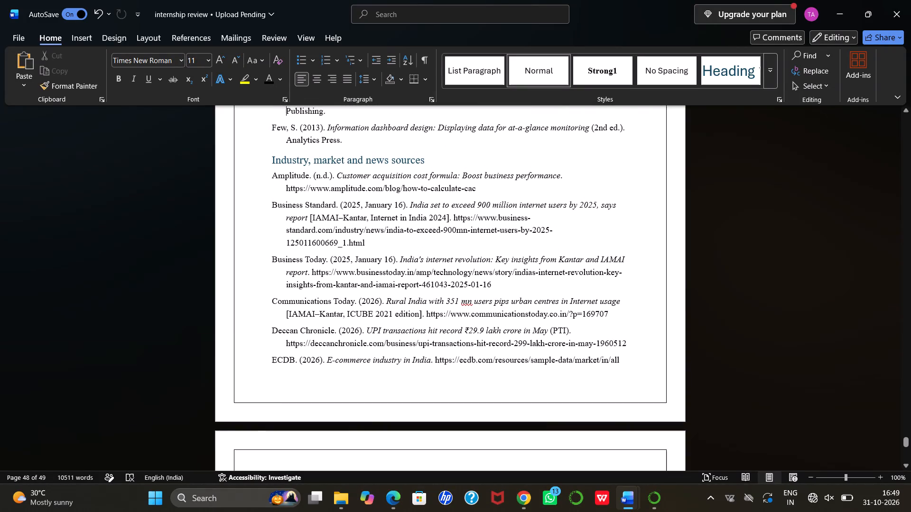
key(Up)
key(Up)
key(Up)
key(Up)
key(Up)
key(Up)
key(Up)
key(Up)
key(Up)
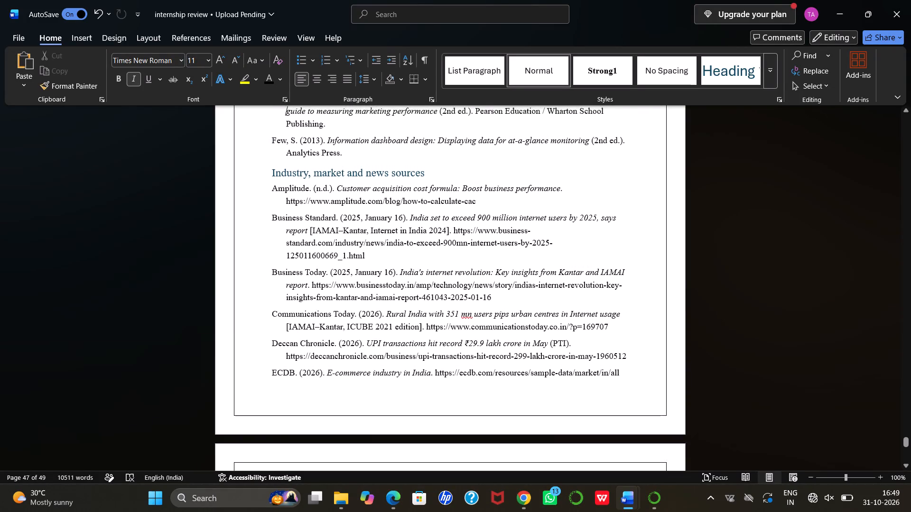
key(Up)
key(Up)
key(Up)
key(Up)
key(Up)
key(Up)
key(Up)
key(Up)
key(Up)
key(Up)
key(Up)
key(Up)
key(Up)
key(Up)
key(Up)
key(Up)
key(Up)
key(Up)
key(Up)
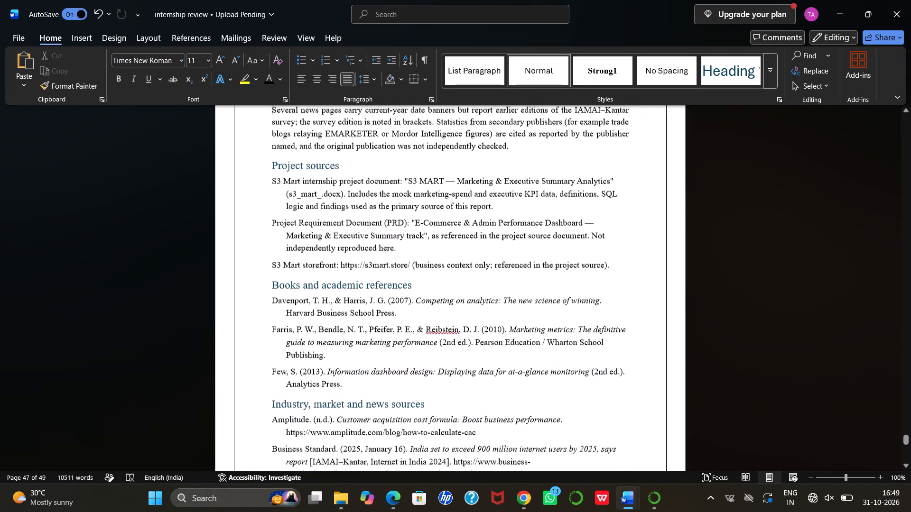